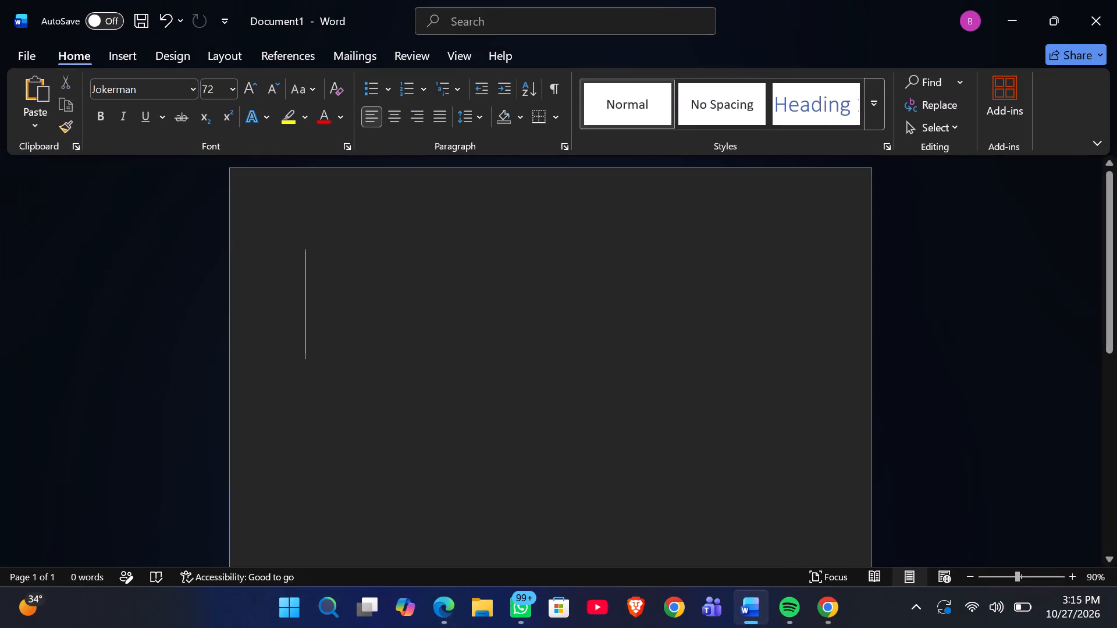
Set the font of the empty document to Calibri (Body).
left_click(191, 90)
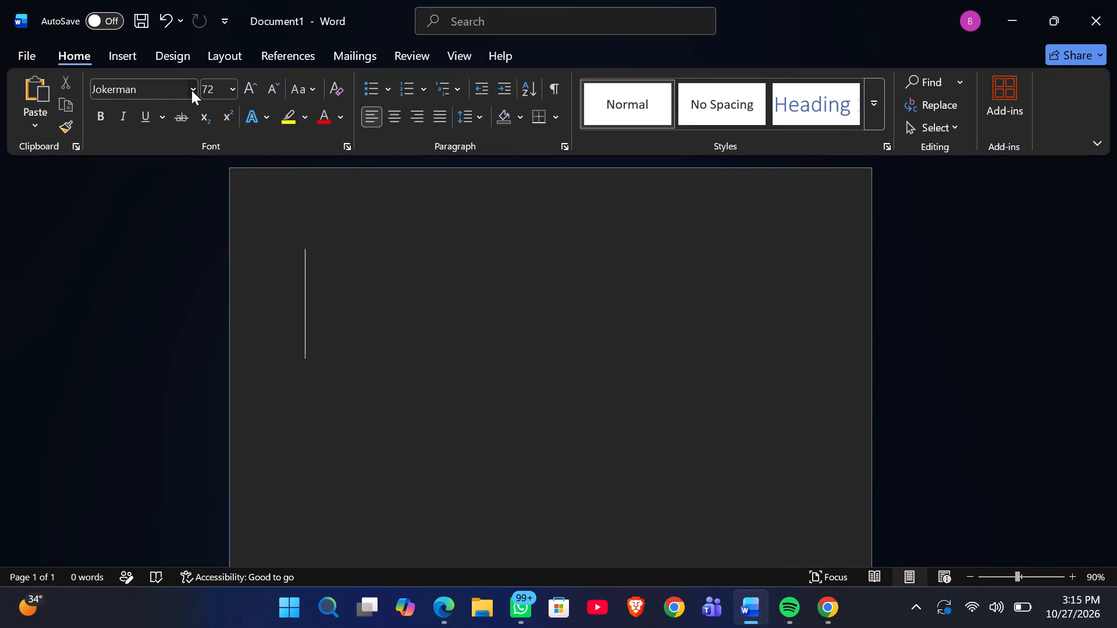
left_click(148, 153)
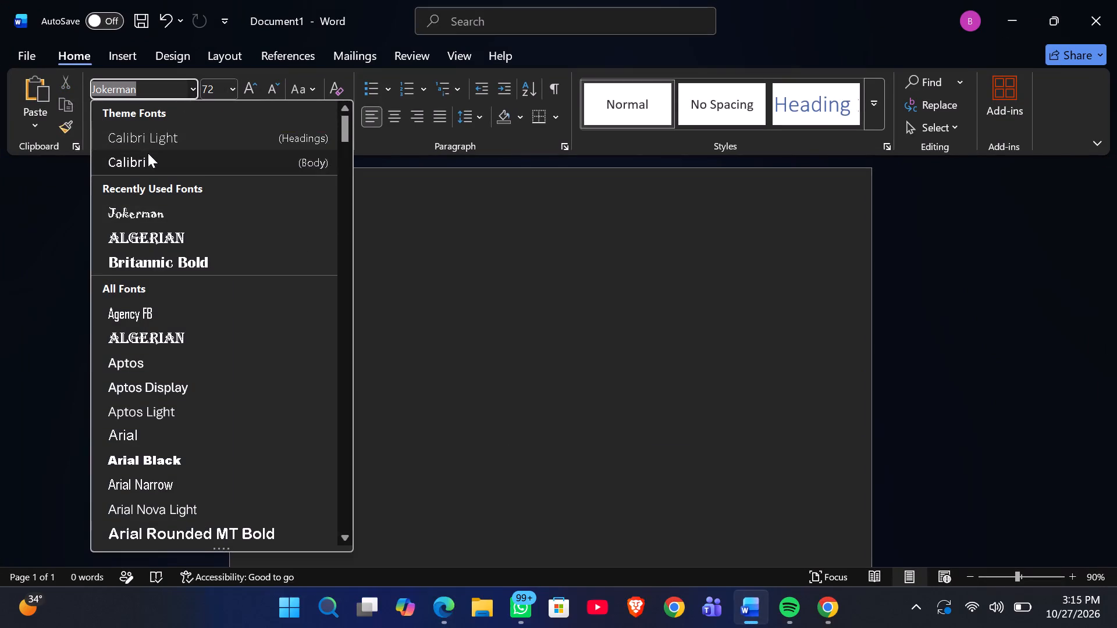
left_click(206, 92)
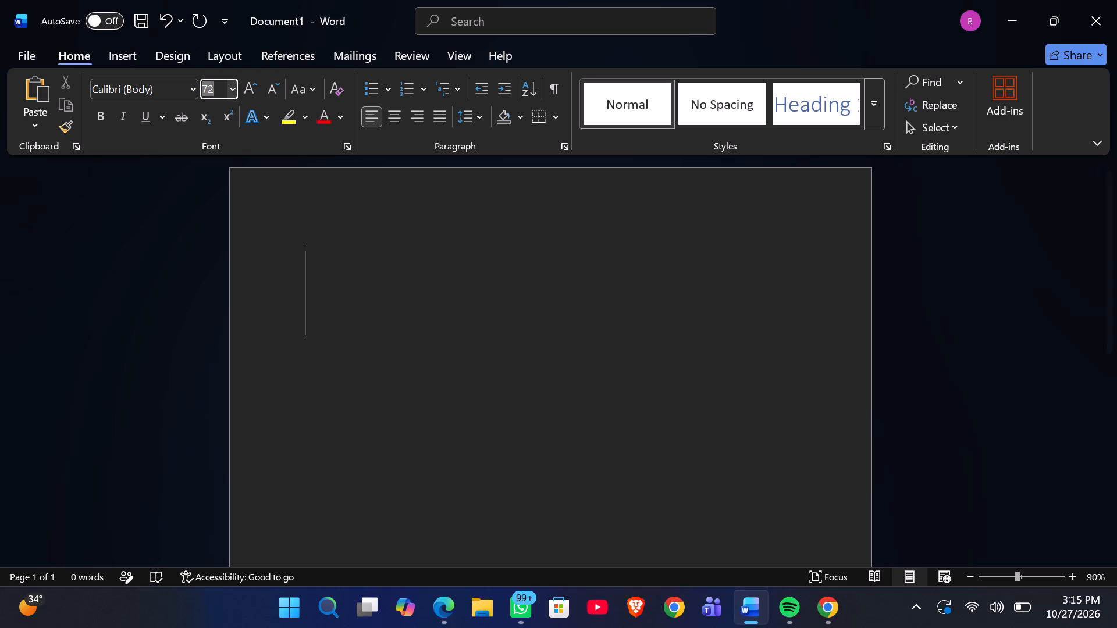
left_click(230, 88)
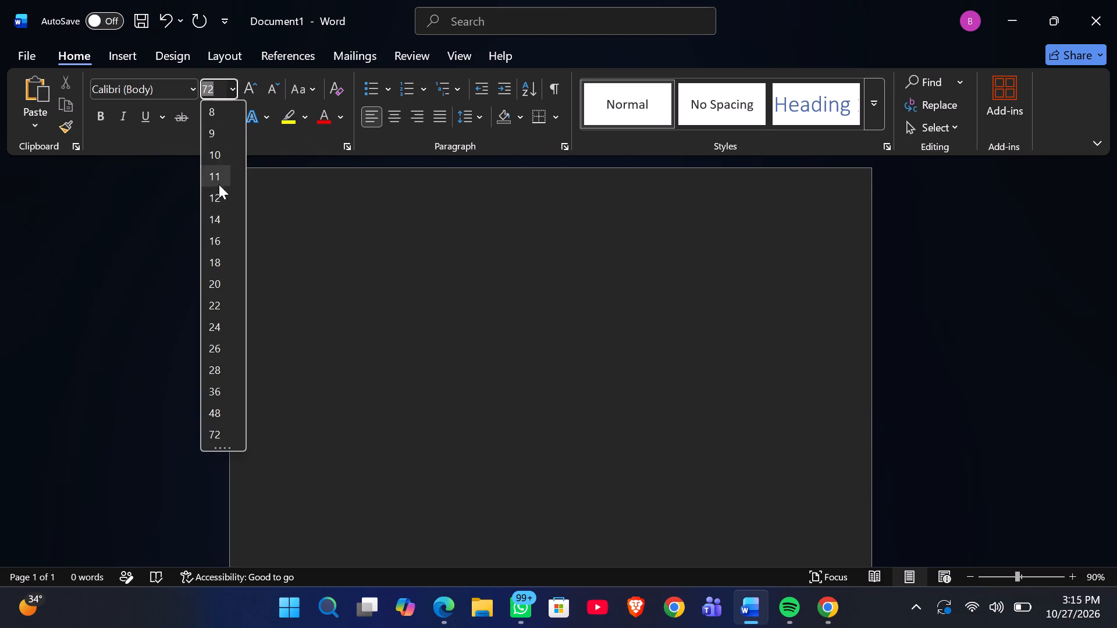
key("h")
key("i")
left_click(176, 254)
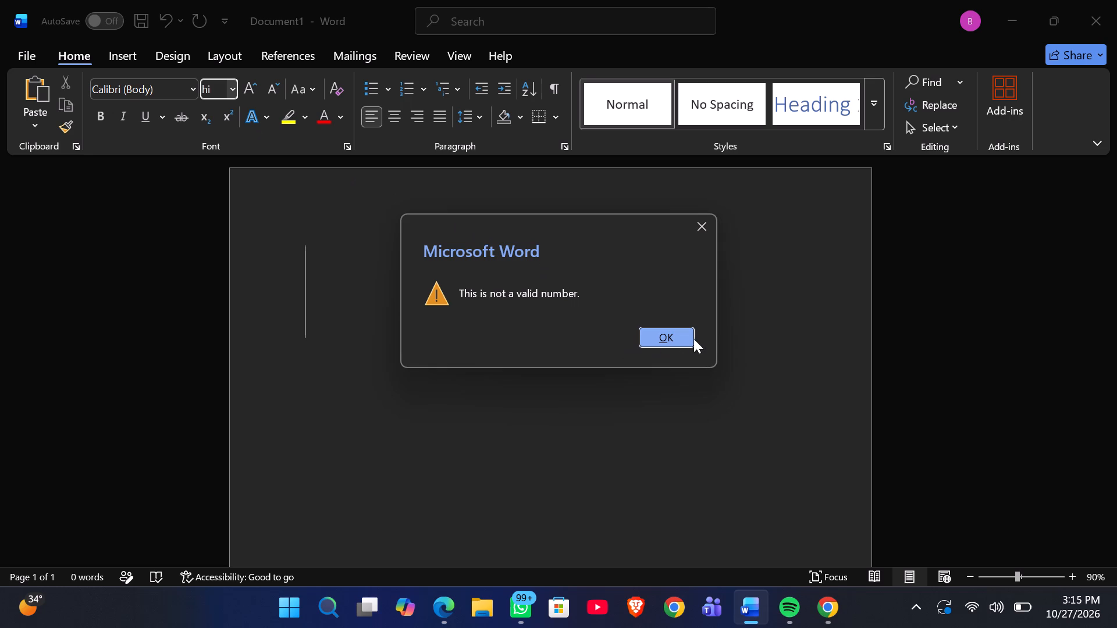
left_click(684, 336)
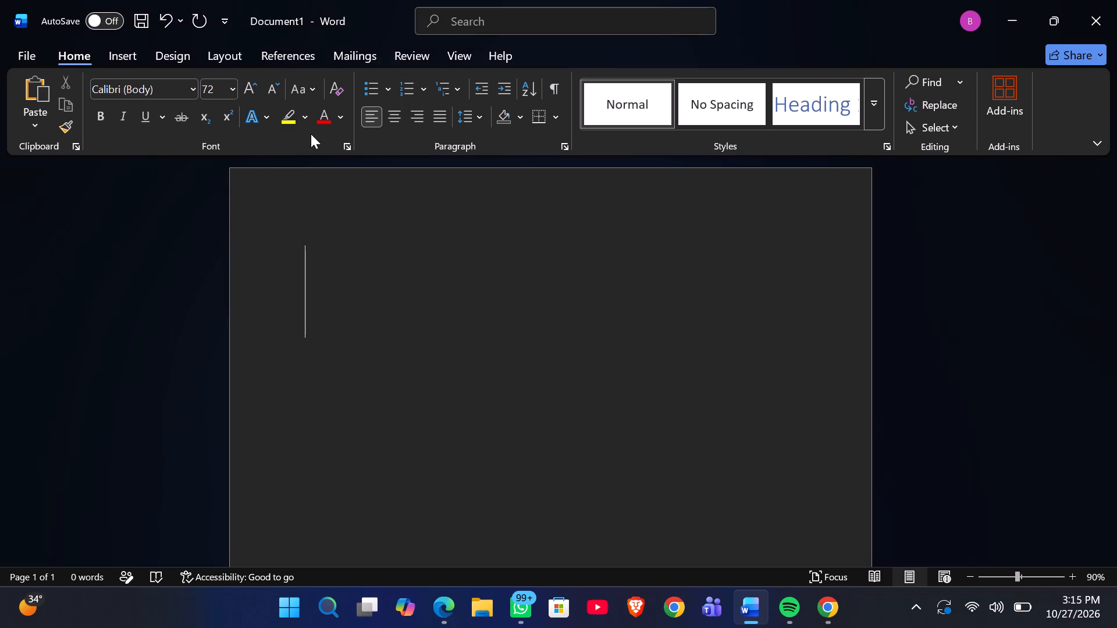
Enter the sample text "hi" on the empty page.
type("hi")
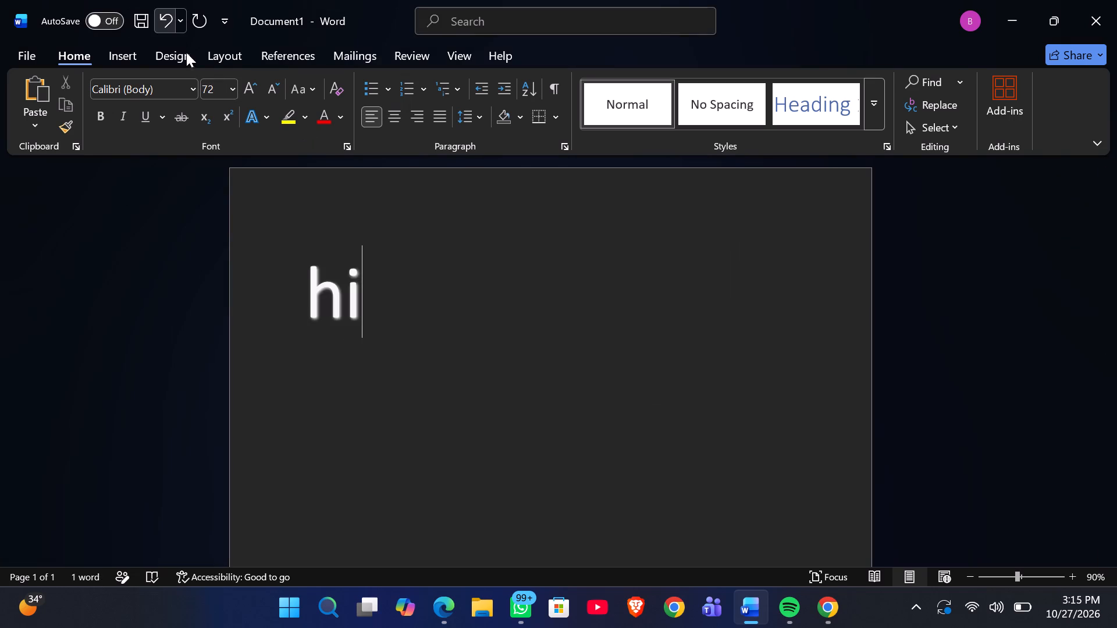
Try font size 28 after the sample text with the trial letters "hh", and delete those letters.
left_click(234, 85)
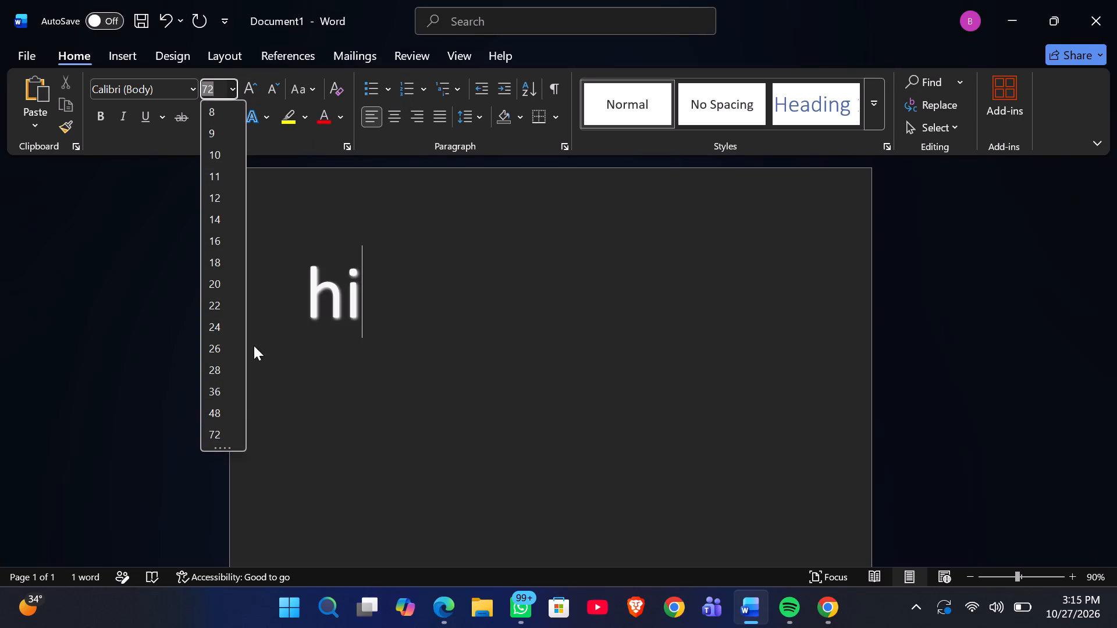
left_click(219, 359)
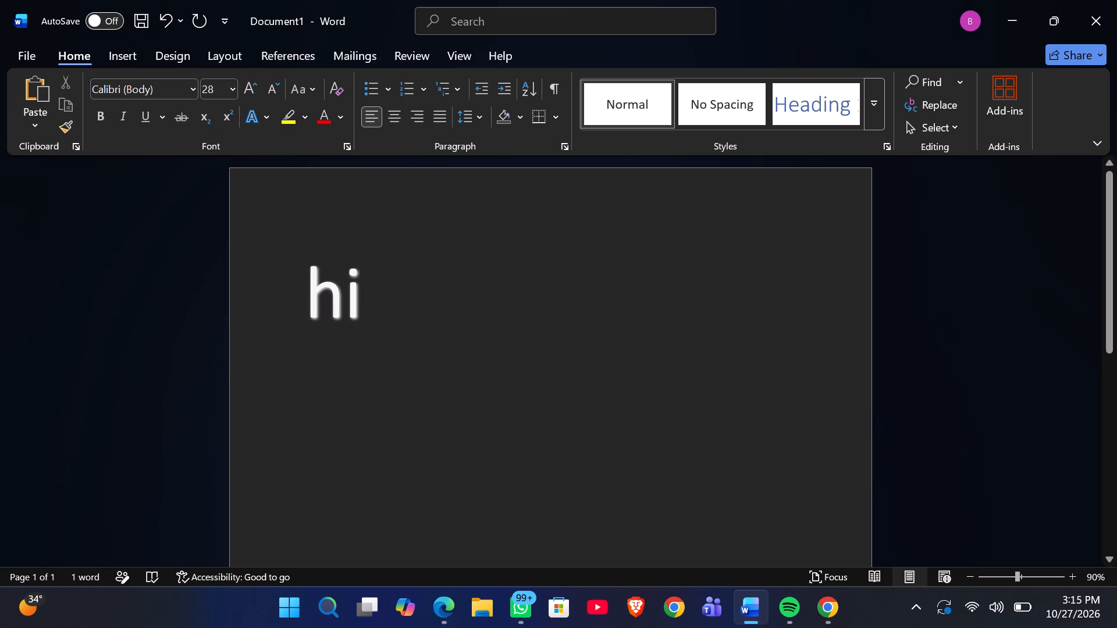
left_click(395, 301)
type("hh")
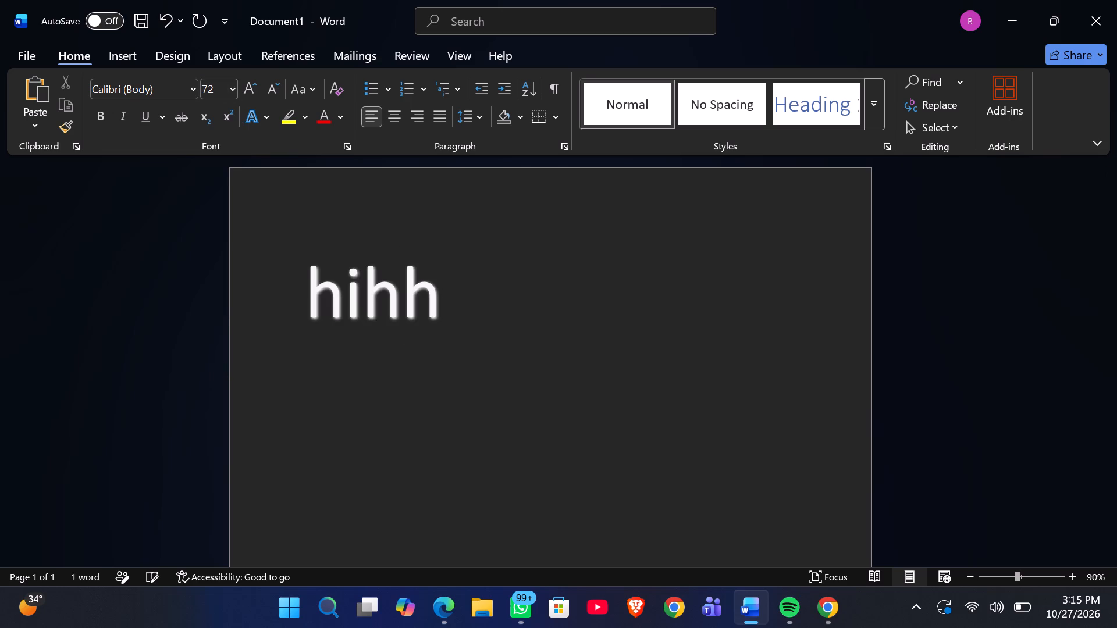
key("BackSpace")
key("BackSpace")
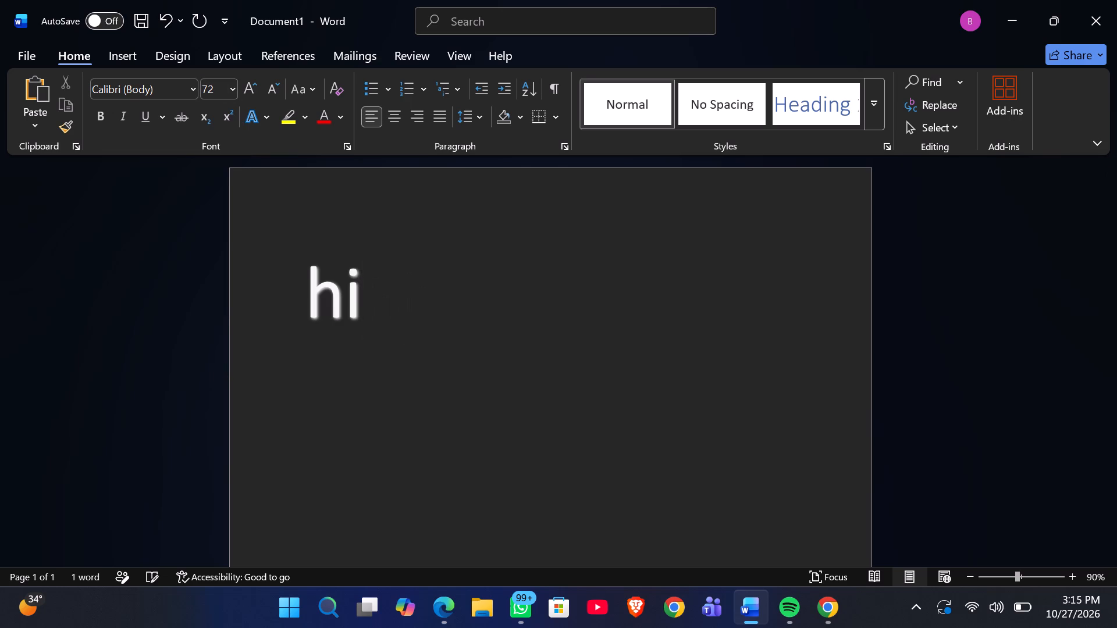
Set the font size of the sample text "hi" to 14.
left_click(234, 92)
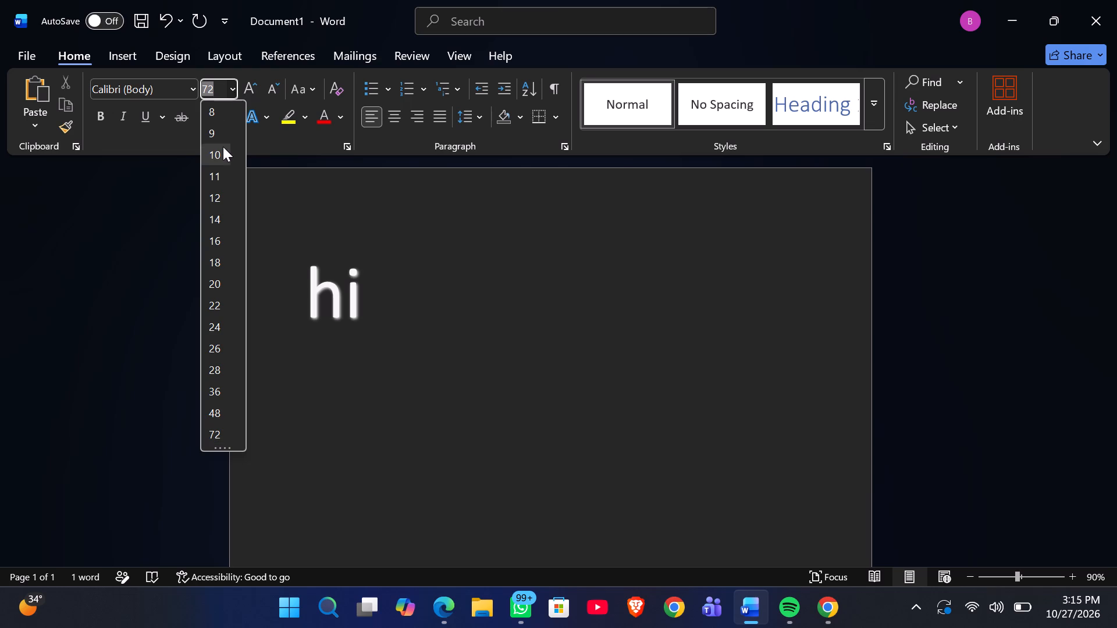
double_click(223, 224)
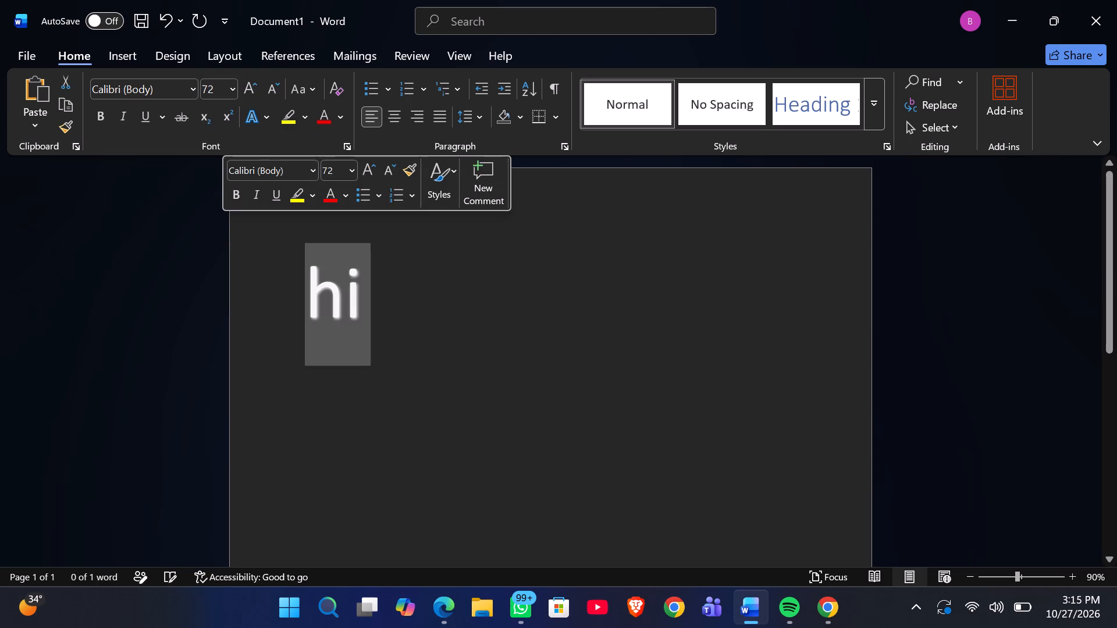
left_click(235, 95)
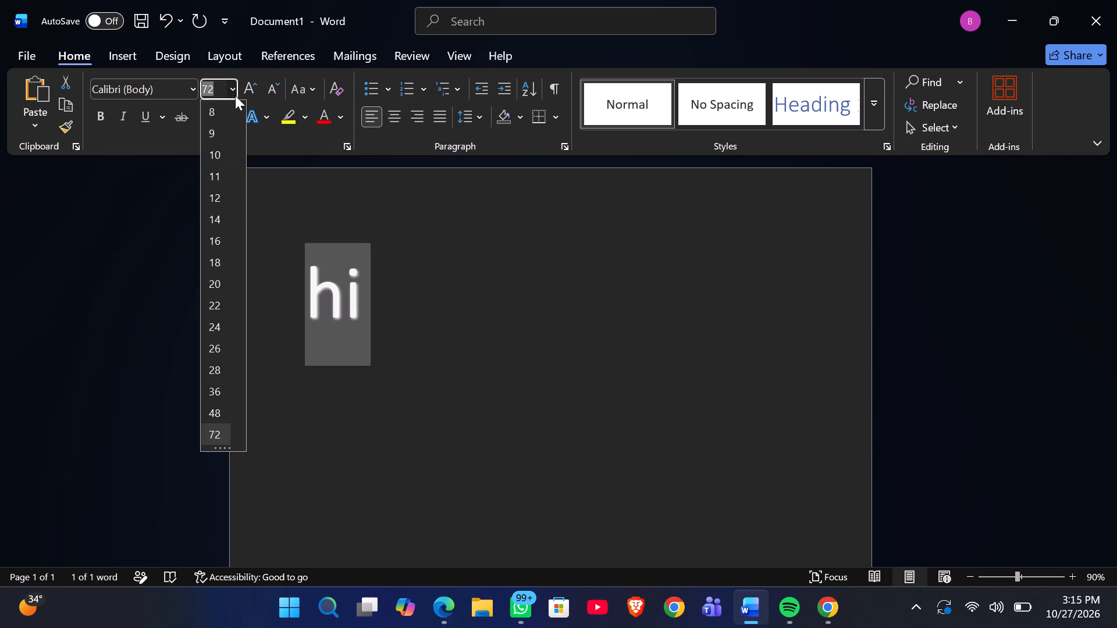
left_click(220, 220)
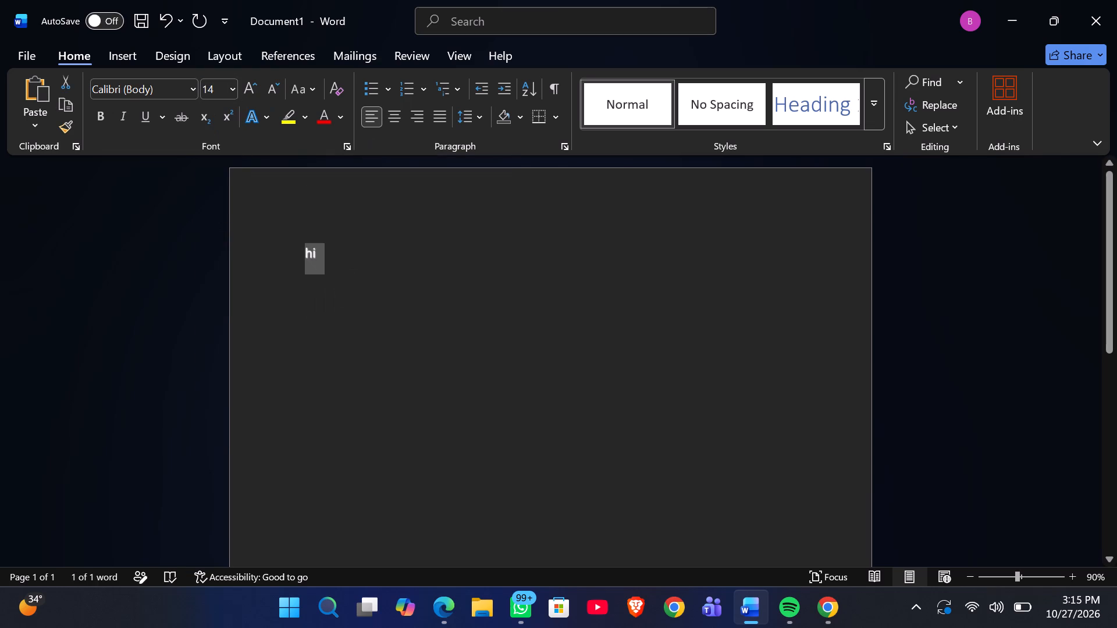
Delete the sample text "hi" and paste the copied Thermal Power Plant Visit Report text into the empty document.
key("BackSpace")
key("BackSpace")
key("BackSpace")
right_click(319, 275)
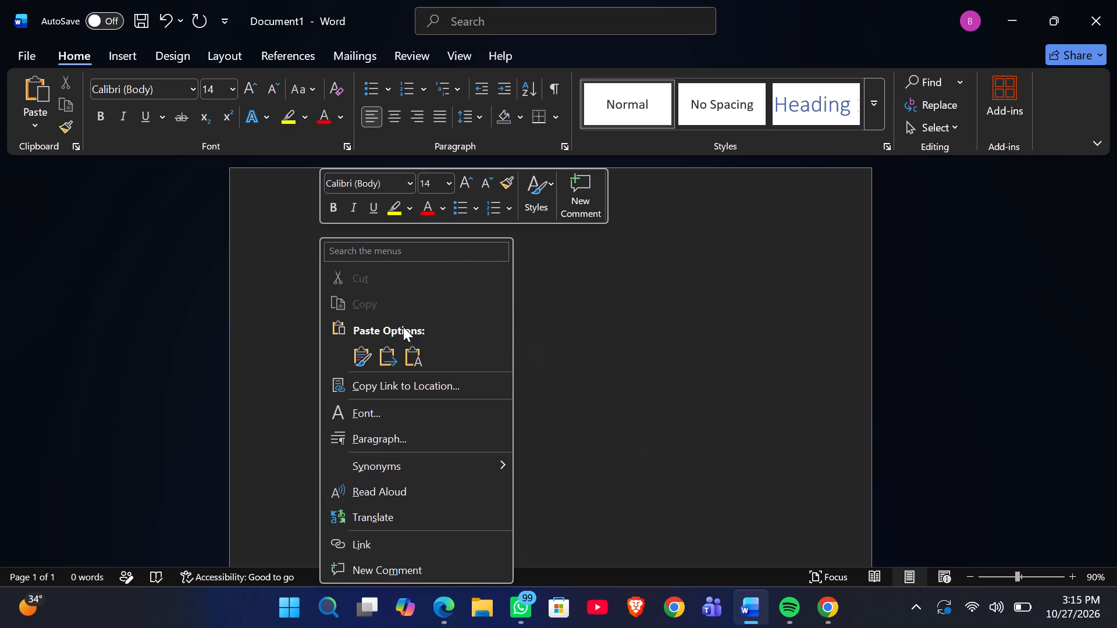
double_click(549, 312)
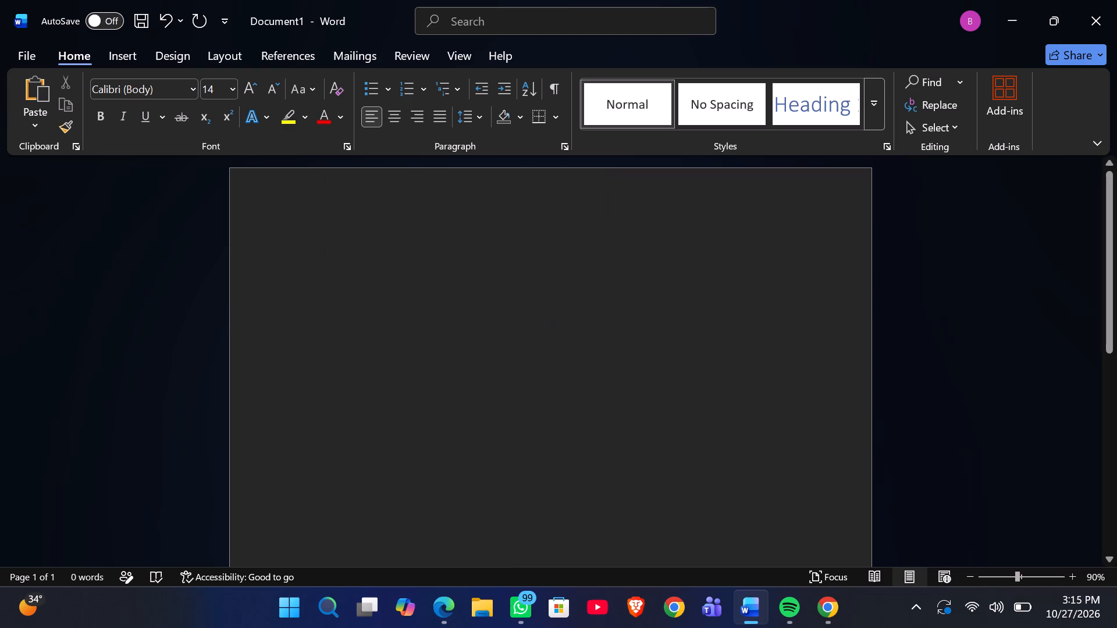
key("ctrl+v")
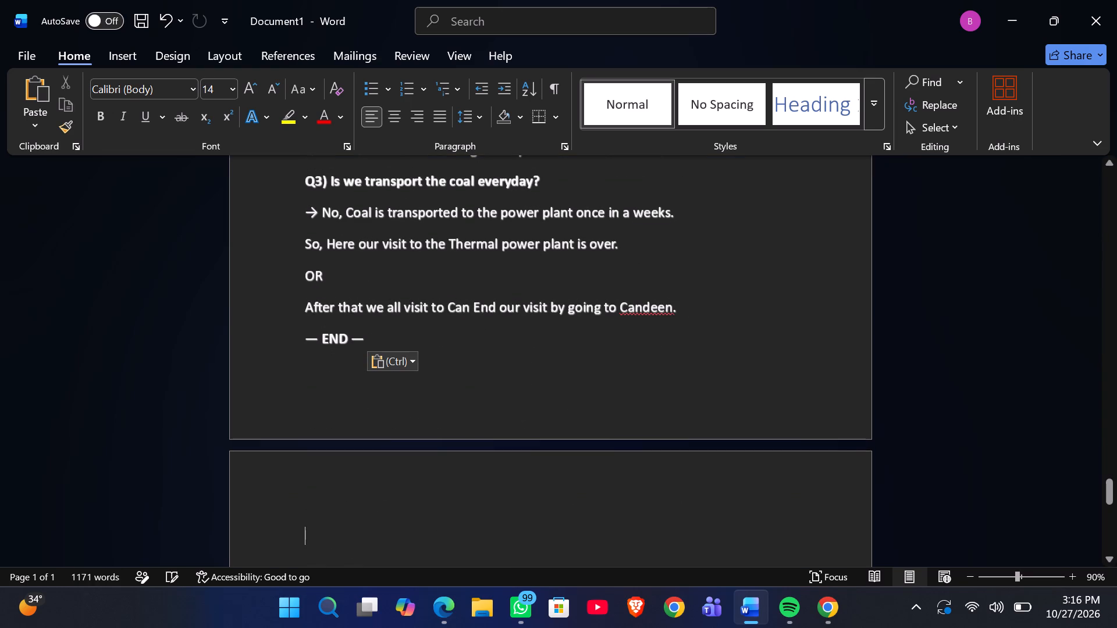
Apply the plain black text effect preset, the first in the gallery, to the entire report text.
scroll(807, 302, "up", 1)
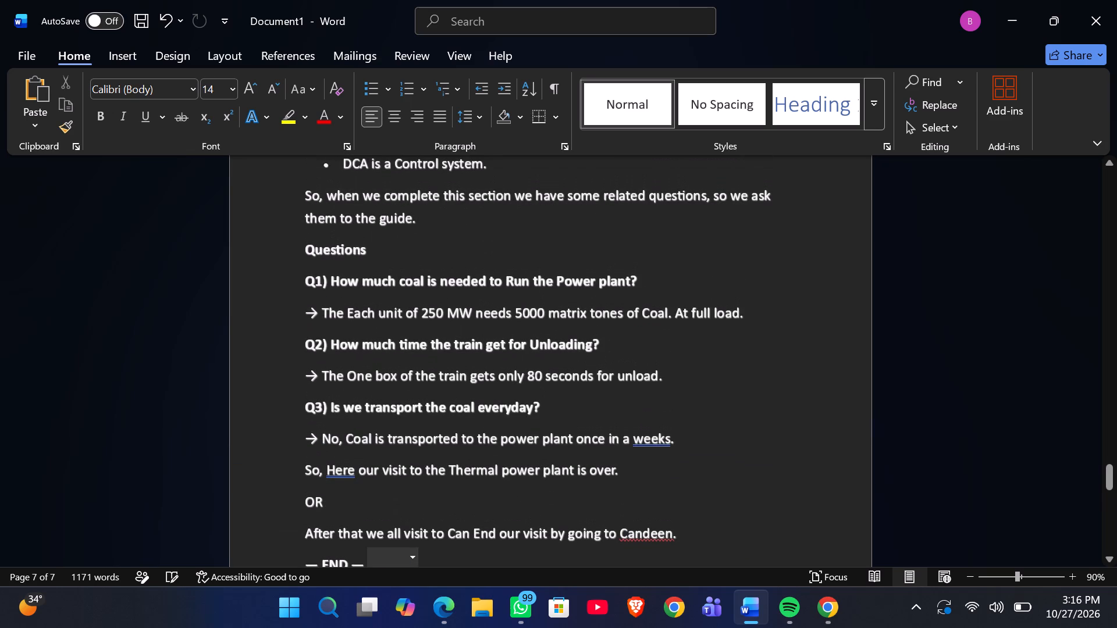
scroll(807, 302, "down", 1)
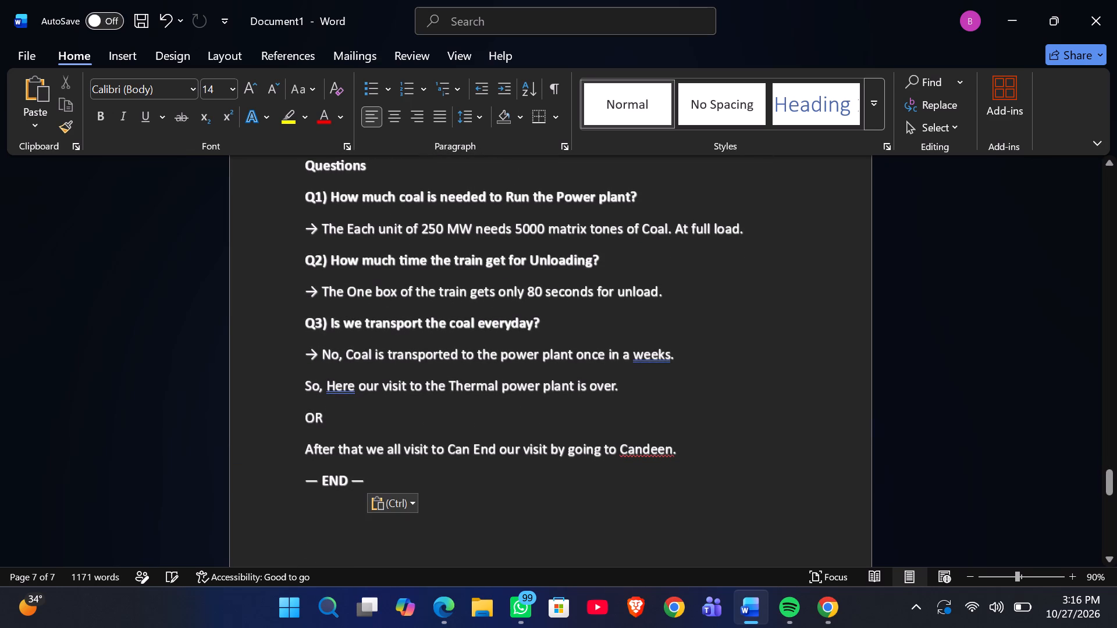
scroll(820, 309, "up", 9)
scroll(820, 309, "up", 20)
scroll(820, 309, "up", 20)
scroll(820, 309, "up", 20)
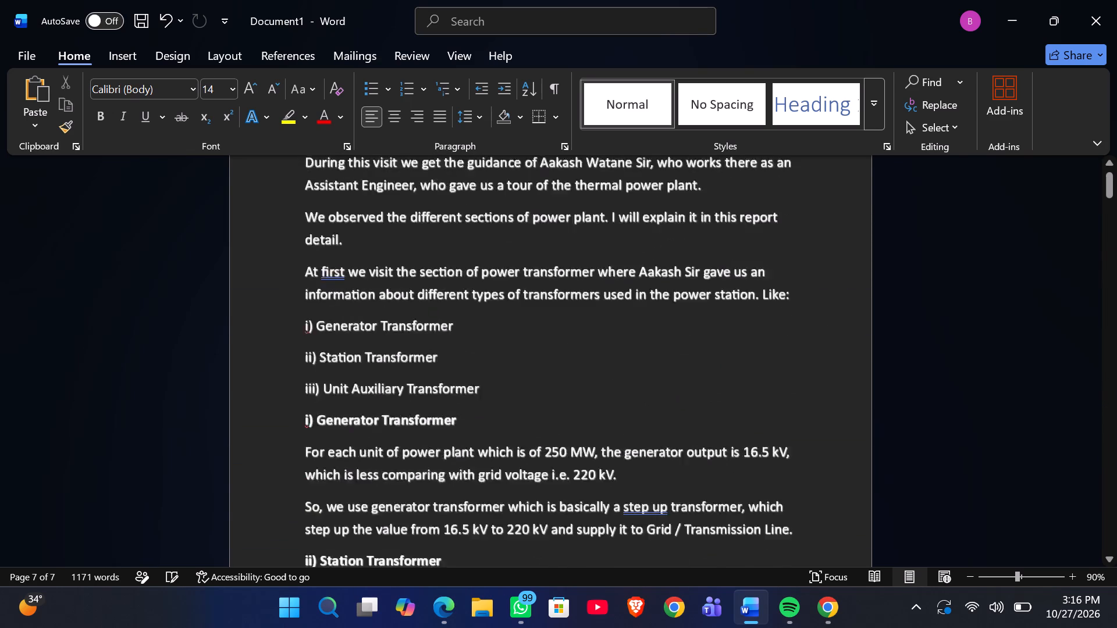
scroll(820, 309, "up", 4)
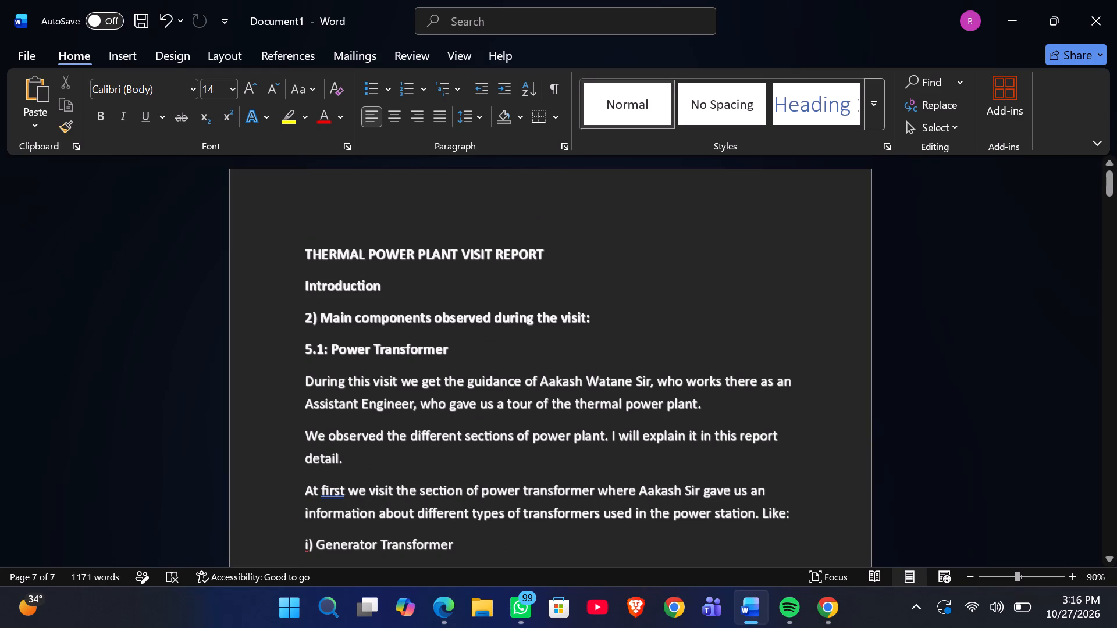
left_click_drag(303, 248, 312, 259)
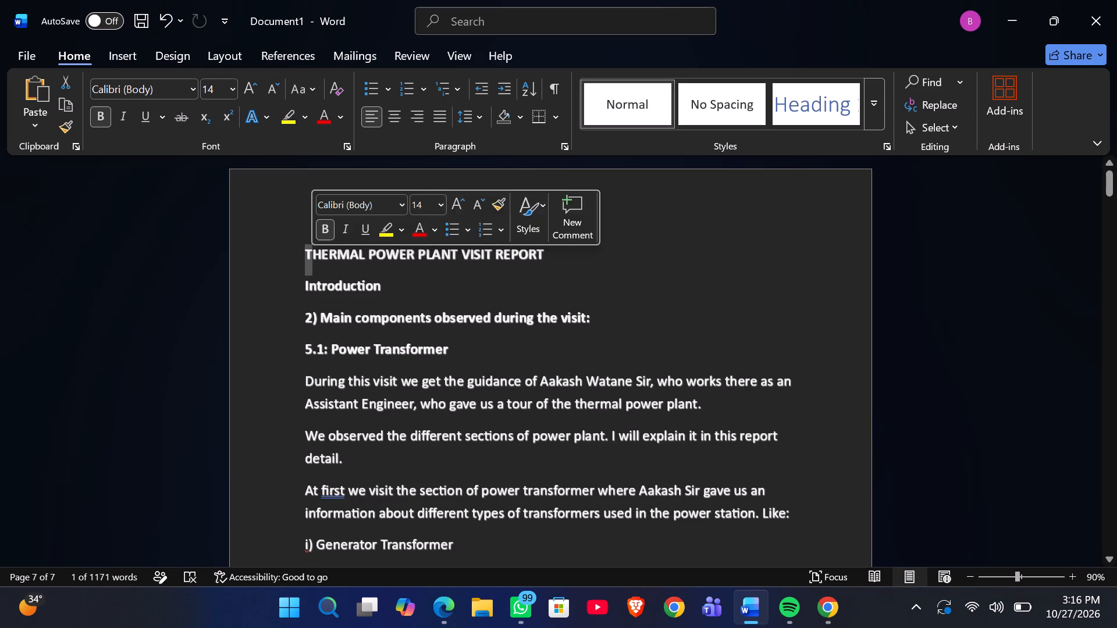
key("ctrl+a")
scroll(807, 383, "down", 20)
scroll(807, 383, "down", 20)
scroll(807, 383, "down", 15)
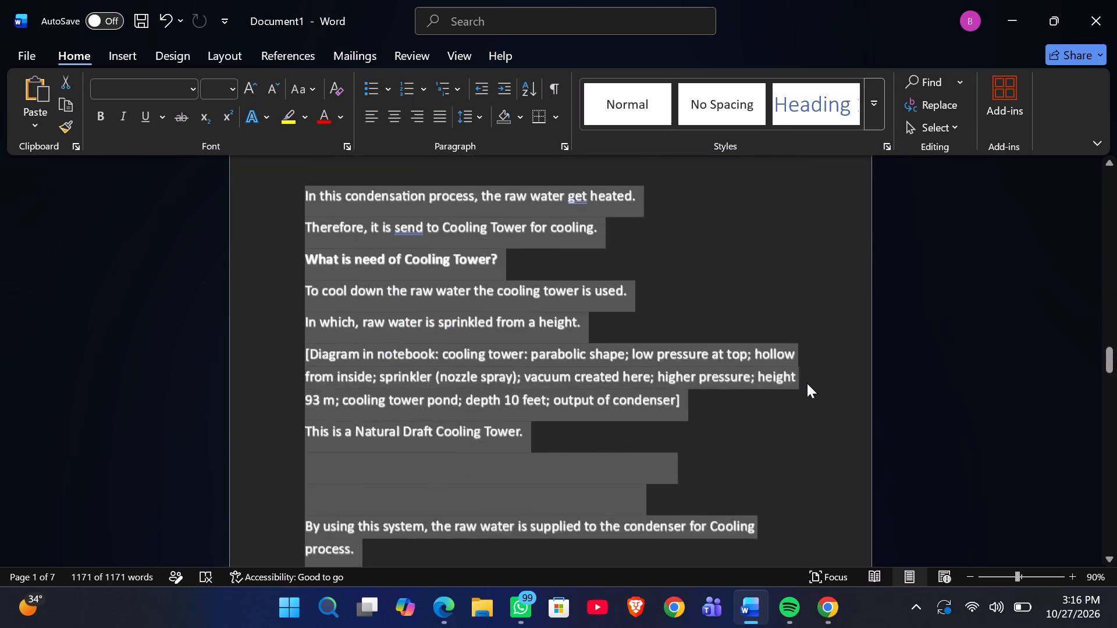
scroll(807, 383, "down", 7)
scroll(807, 383, "up", 19)
scroll(807, 383, "up", 20)
scroll(807, 383, "up", 20)
scroll(807, 383, "up", 2)
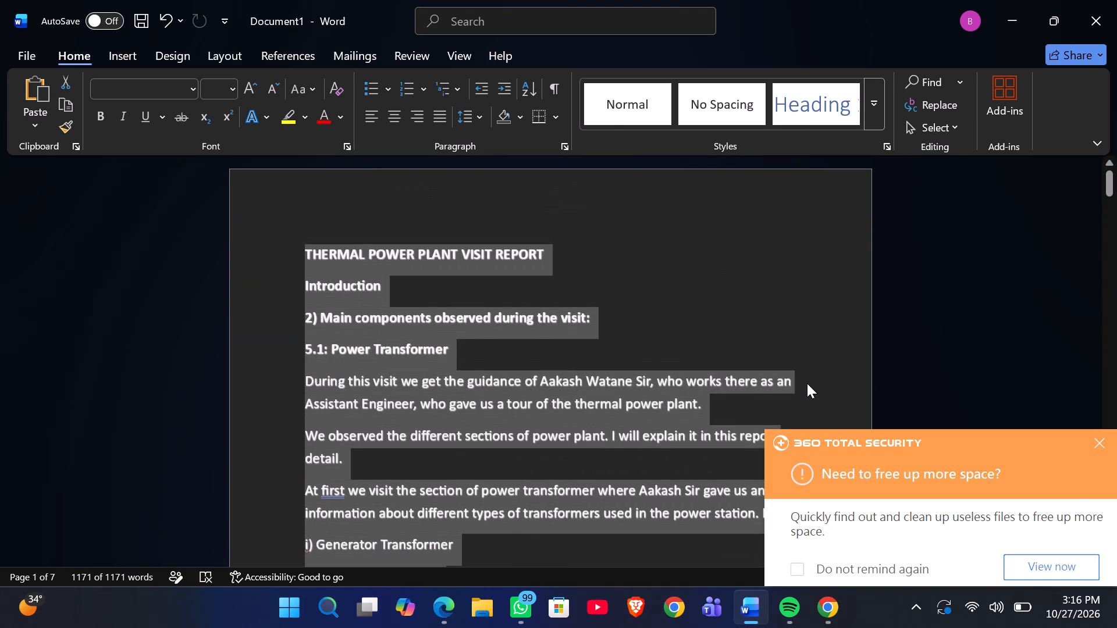
left_click(266, 113)
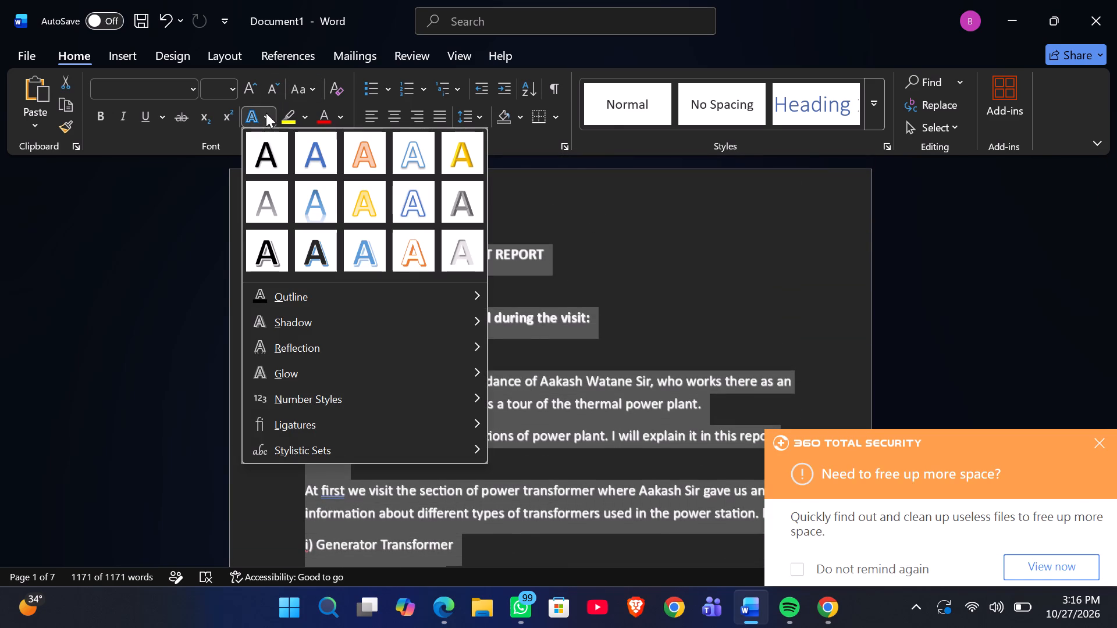
left_click(269, 141)
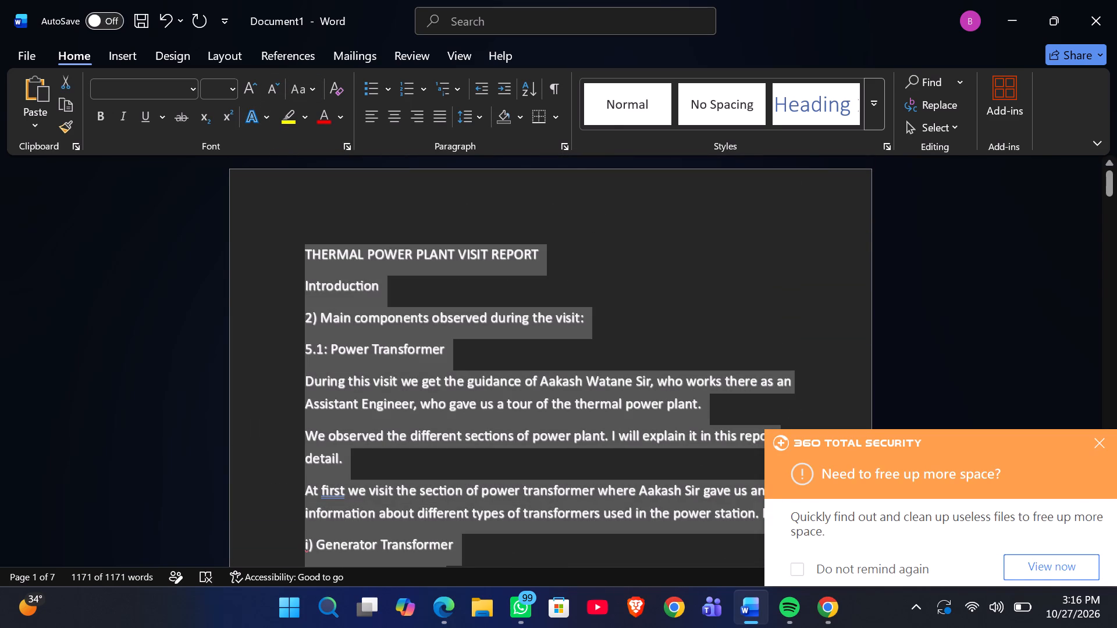
left_click(259, 110)
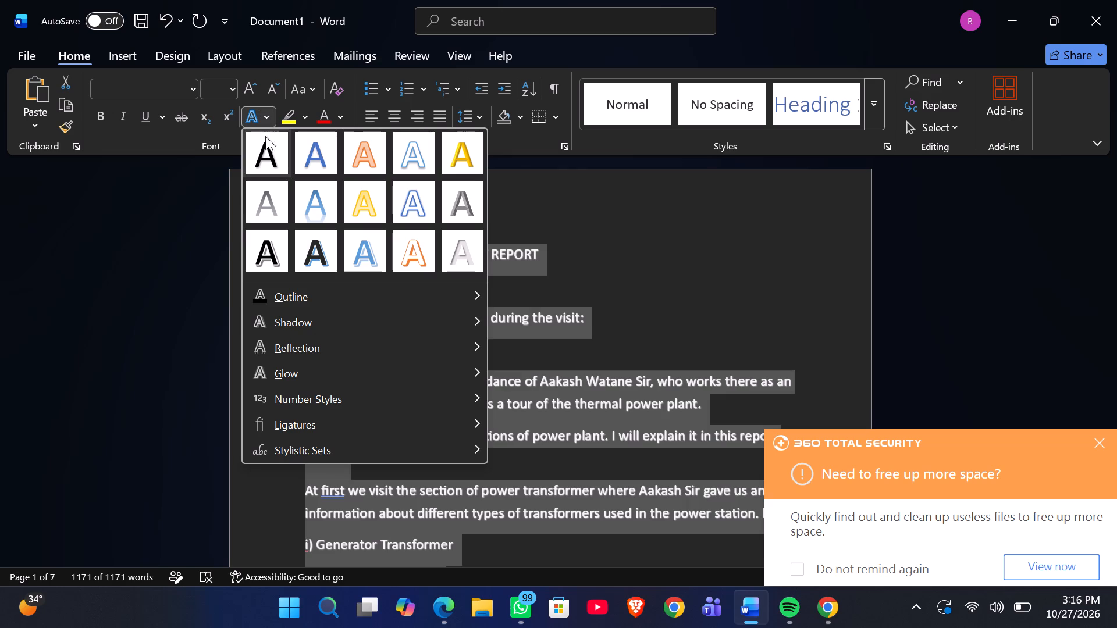
left_click(265, 147)
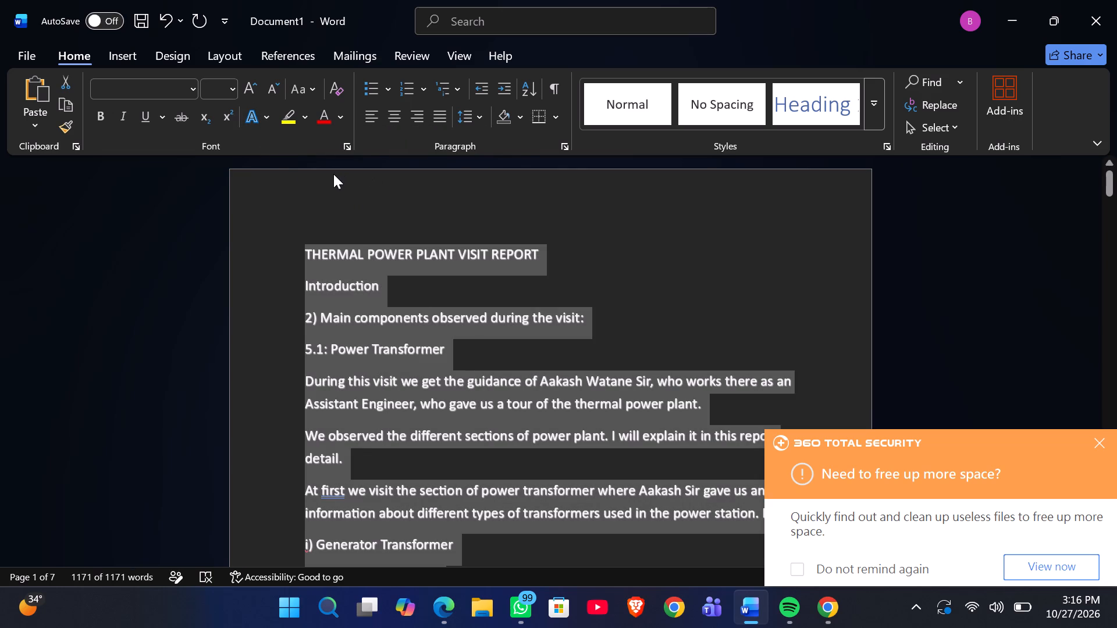
left_click(355, 165)
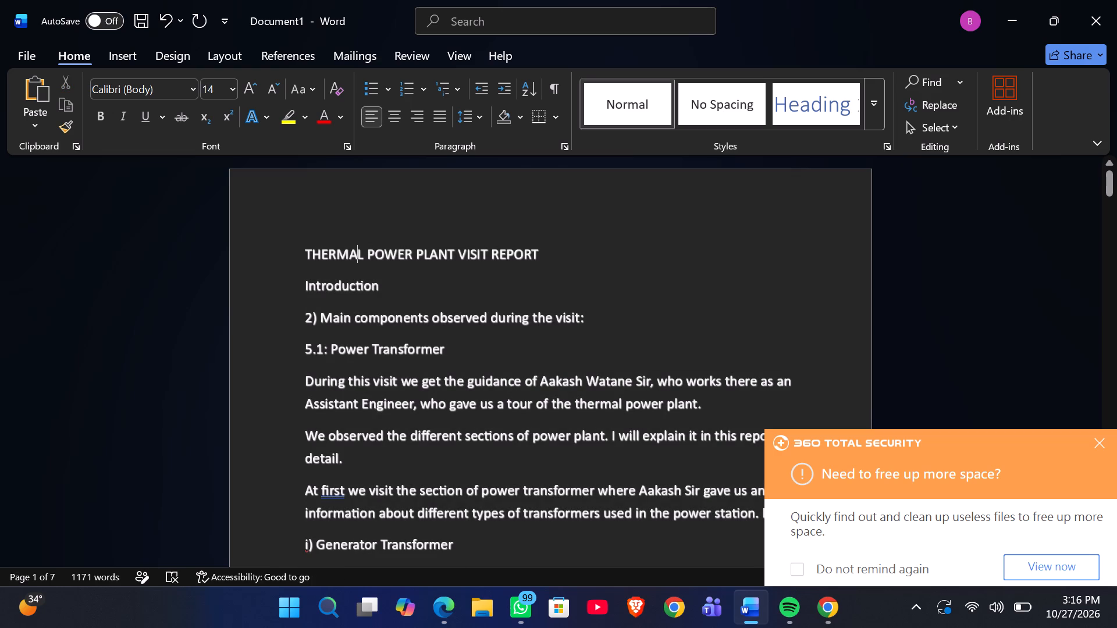
Format the title "THERMAL POWER PLANT VISIT REPORT" in Britannic Bold at font size 18.
left_click_drag(302, 251, 532, 252)
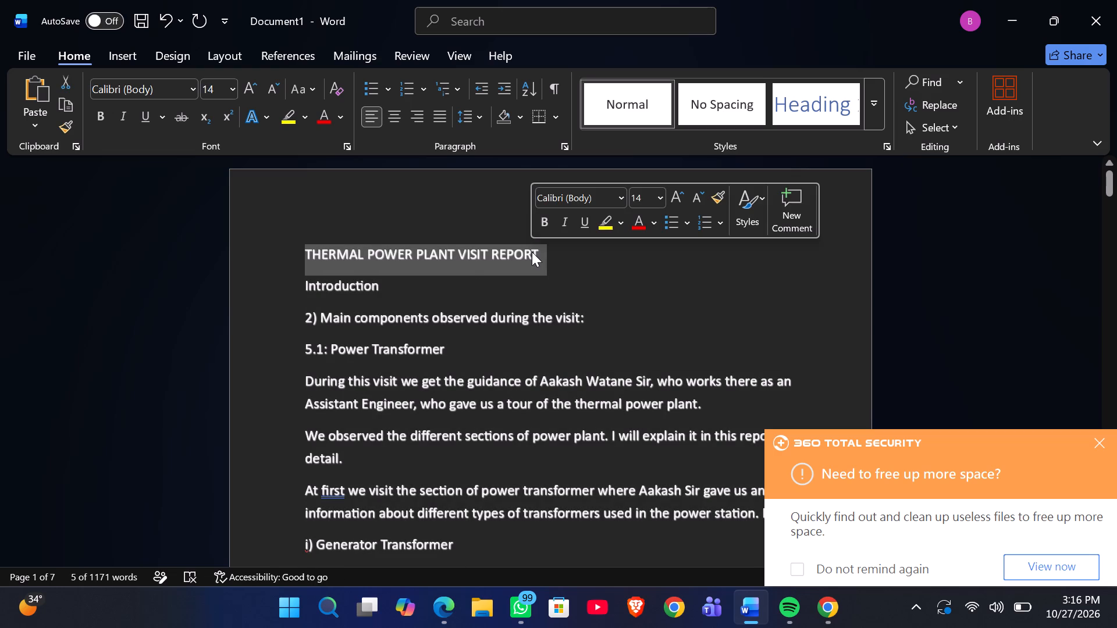
left_click(614, 197)
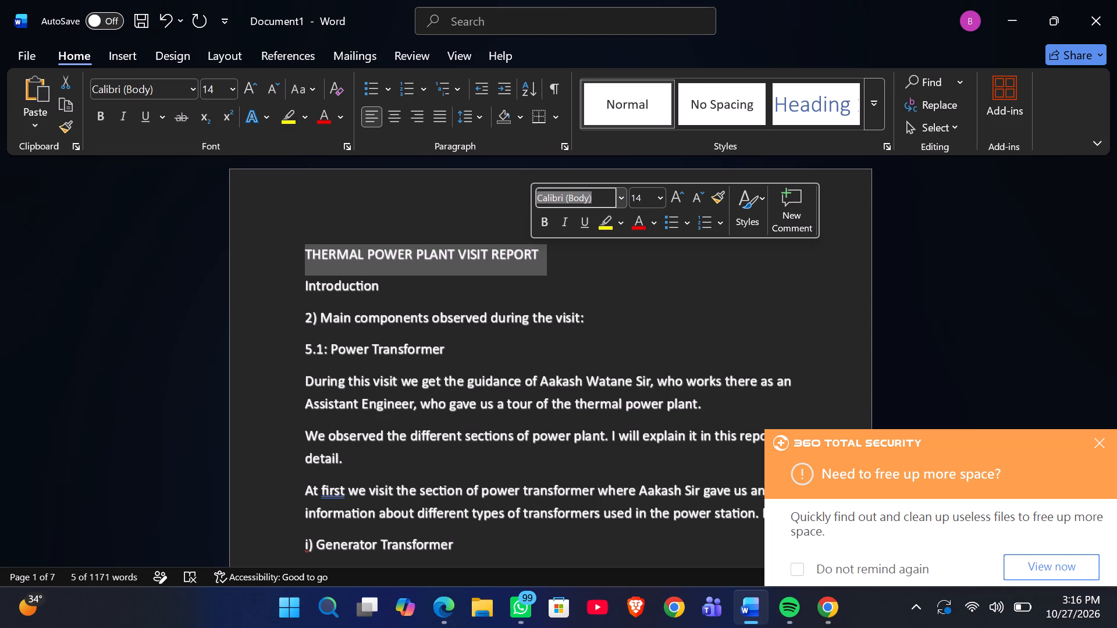
left_click(619, 198)
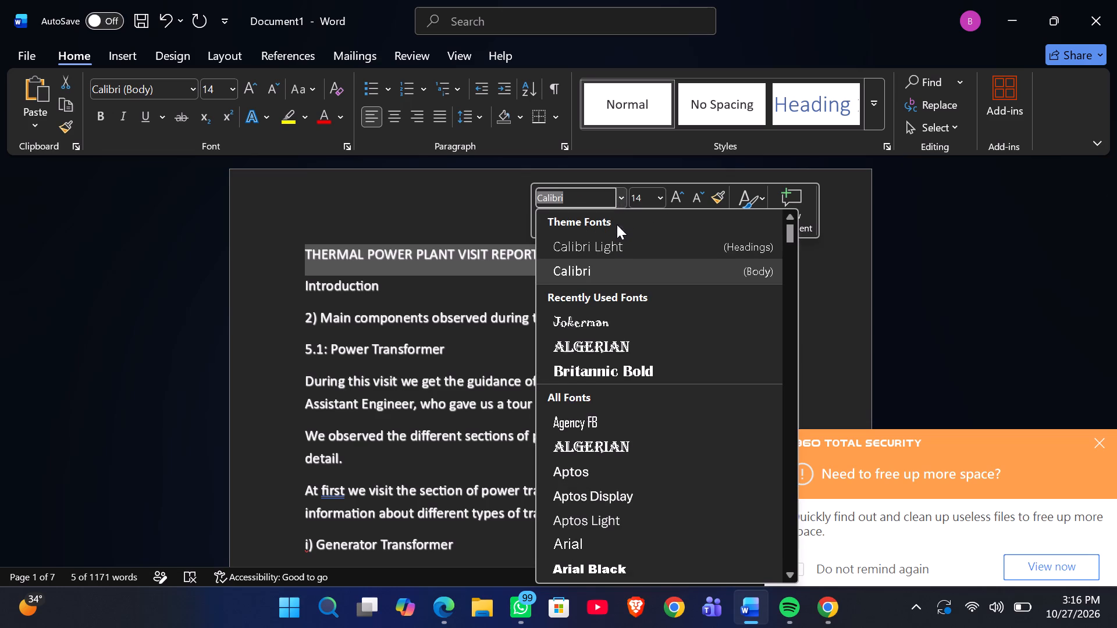
left_click(592, 369)
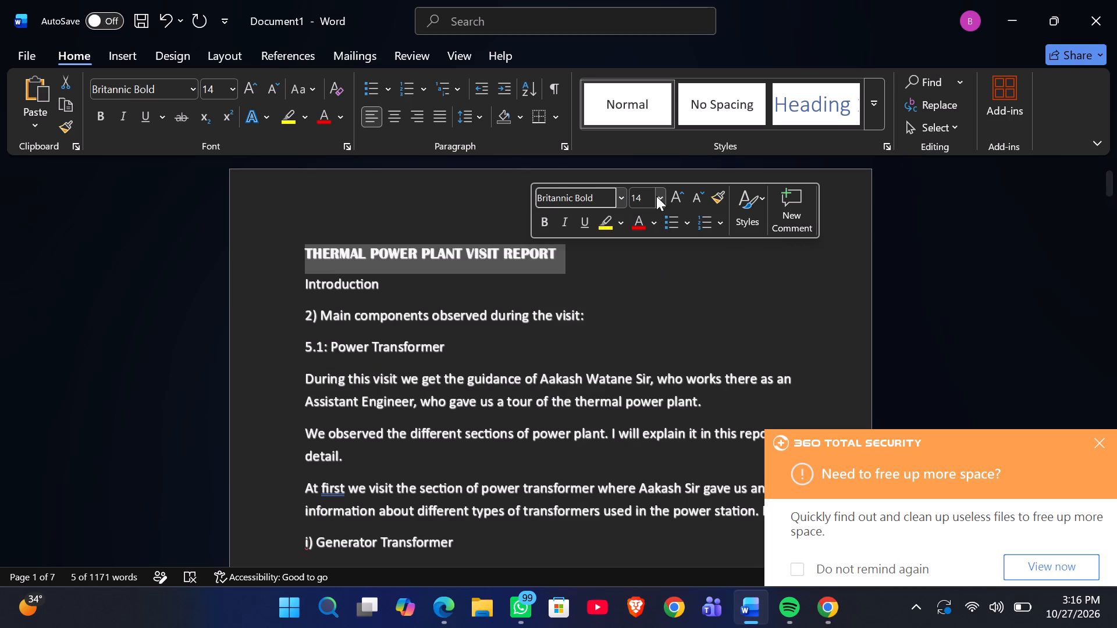
left_click(656, 196)
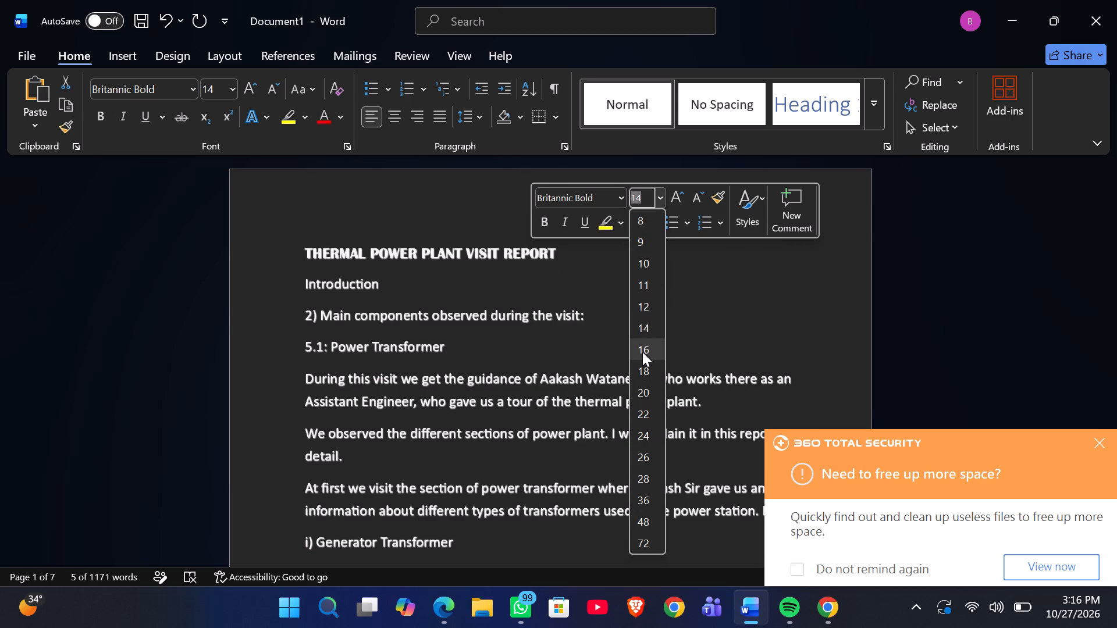
left_click(641, 372)
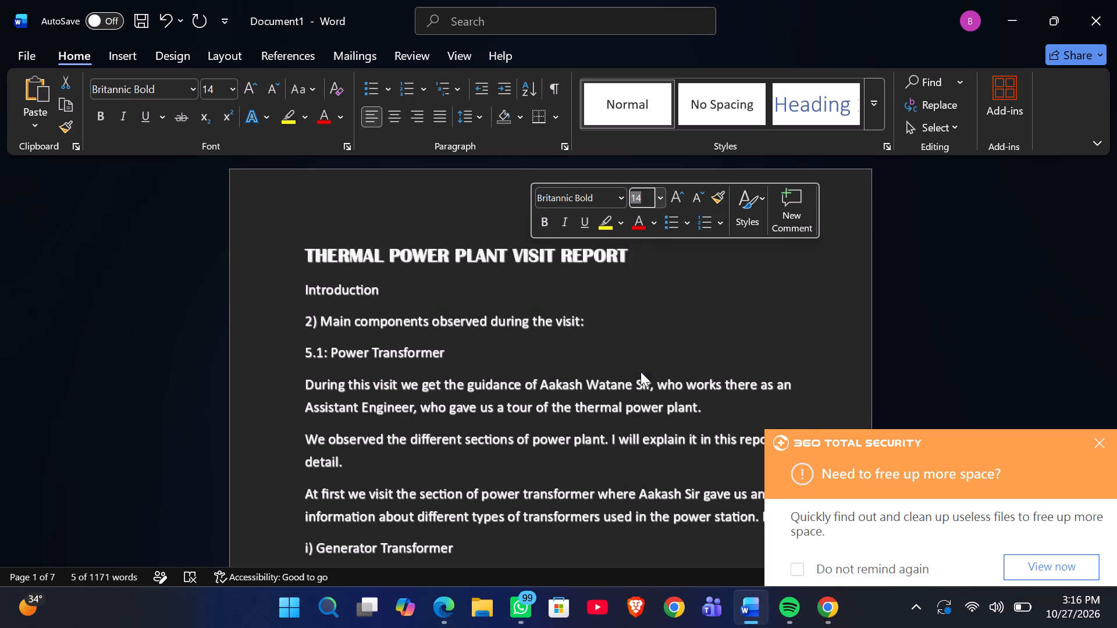
left_click(423, 294)
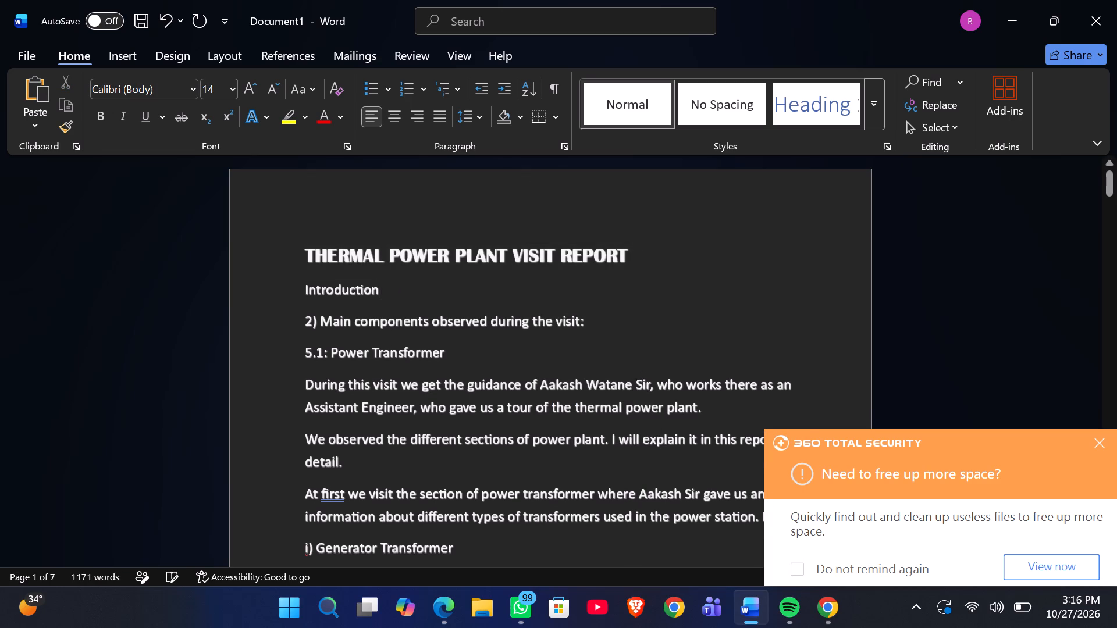
Remove "5." from the Power Transformer heading so it reads "1: Power Transformer".
left_click(321, 323)
scroll(508, 389, "down", 1)
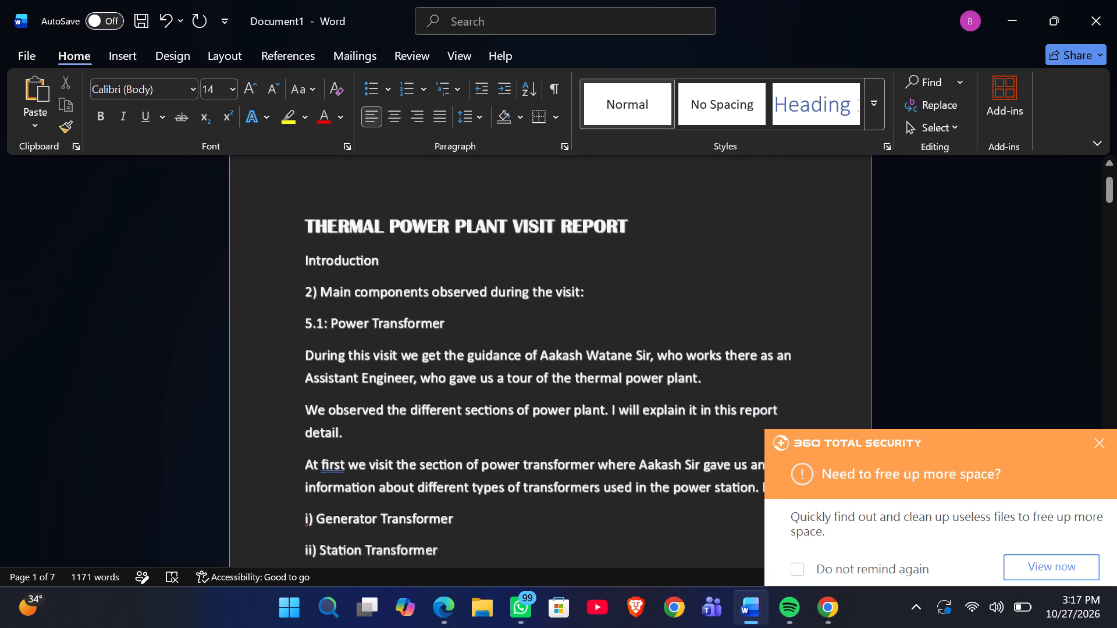
scroll(508, 389, "down", 8)
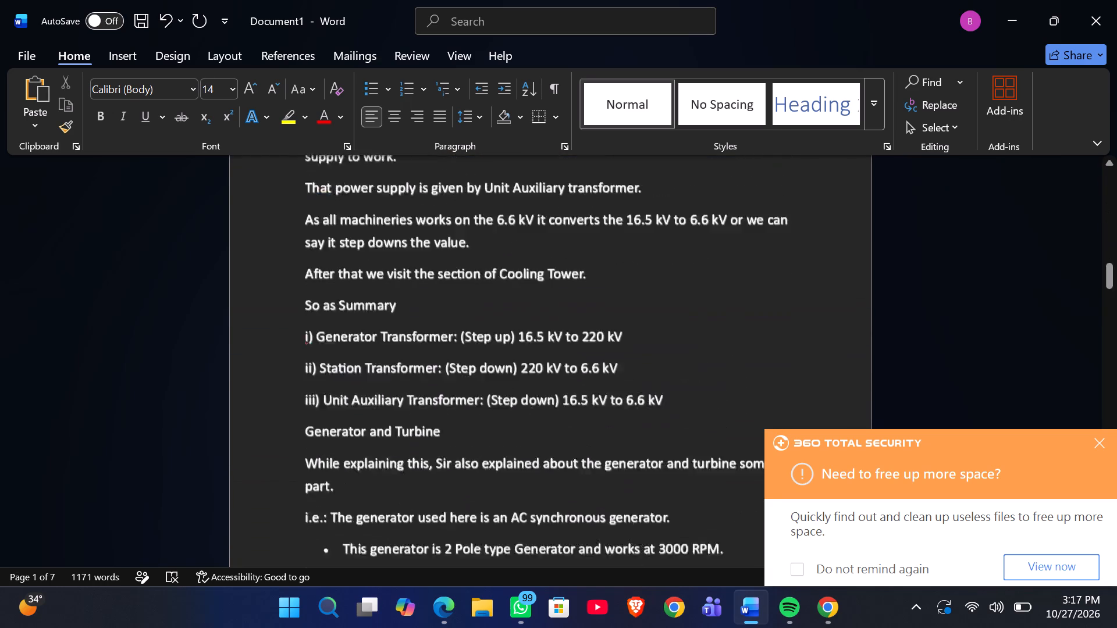
scroll(508, 389, "down", 2)
scroll(508, 389, "up", 8)
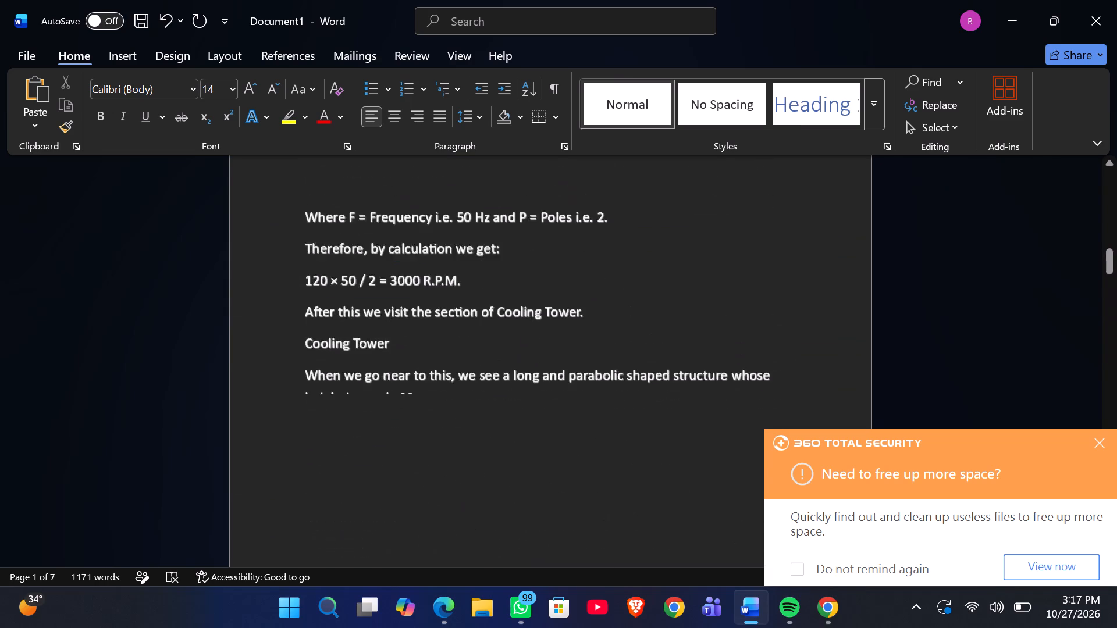
scroll(508, 389, "up", 6)
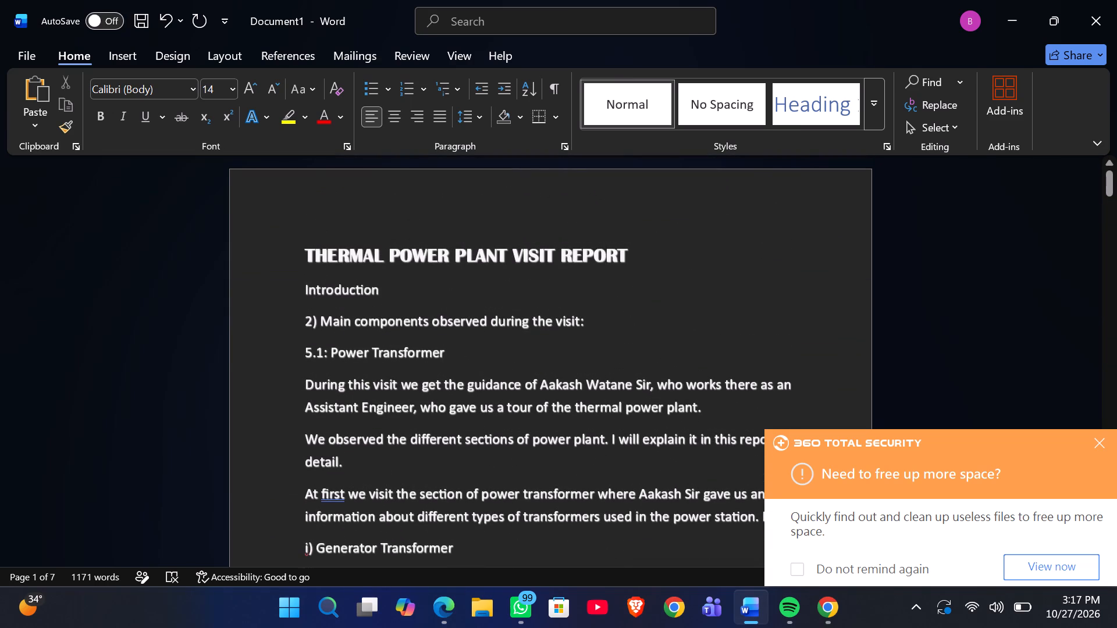
left_click(323, 353)
left_click(314, 352)
key("BackSpace")
key("BackSpace")
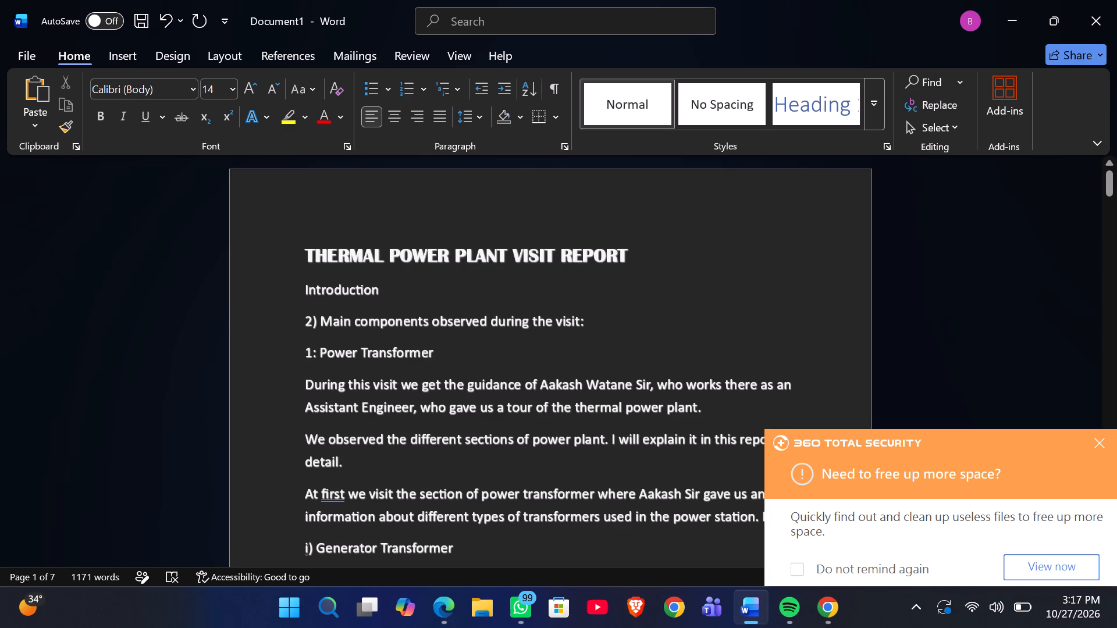
Remove the number "2)" in front of the heading "Main components observed during the visit:".
left_click(313, 319)
left_click(316, 320)
key("BackSpace")
key("BackSpace")
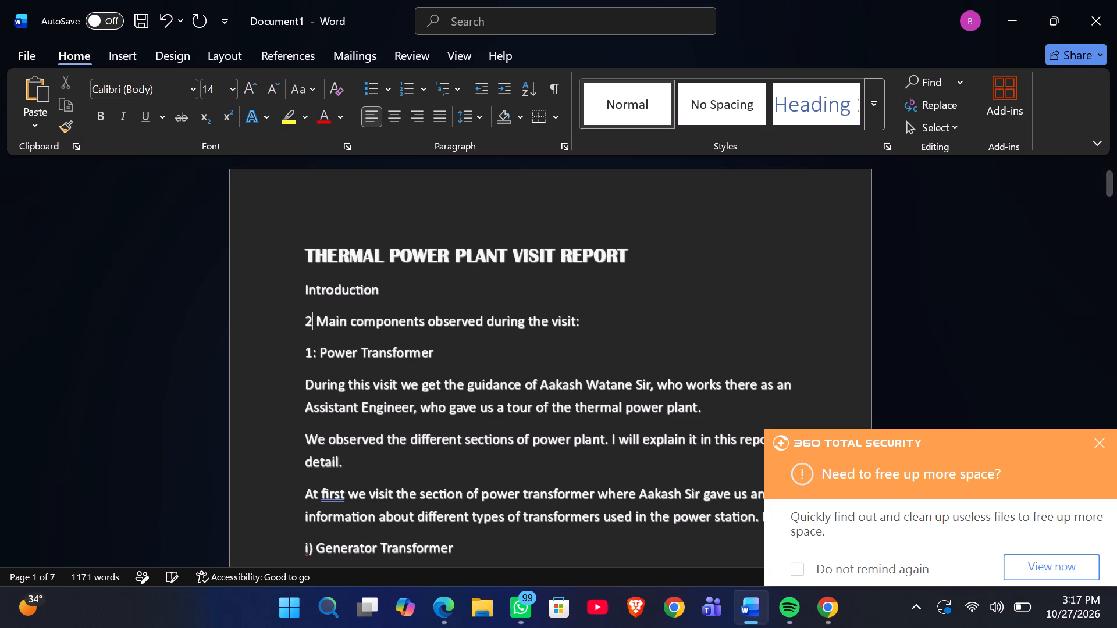
Correct the misspelled word "Candeen" to "Canteen" in the sentence just above "— END —".
scroll(694, 314, "down", 3)
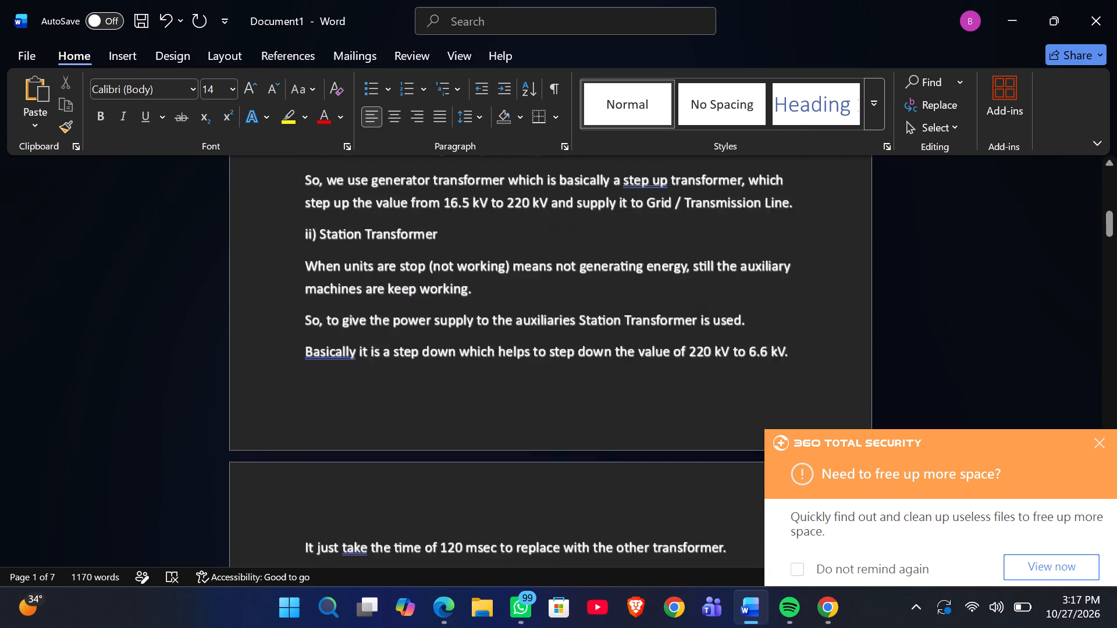
scroll(694, 314, "down", 4)
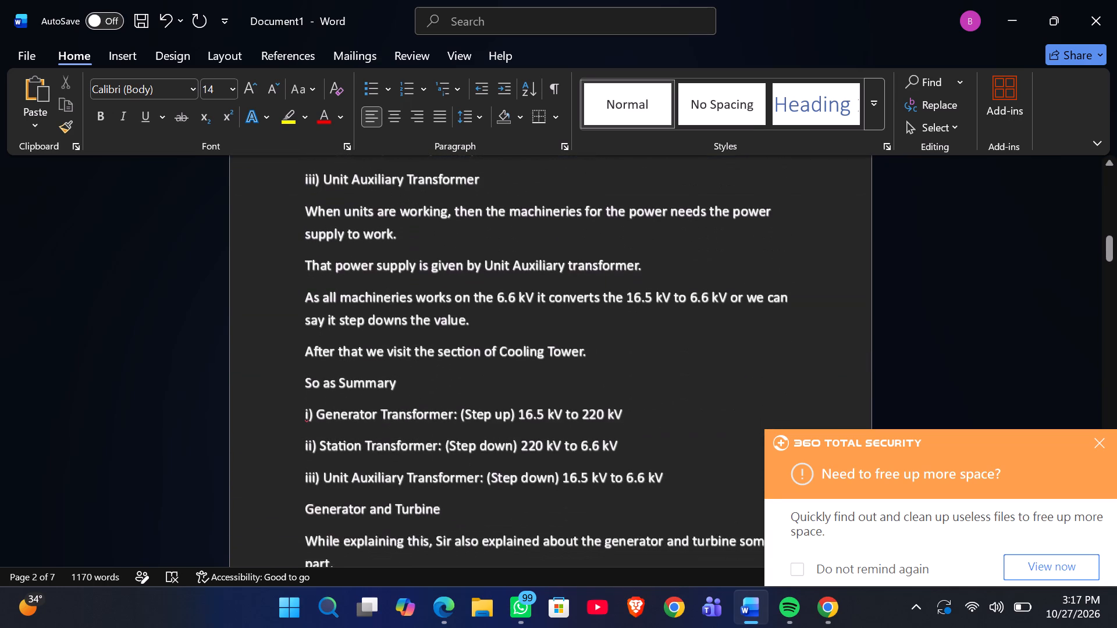
scroll(694, 314, "down", 5)
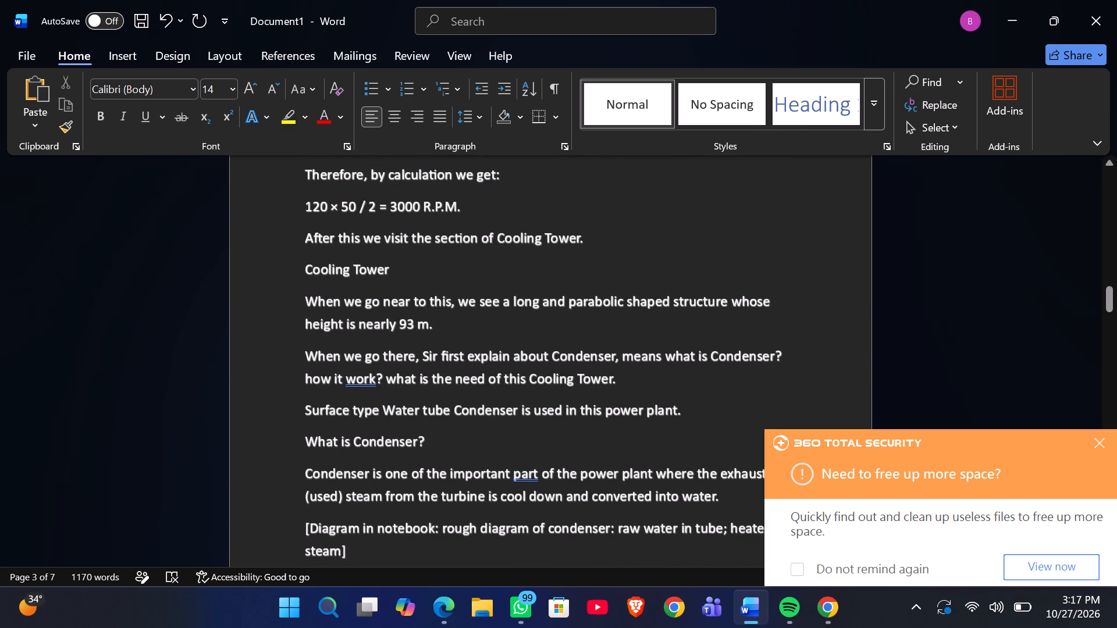
scroll(694, 314, "down", 9)
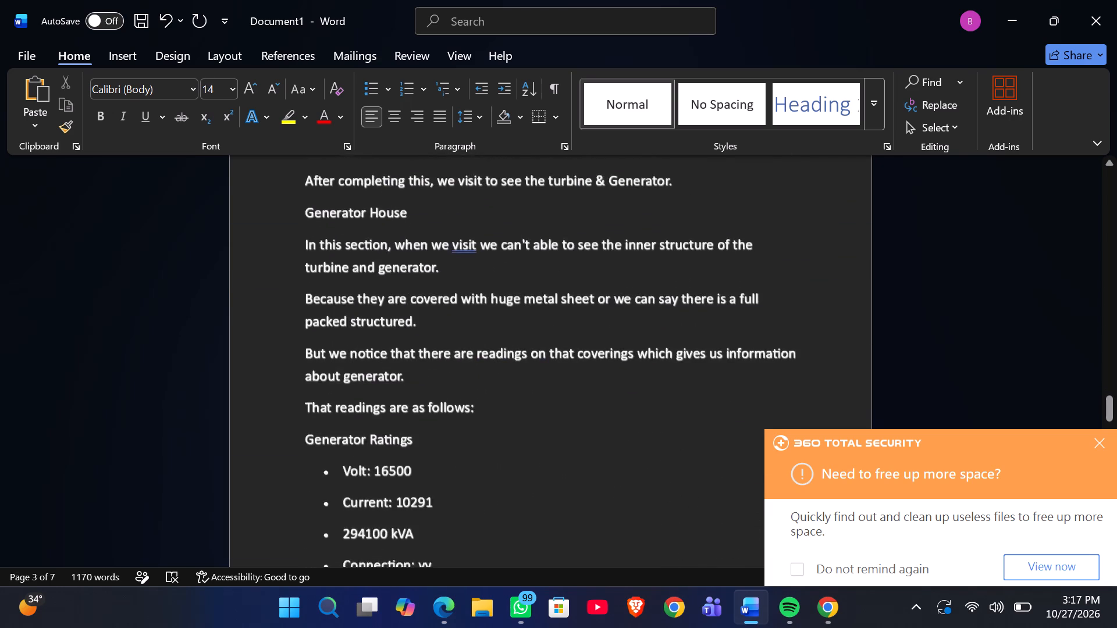
scroll(694, 314, "down", 4)
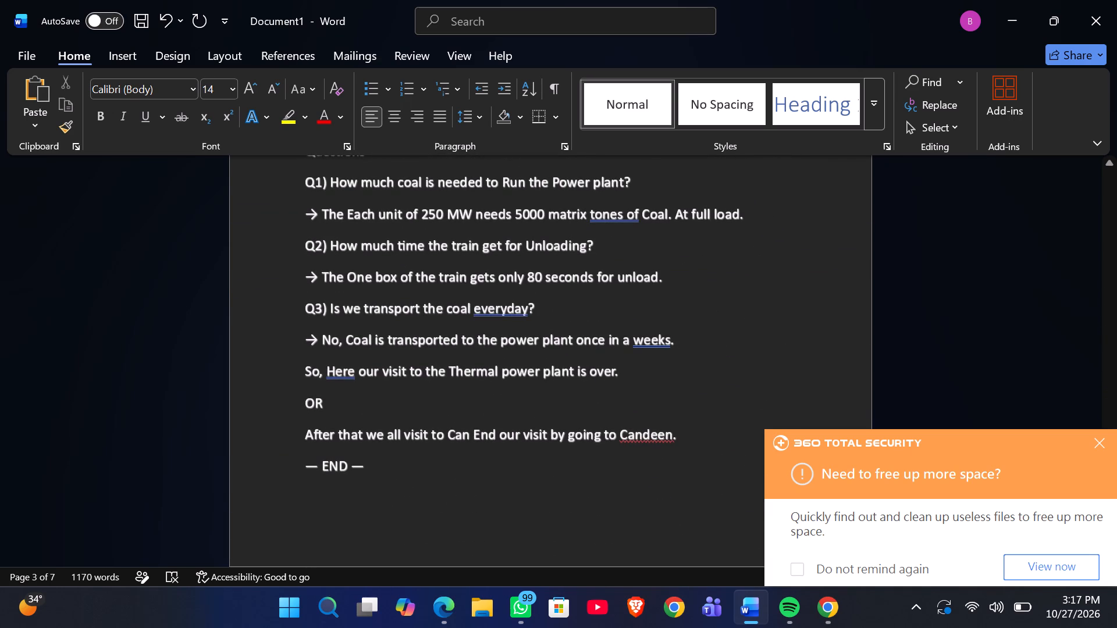
scroll(694, 314, "down", 1)
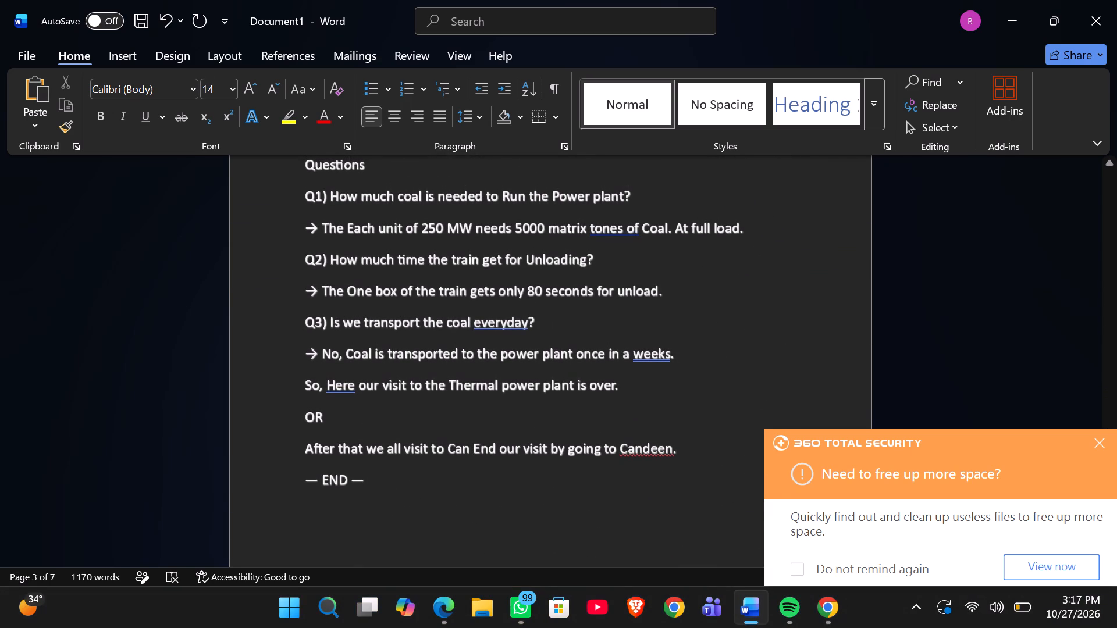
left_click(621, 232)
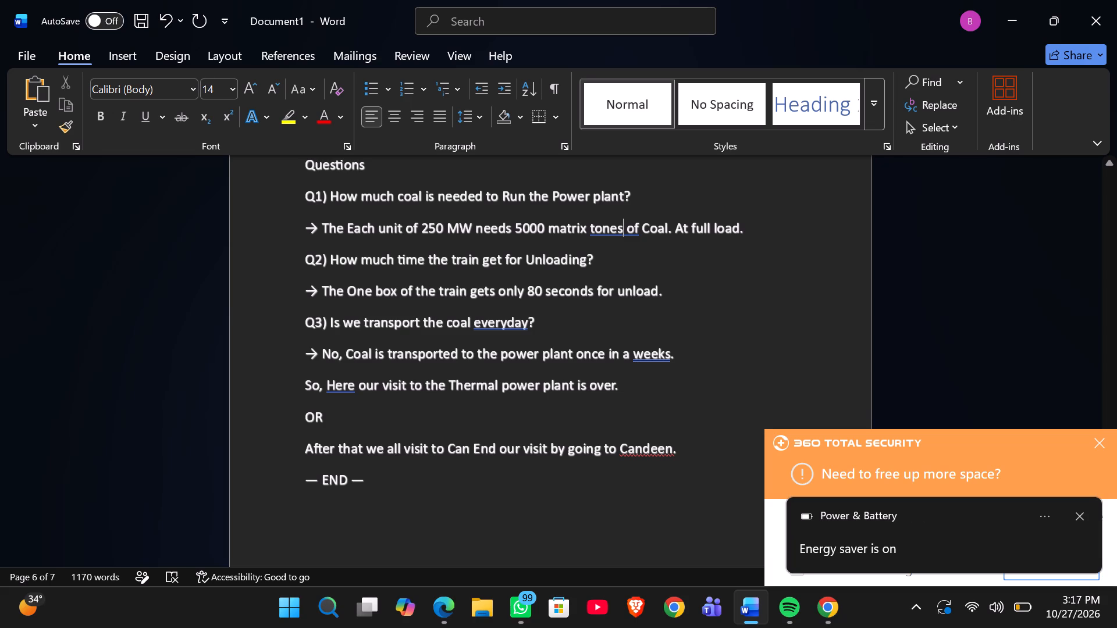
left_click(654, 448)
key("Left")
key("BackSpace")
key("t")
Insert one blank line before the closing sentence "So, Here our visit to the Thermal power plant is over.".
left_click(304, 384)
key("Return")
key("Return")
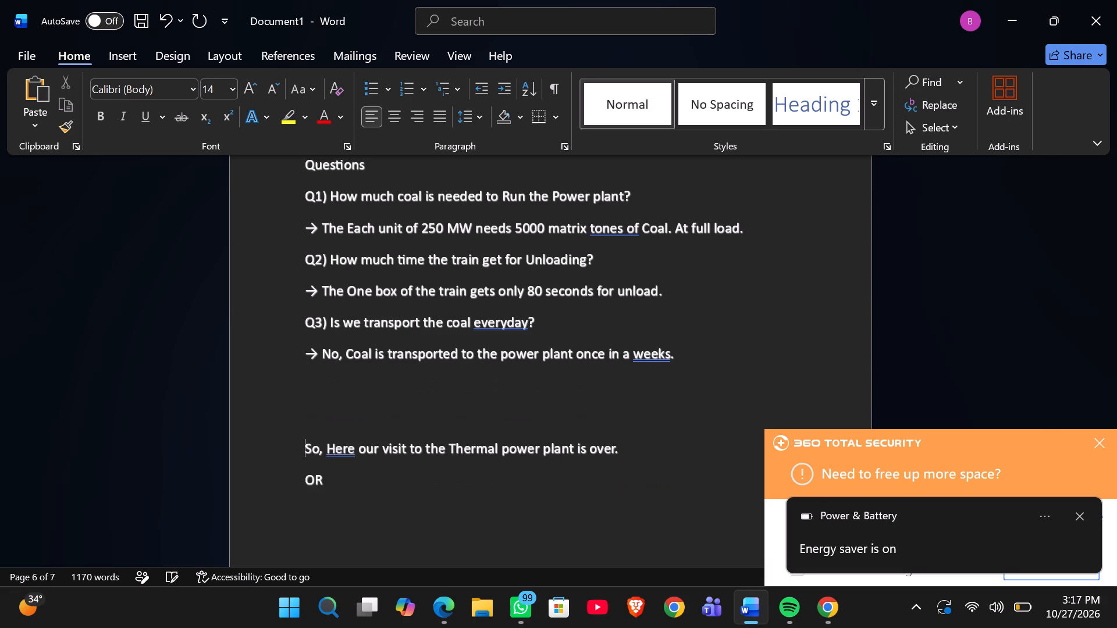
key("BackSpace")
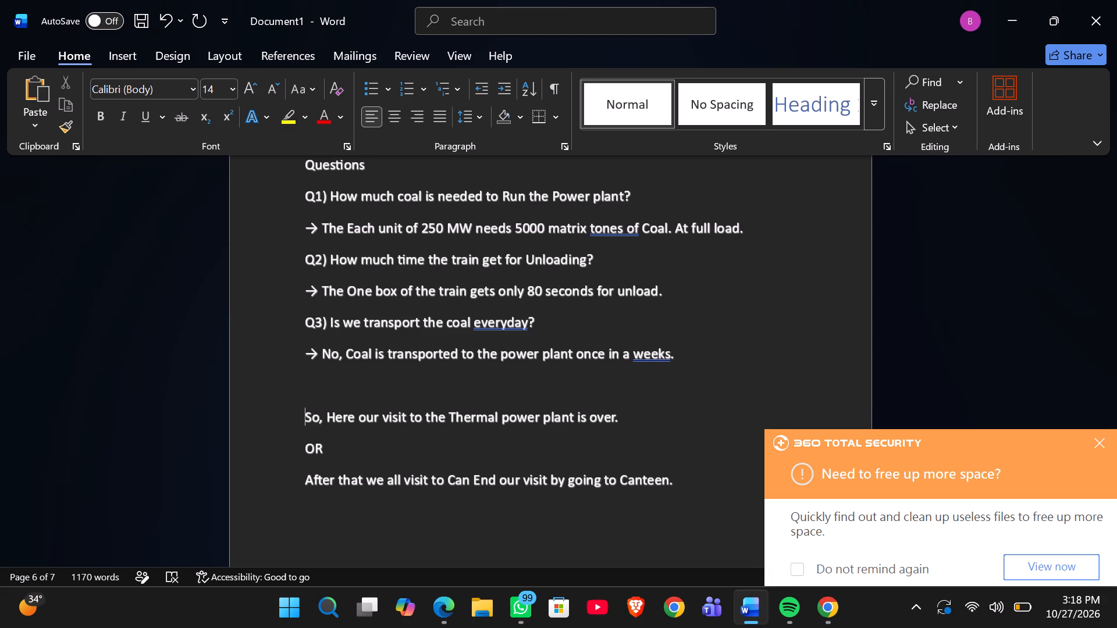
Review the whole report from its title through to the closing lines after the Questions section.
scroll(571, 452, "up", 3)
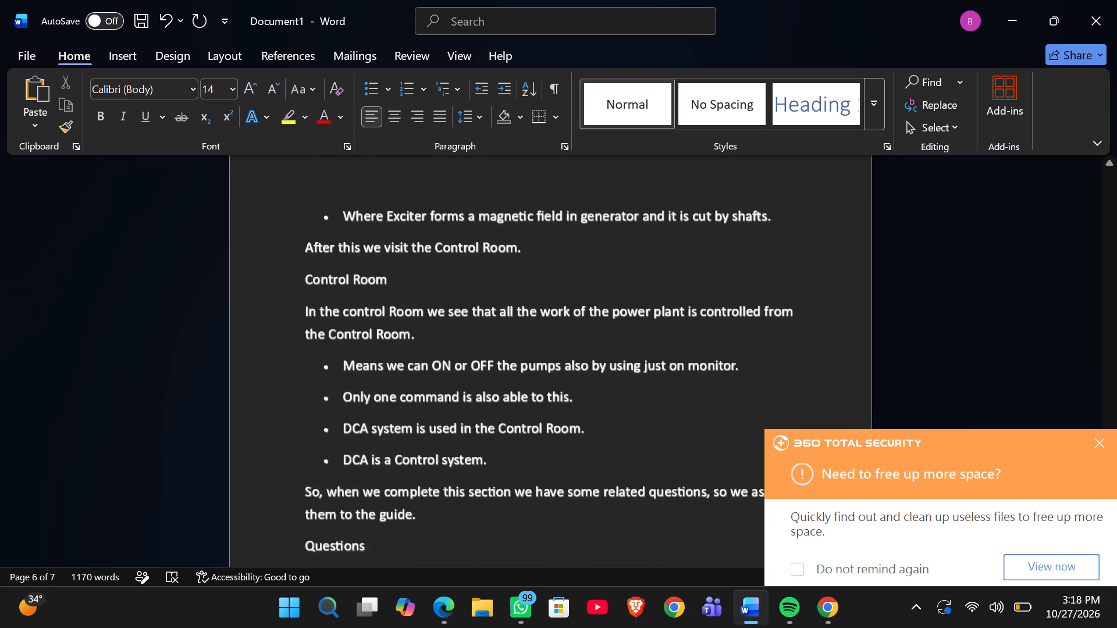
scroll(571, 452, "up", 18)
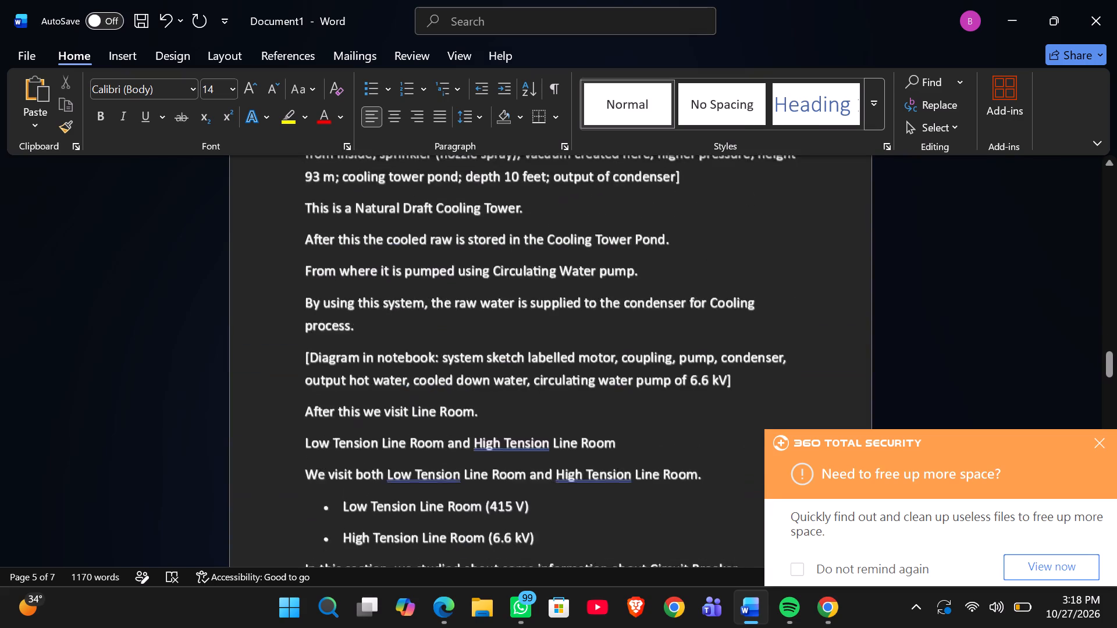
scroll(571, 452, "up", 20)
scroll(571, 452, "up", 20)
scroll(571, 452, "up", 20)
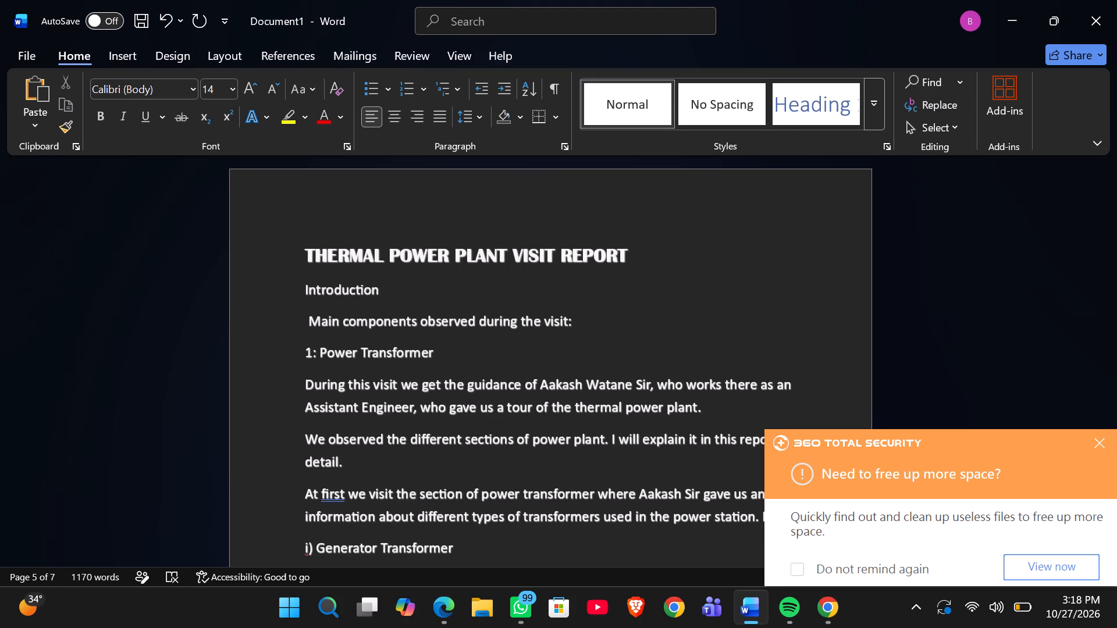
scroll(571, 452, "down", 3)
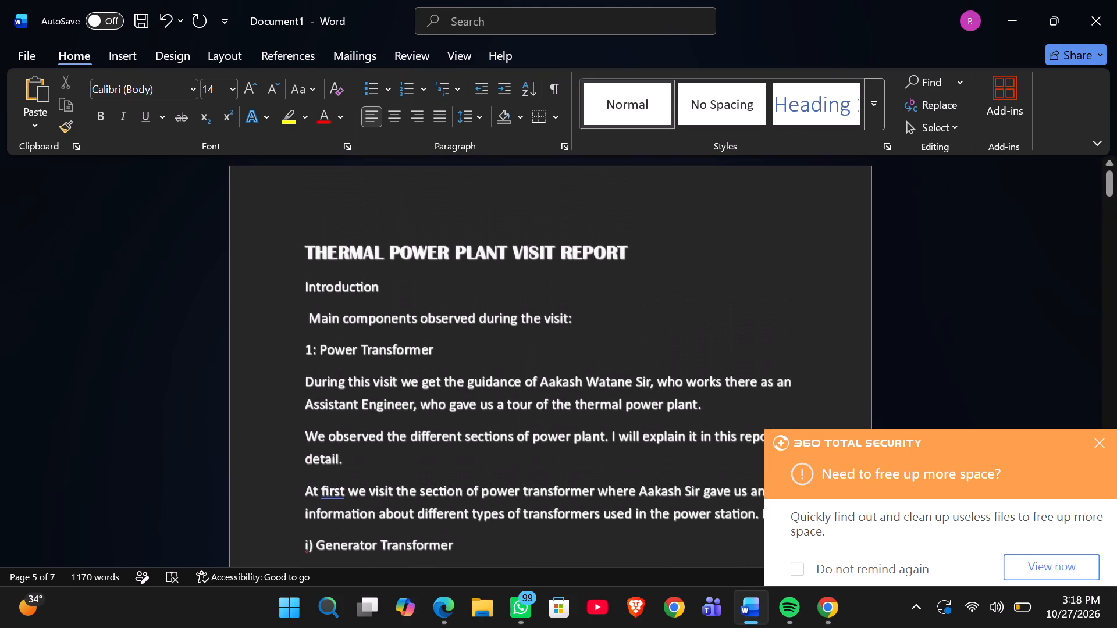
scroll(571, 452, "down", 3)
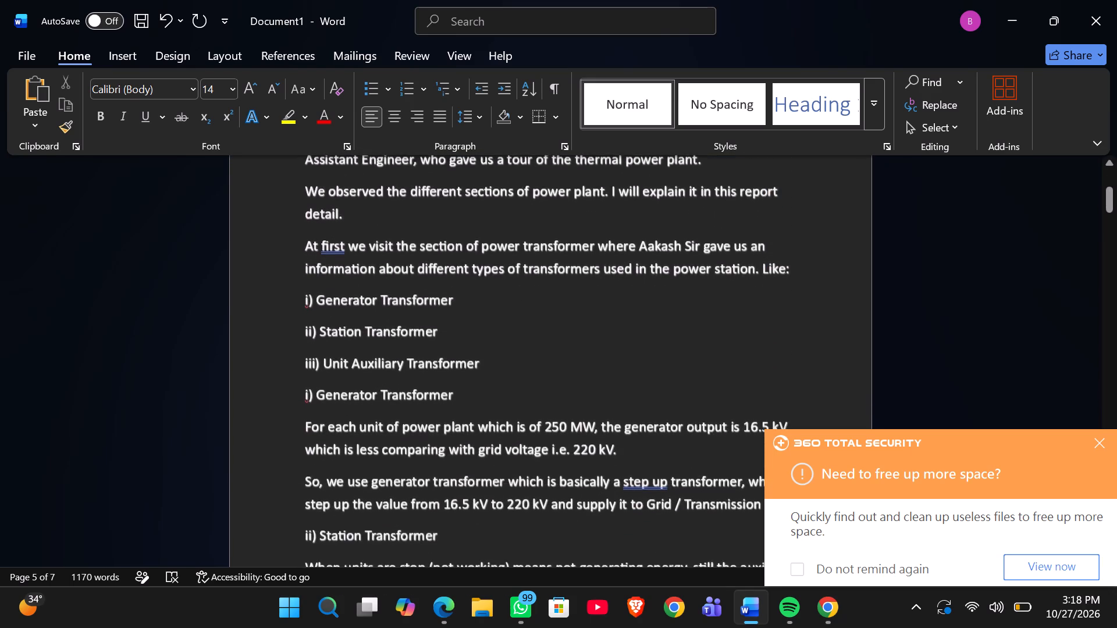
scroll(571, 452, "down", 5)
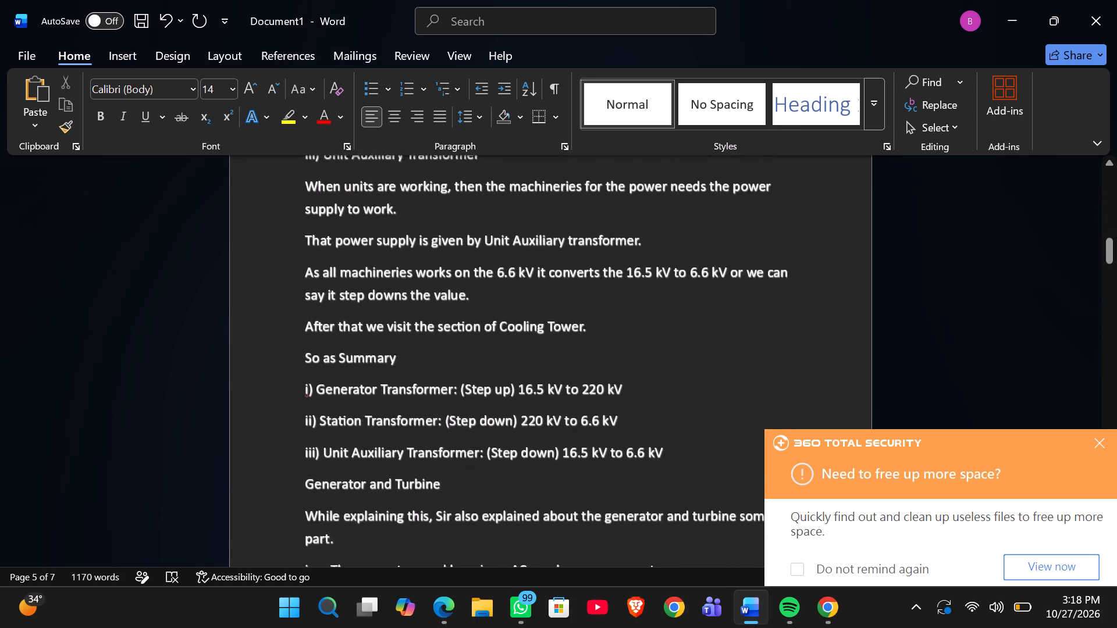
scroll(571, 452, "down", 6)
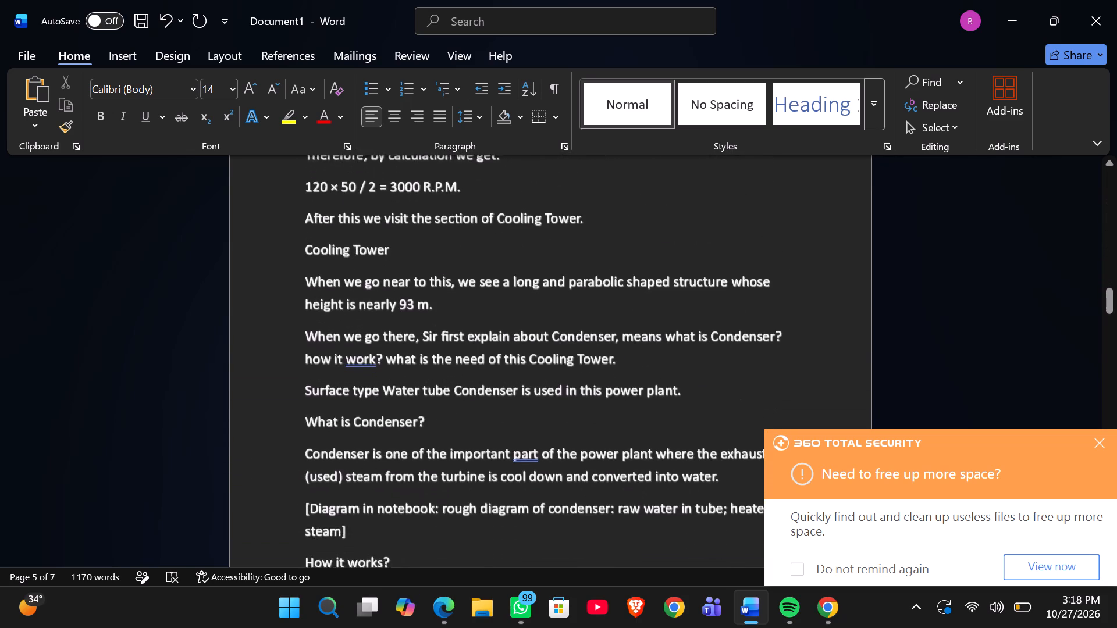
scroll(571, 452, "down", 7)
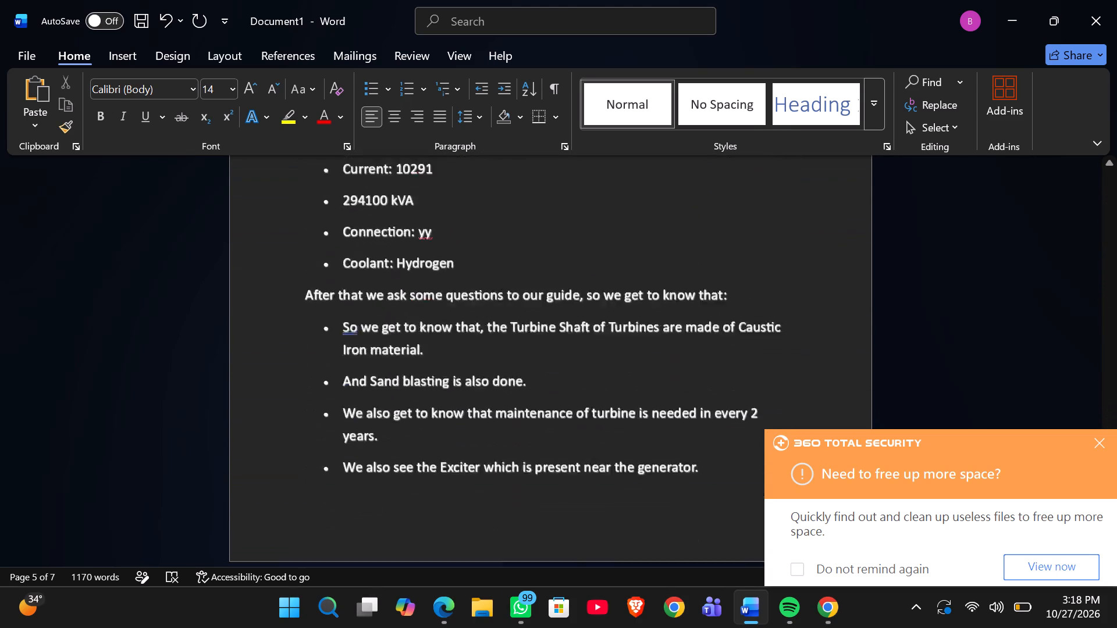
scroll(571, 452, "down", 2)
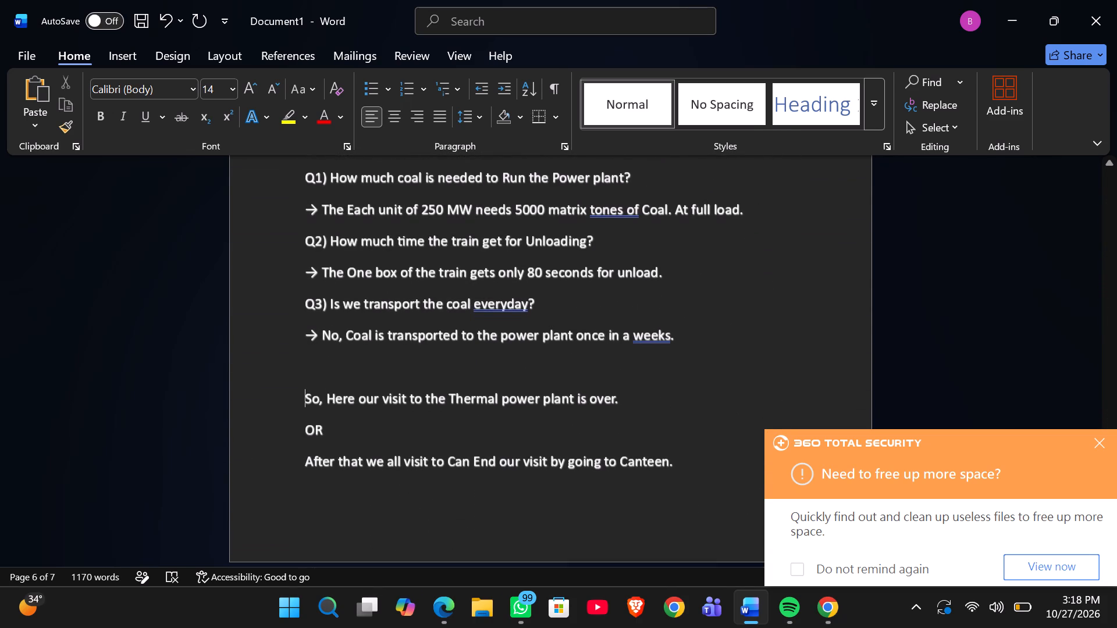
scroll(571, 452, "down", 12)
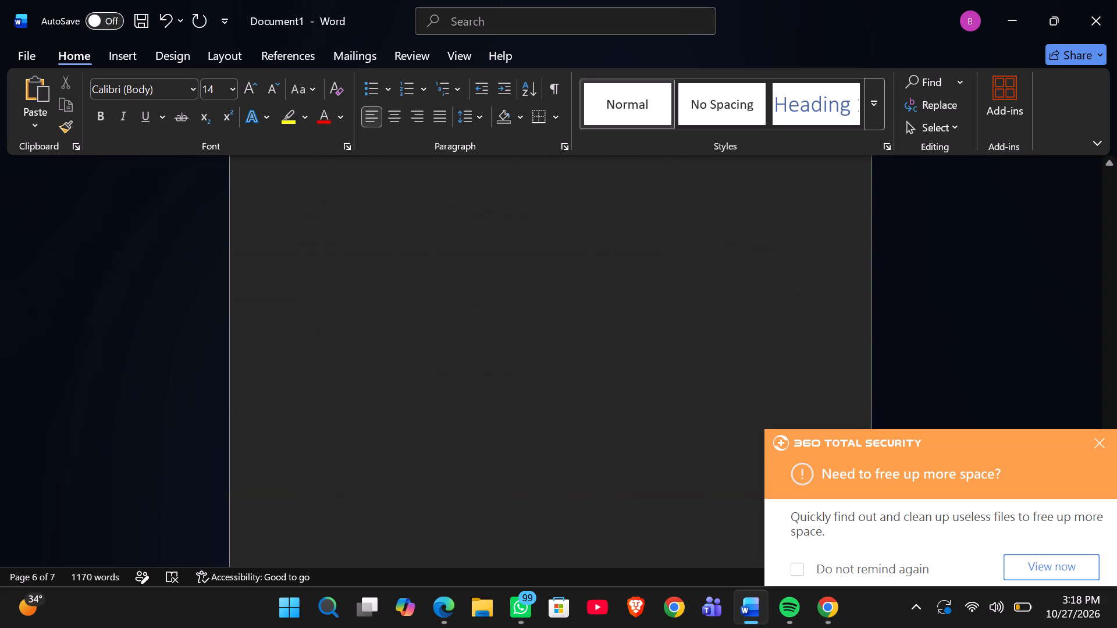
Look back through the report from its end to the title, checking the Station Transformer paragraph starting with "Basically".
scroll(571, 452, "up", 8)
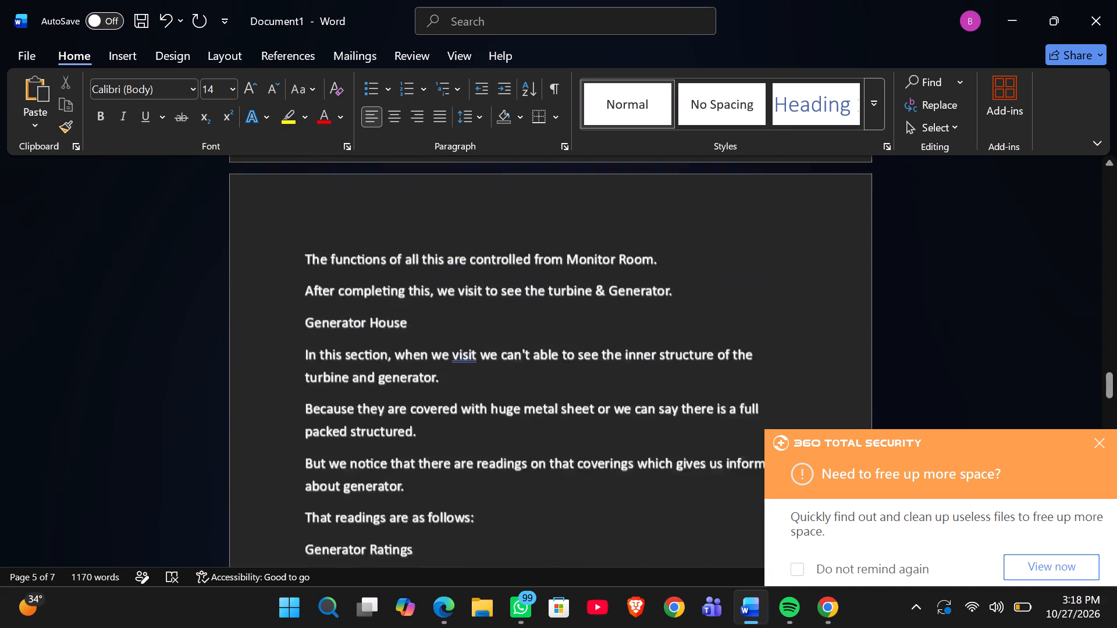
scroll(571, 452, "up", 6)
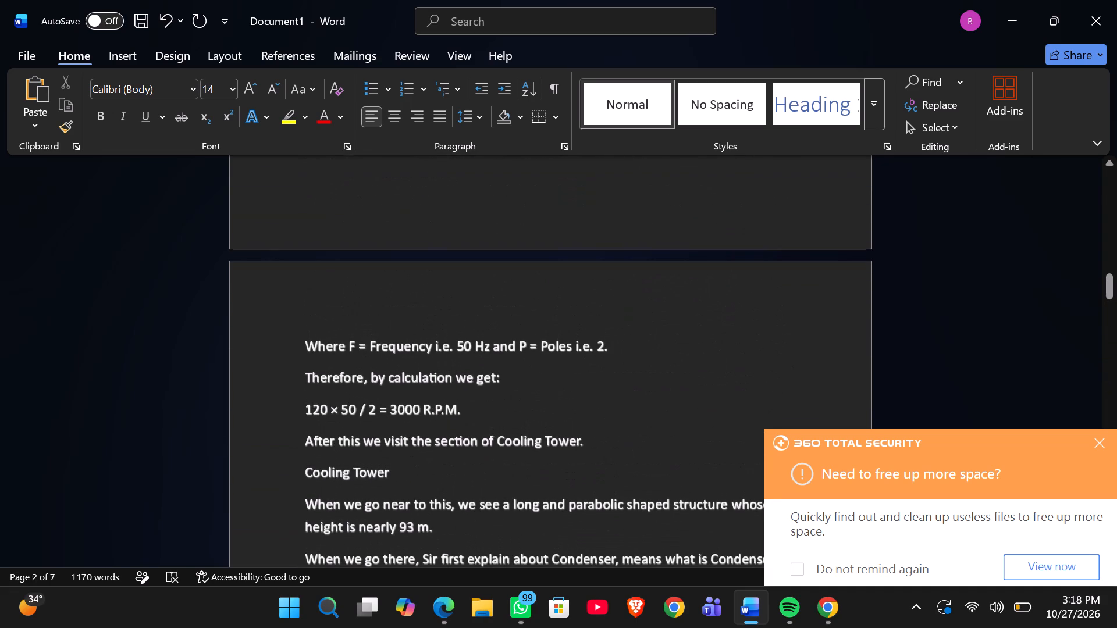
scroll(571, 452, "up", 4)
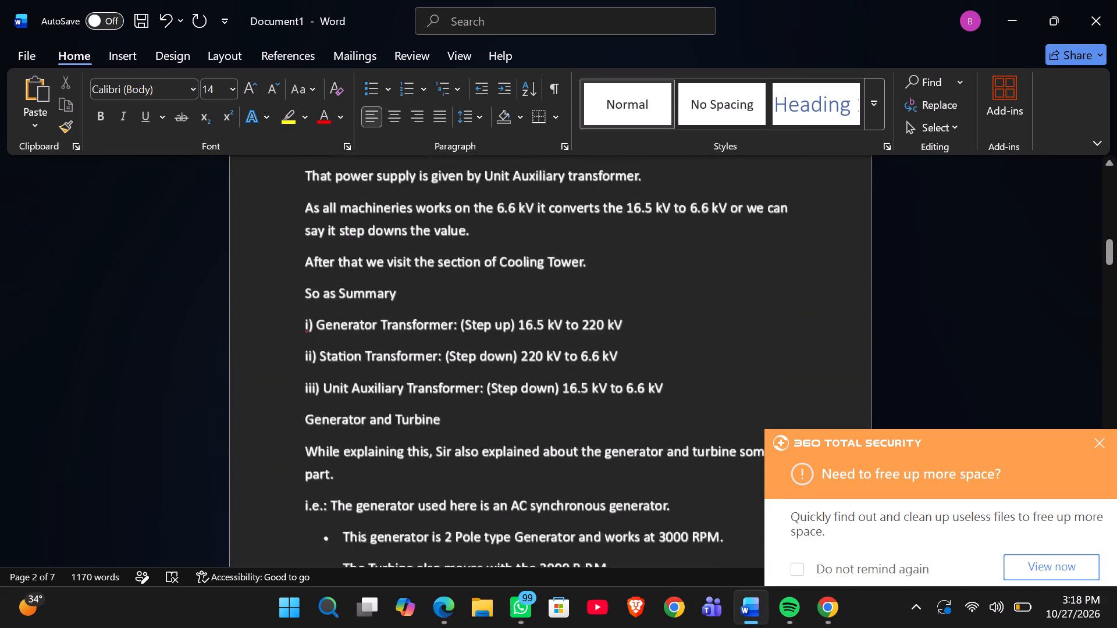
scroll(571, 452, "up", 4)
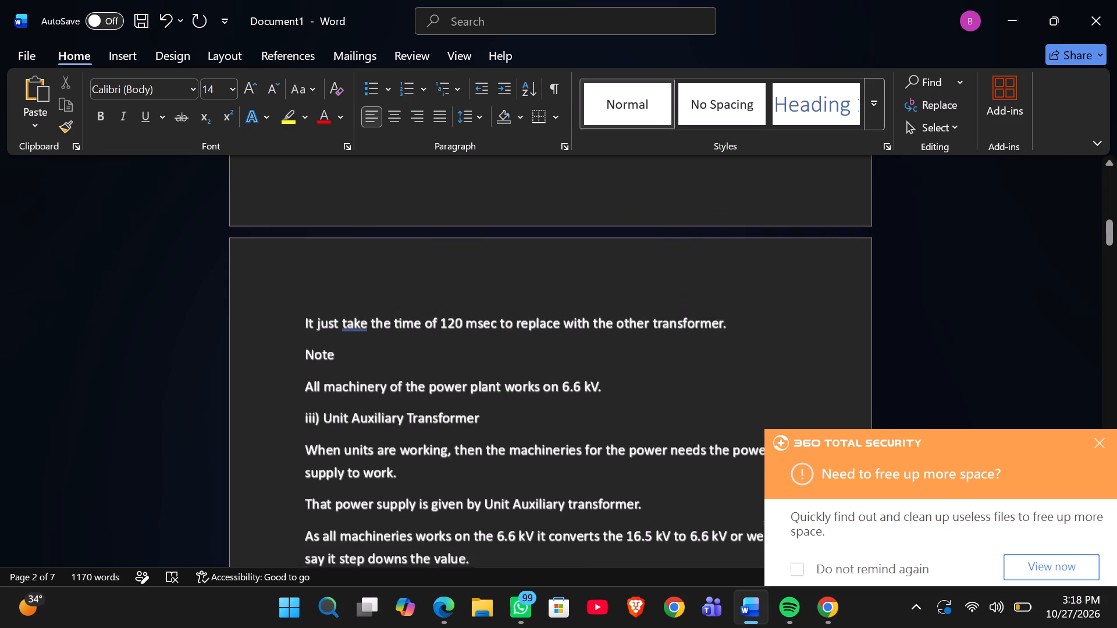
scroll(571, 452, "up", 1)
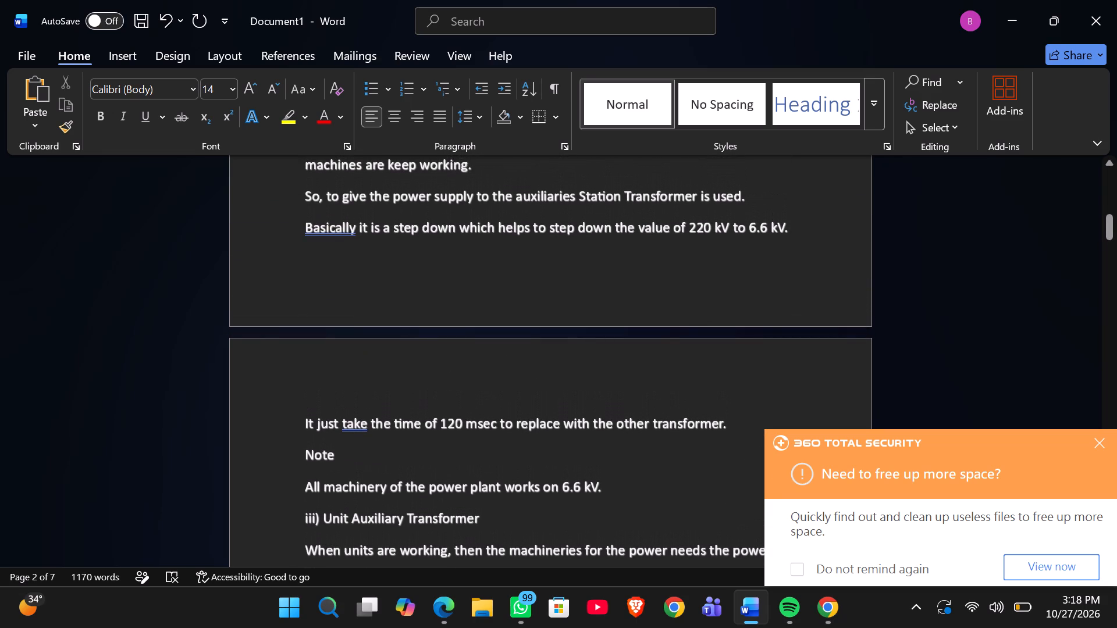
scroll(571, 452, "up", 1)
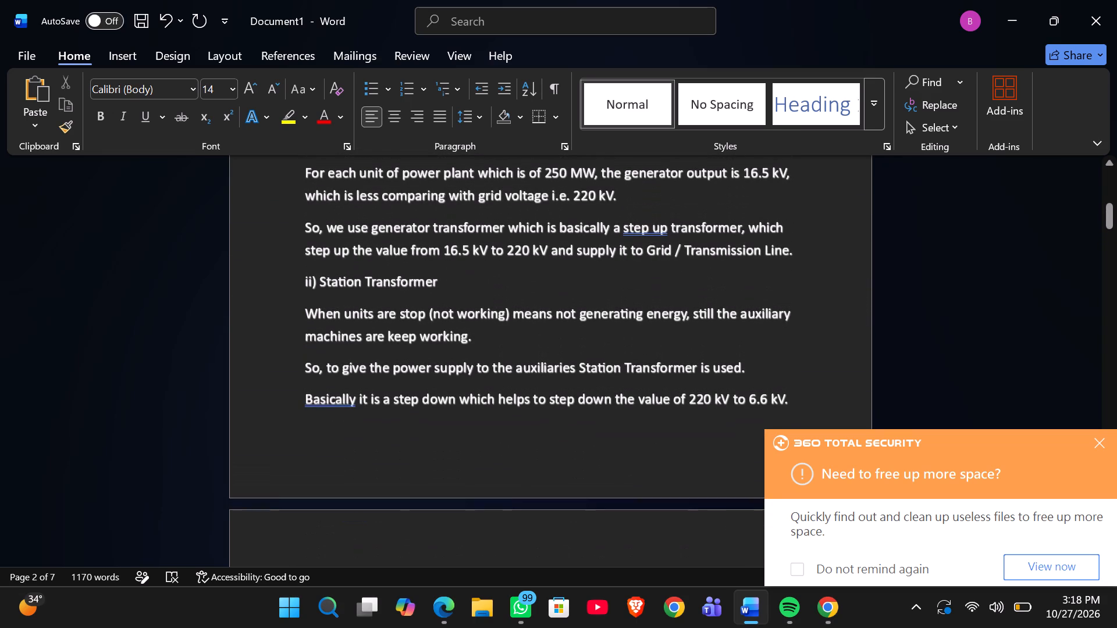
left_click(340, 400)
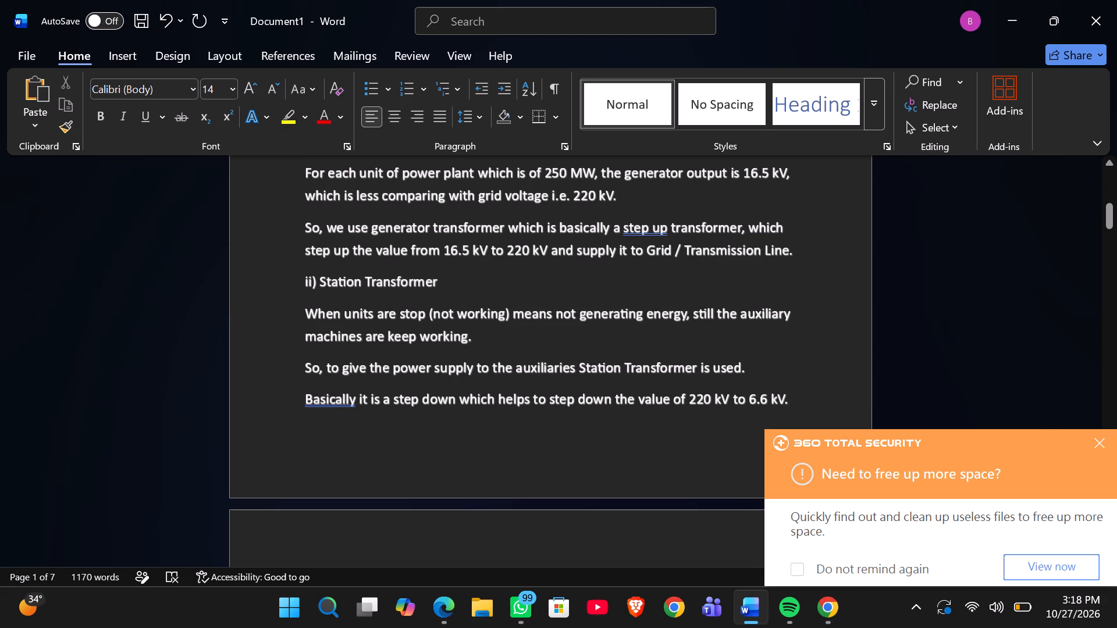
left_click(339, 399)
scroll(501, 309, "up", 2)
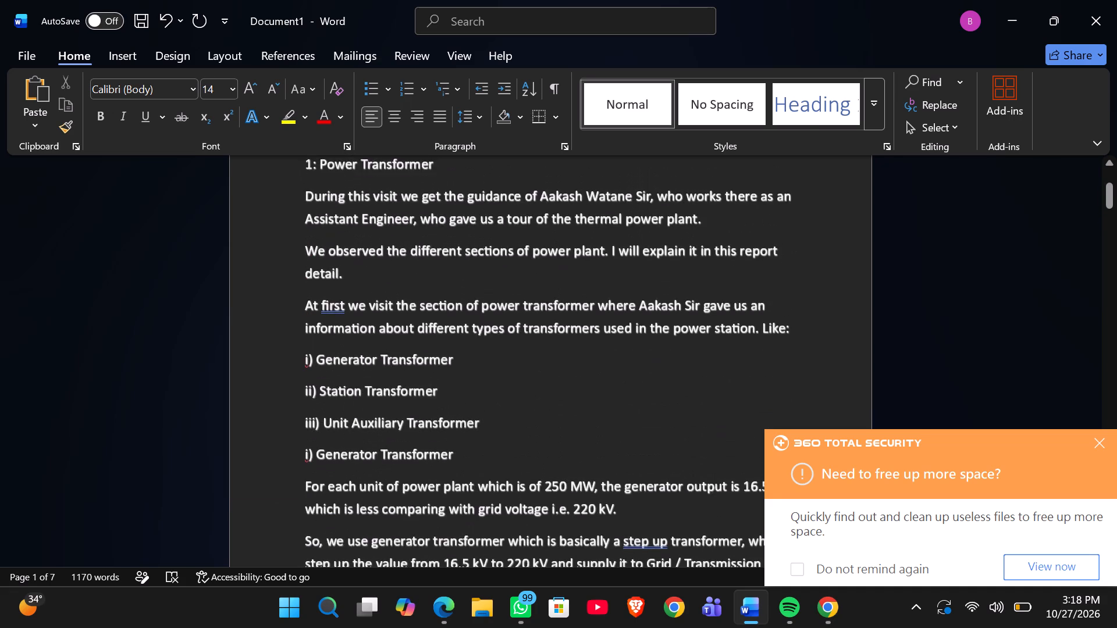
scroll(501, 309, "up", 7)
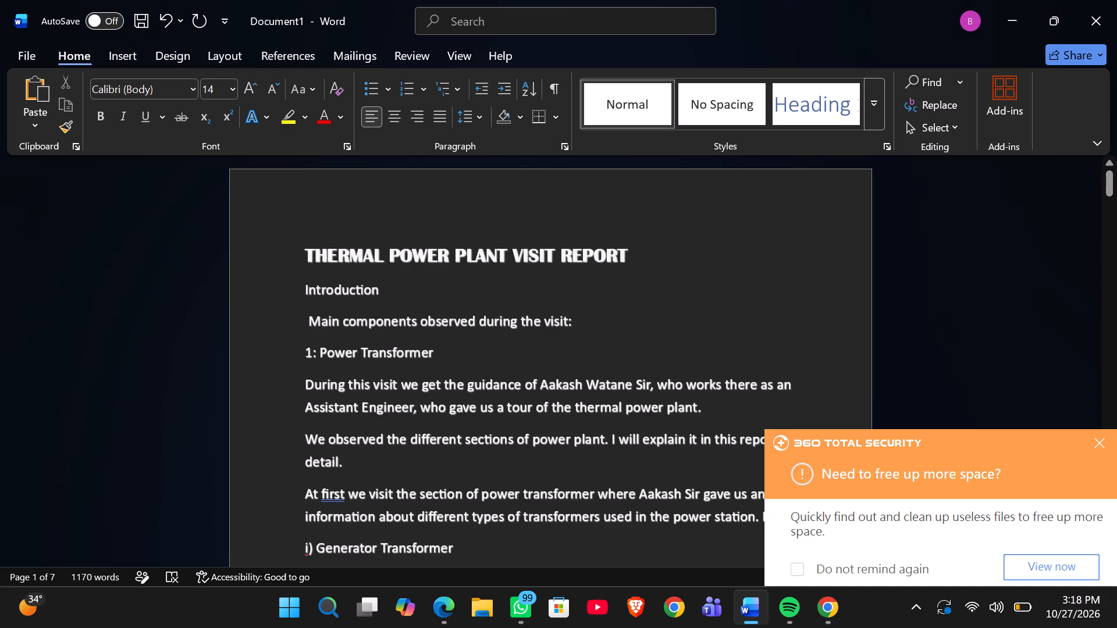
scroll(454, 372, "down", 5)
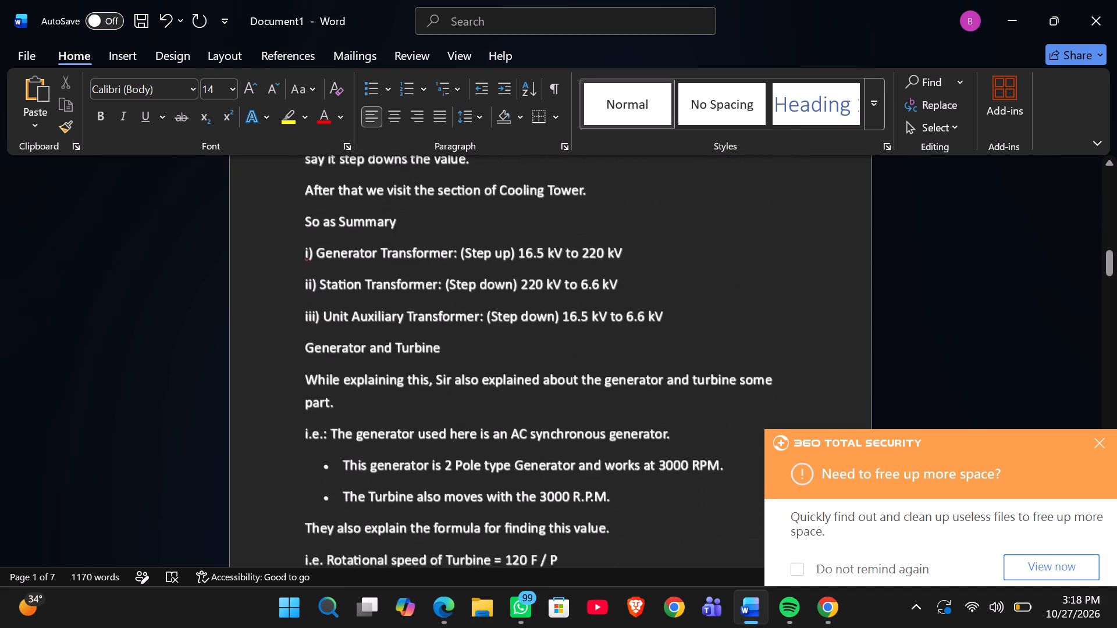
scroll(454, 369, "up", 3)
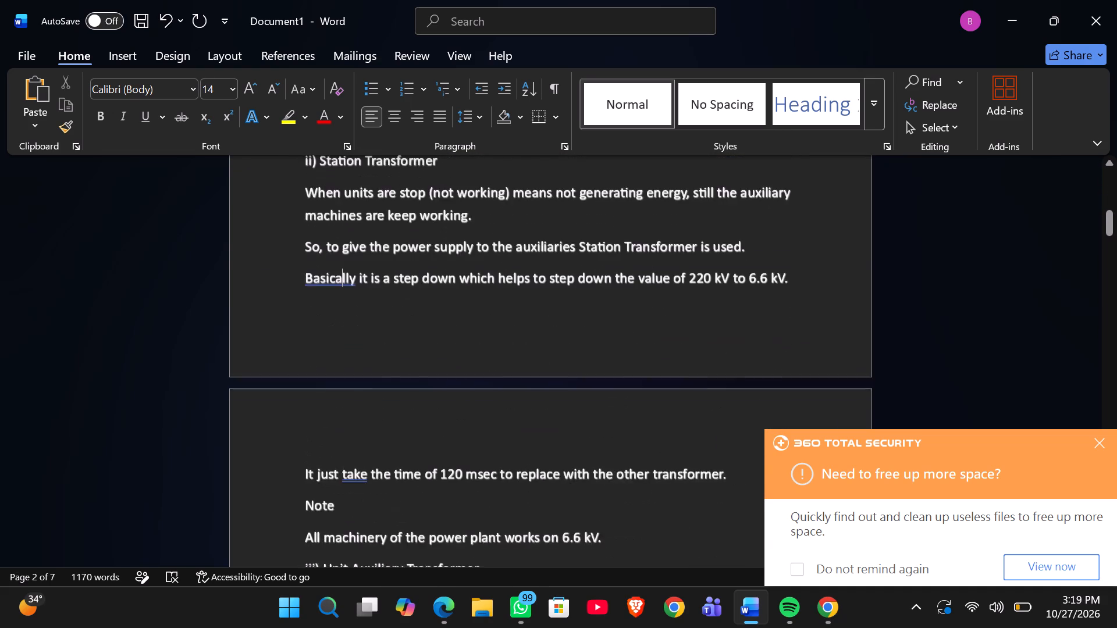
scroll(454, 369, "up", 4)
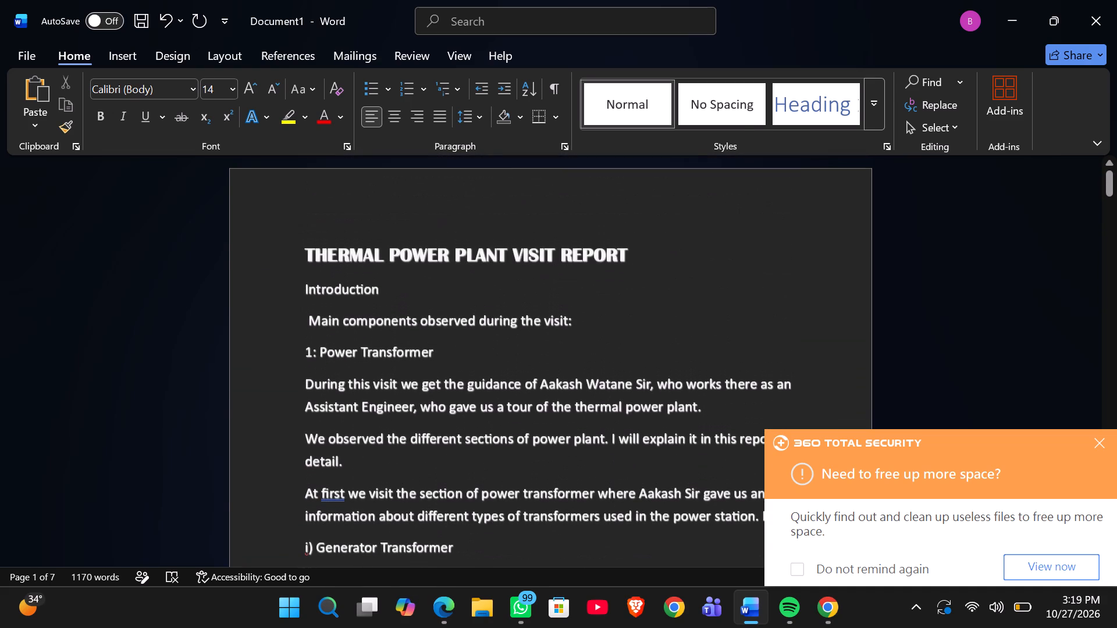
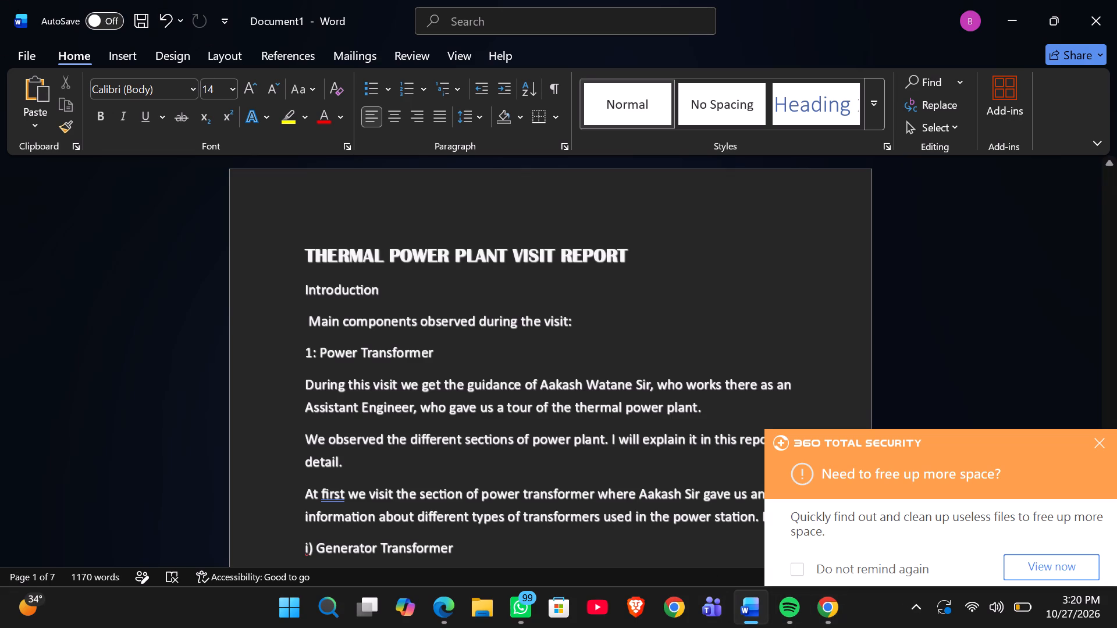
Look over the report's first page down to the Station Transformer section and return to the title.
scroll(485, 378, "down", 2)
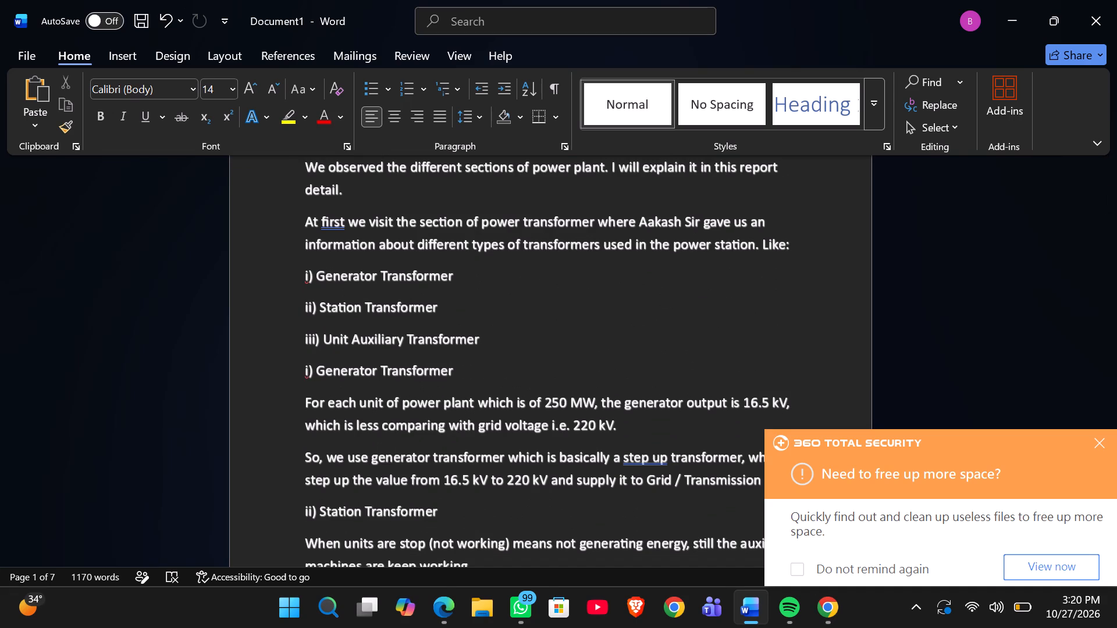
key("Down")
key("Up")
key("Up")
key("Up")
key("Up")
key("Up")
key("Up")
key("Up")
key("Up")
key("Up")
key("Up")
key("Up")
key("Up")
key("Up")
key("Up")
key("Up")
key("Up")
key("Up")
key("Up")
key("Up")
key("Up")
key("Up")
key("Up")
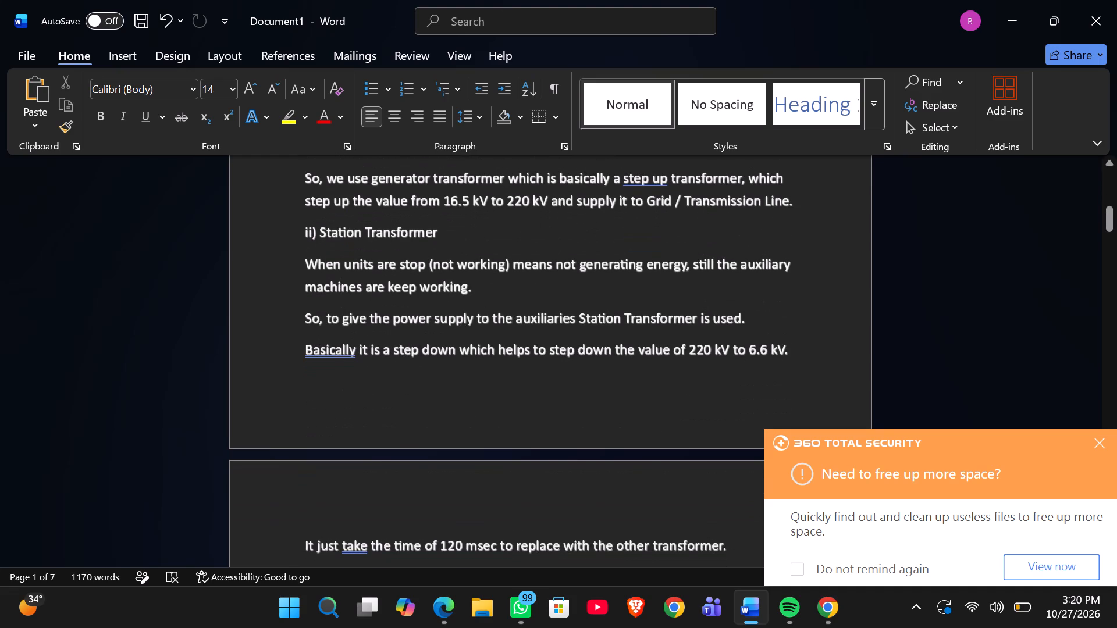
key("Up")
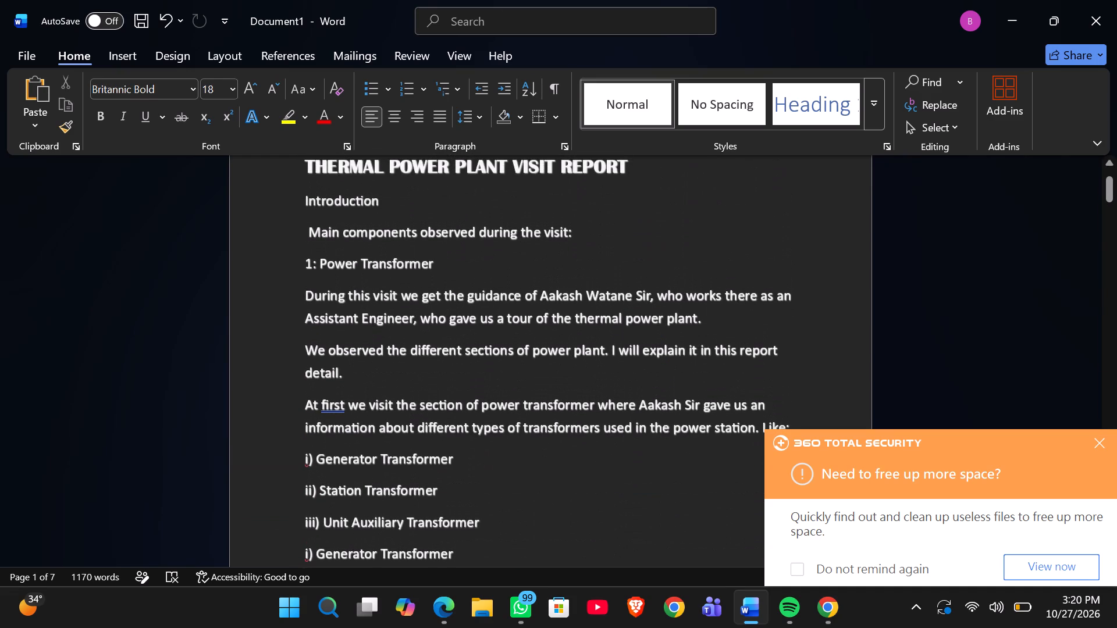
Read through the report from the title, past the transformer list, down to the "Note" line on page 2.
key("Down")
key("Down")
key("Down")
key("Down")
key("Down")
key("Down")
key("Down")
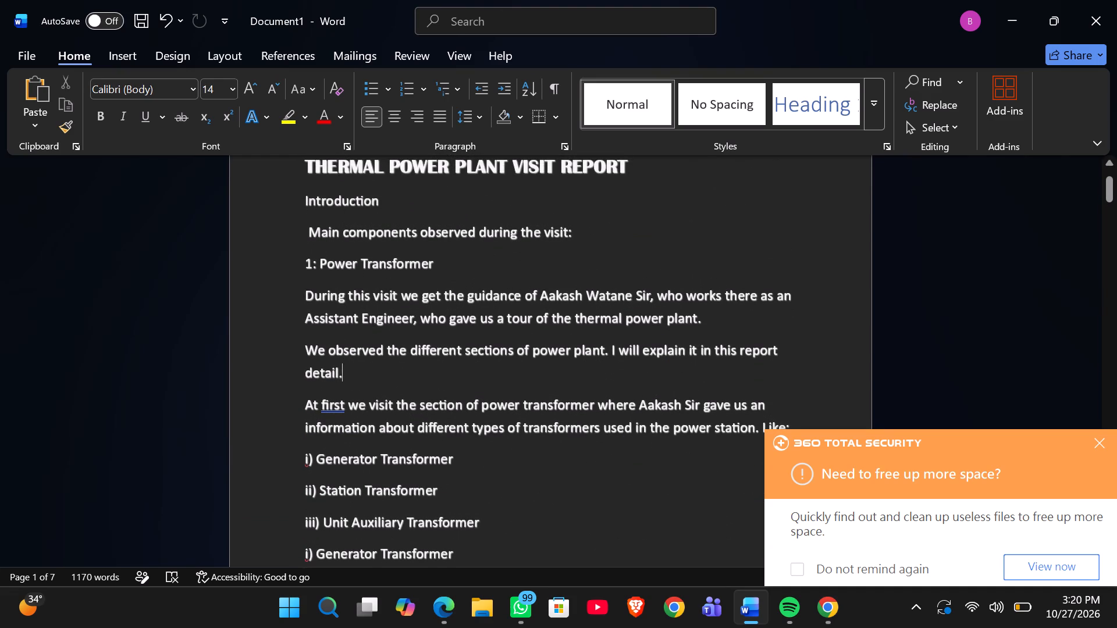
key("Down")
key("Down")
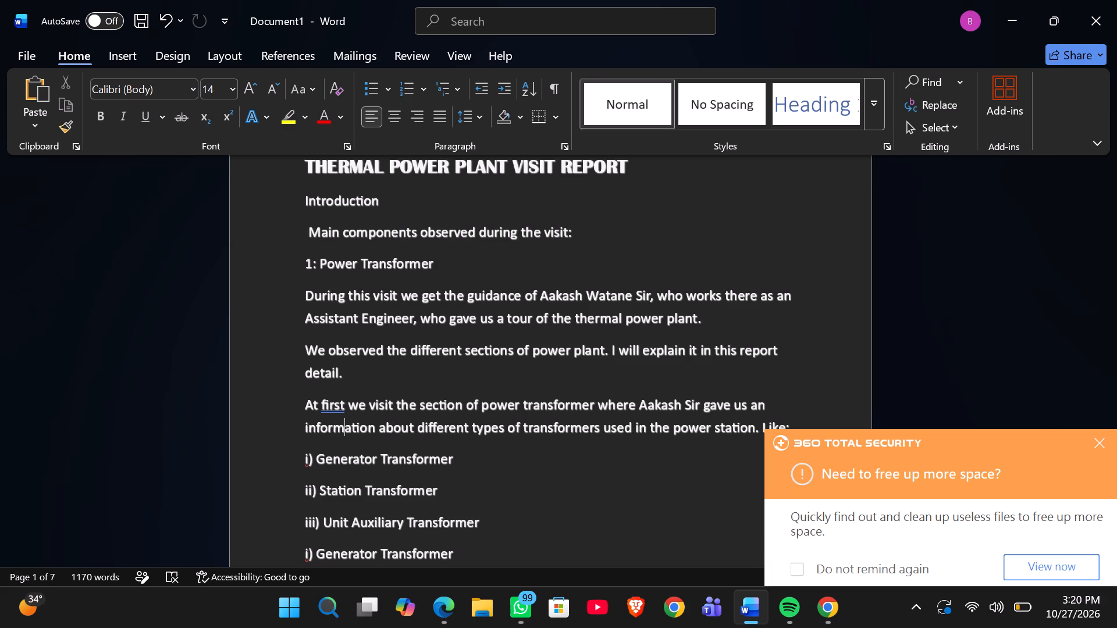
key("Down")
key("Down")
key("Down")
key("Down")
key("Down")
key("Down")
key("Down")
key("Down")
key("Down")
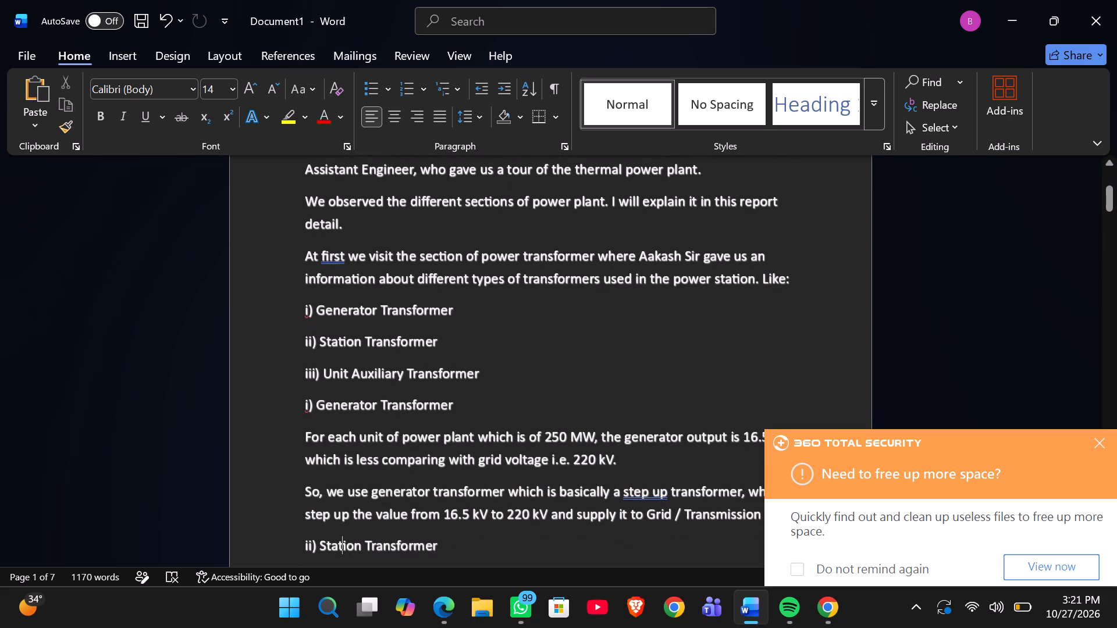
key("Down")
key("Down")
key("Down")
key("Down")
key("Down")
key("Down")
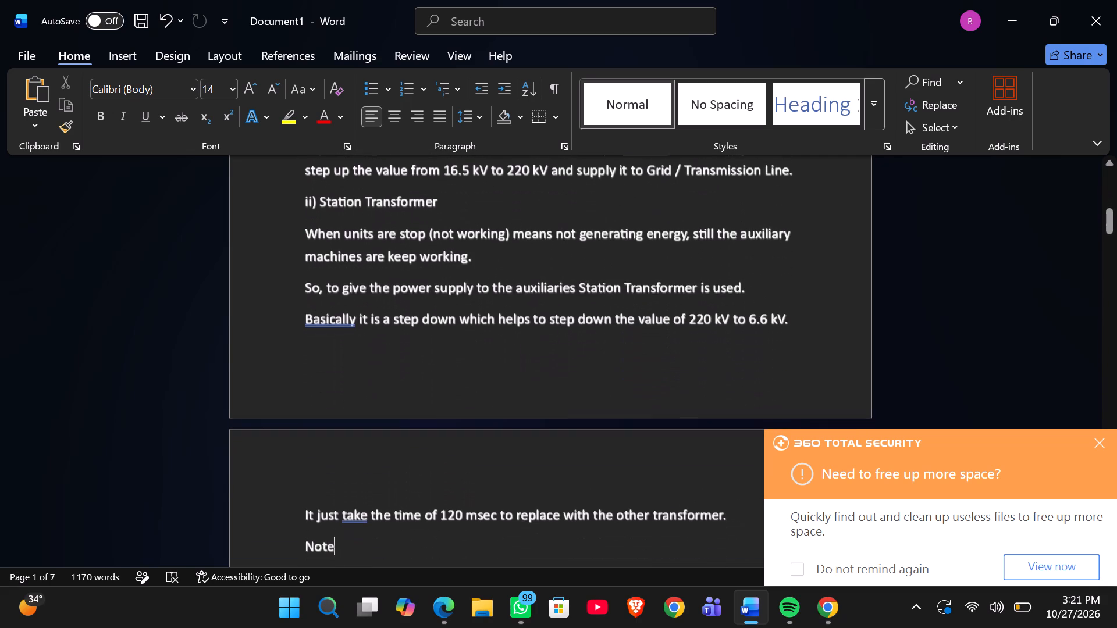
Re-examine the list of transformer types and the Generator and Station Transformer sections on the first page.
key("Up")
key("Up")
key("Up")
key("Up")
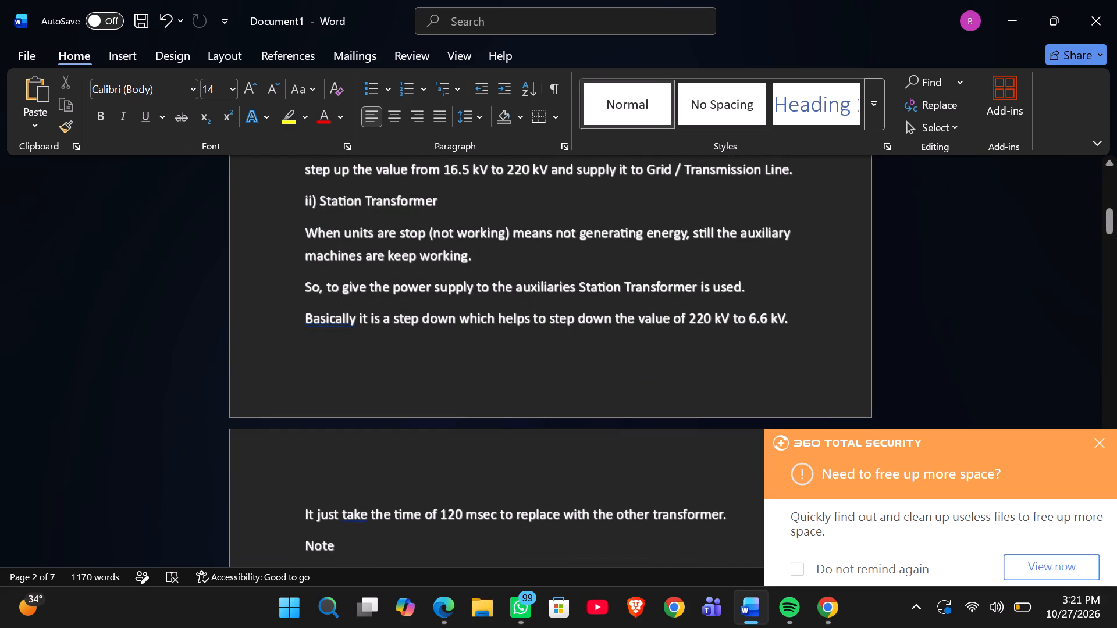
key("Up")
key("Up")
key("Up")
key("Up")
key("Up")
key("Up")
key("Up")
key("Up")
key("Up")
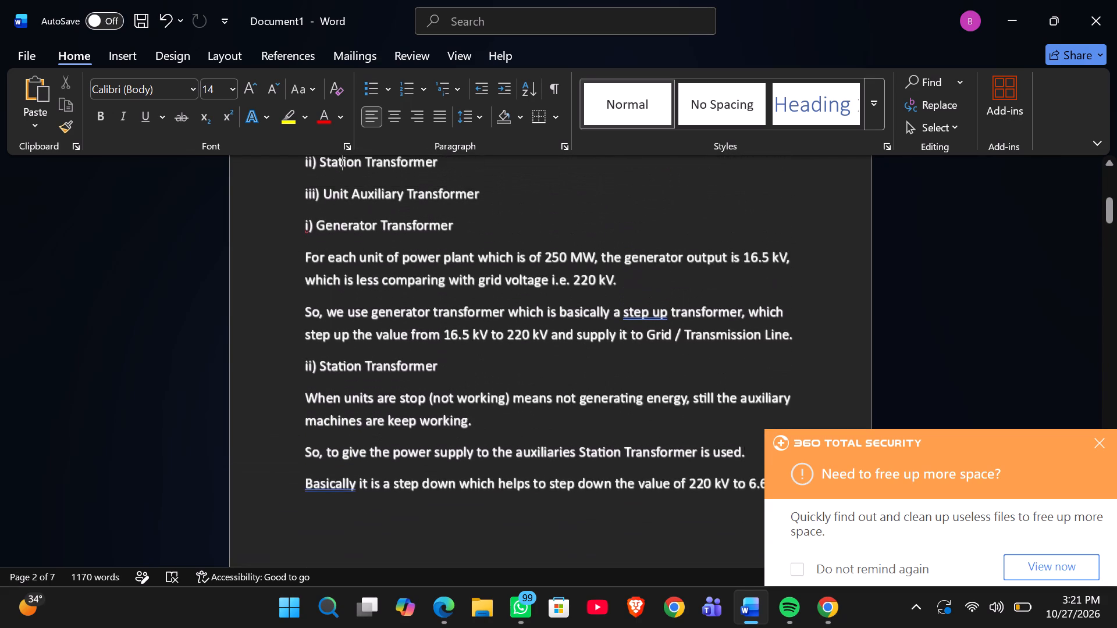
key("Up")
key("Up")
key("Down")
key("Down")
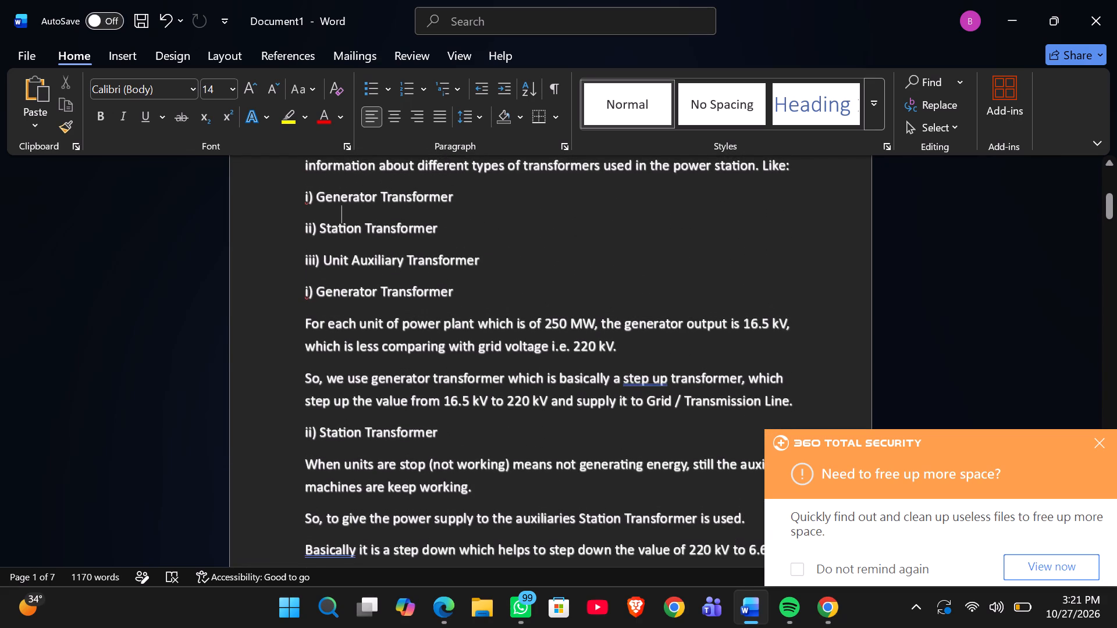
key("Down")
key("Down")
key("Down")
key("Down")
key("Down")
key("Down")
key("Down")
key("Up")
key("Up")
key("Up")
key("Up")
key("Up")
key("Up")
key("Up")
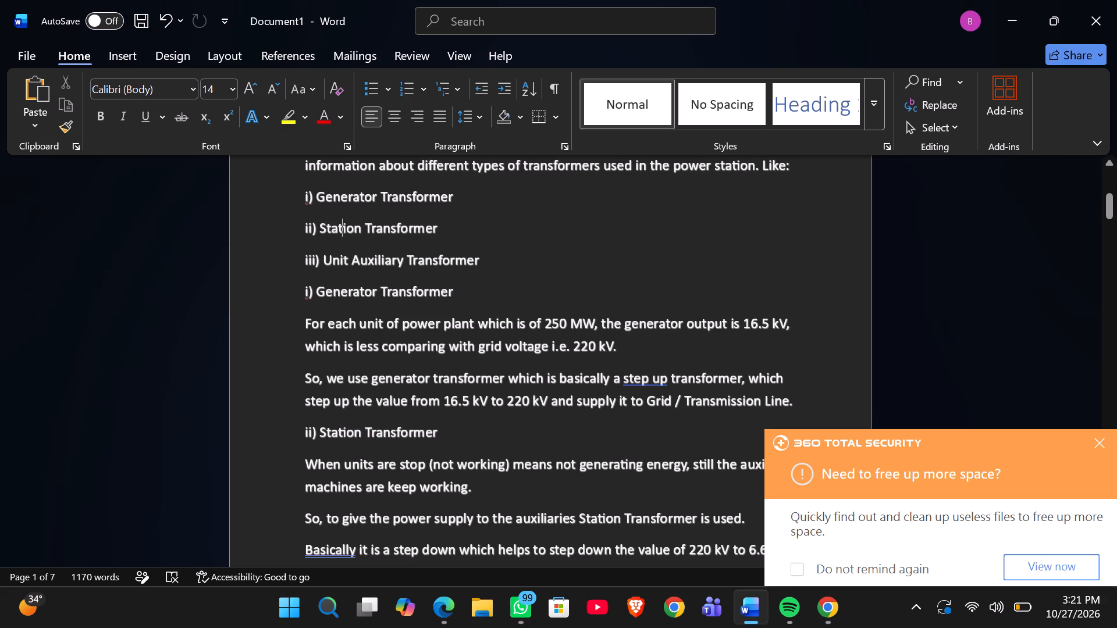
Make the subheading "i) Generator Transformer" above the paragraph starting "For each unit of power plant" bold.
left_click_drag(300, 291, 489, 288)
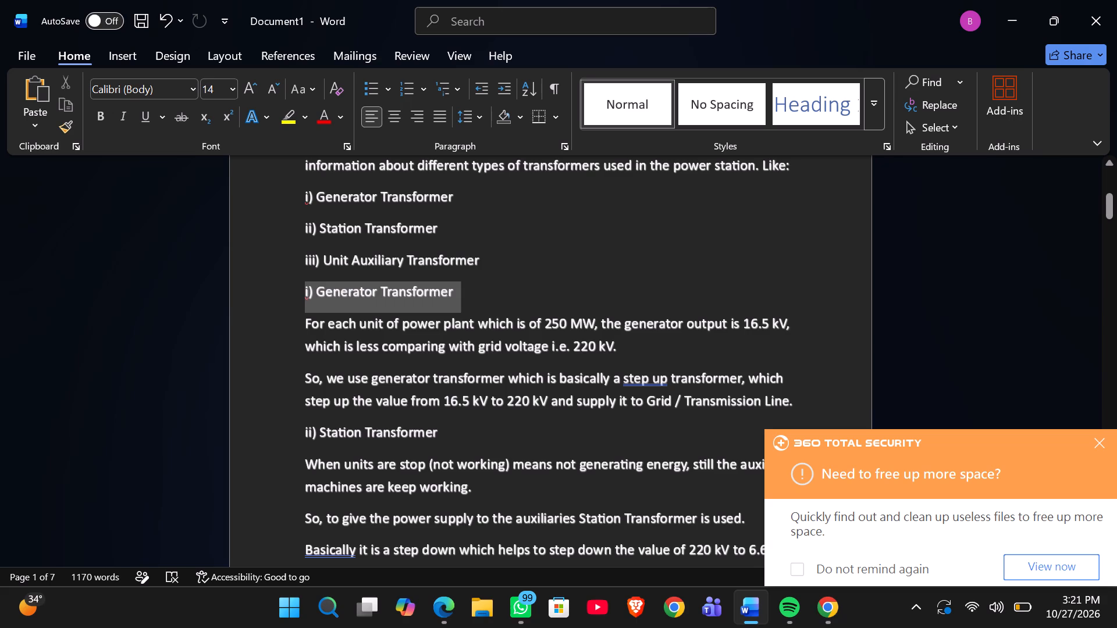
left_click_drag(489, 288, 488, 287)
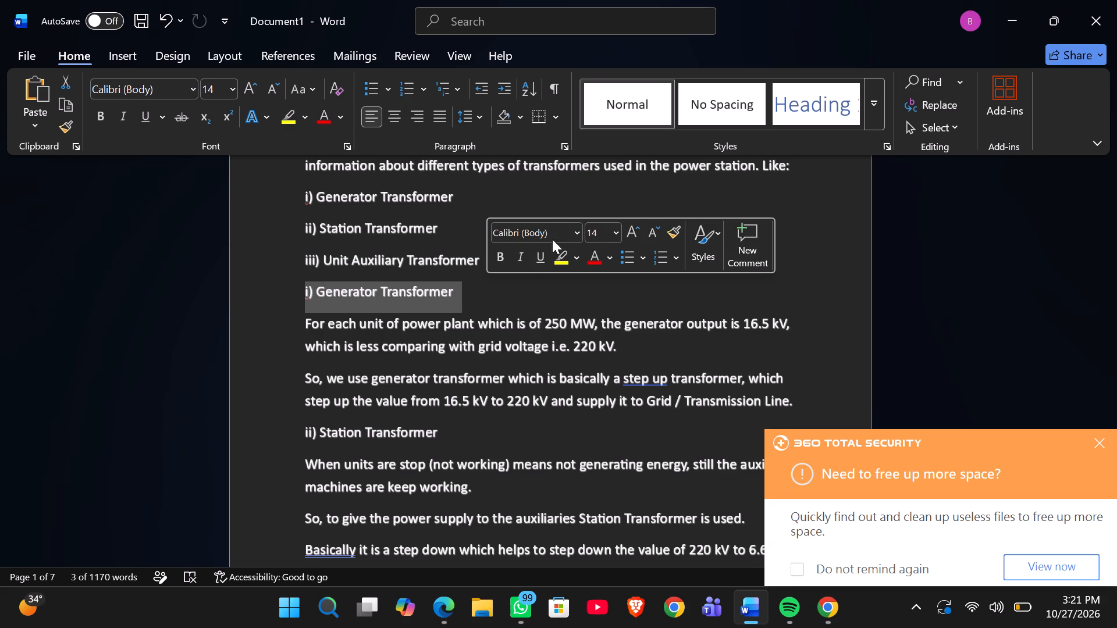
left_click(490, 253)
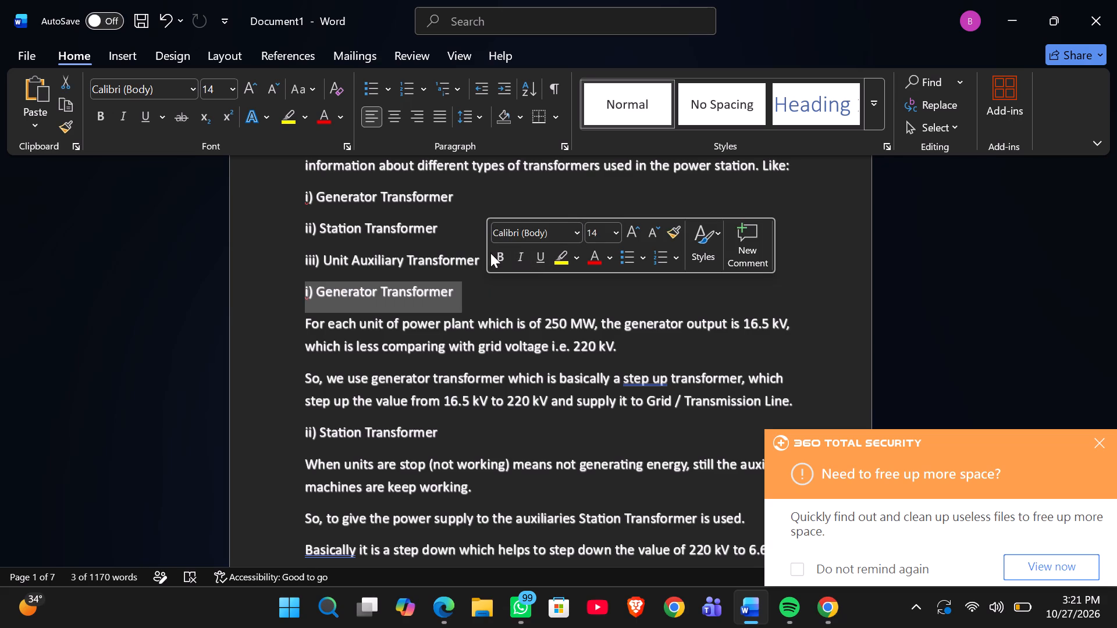
left_click(502, 255)
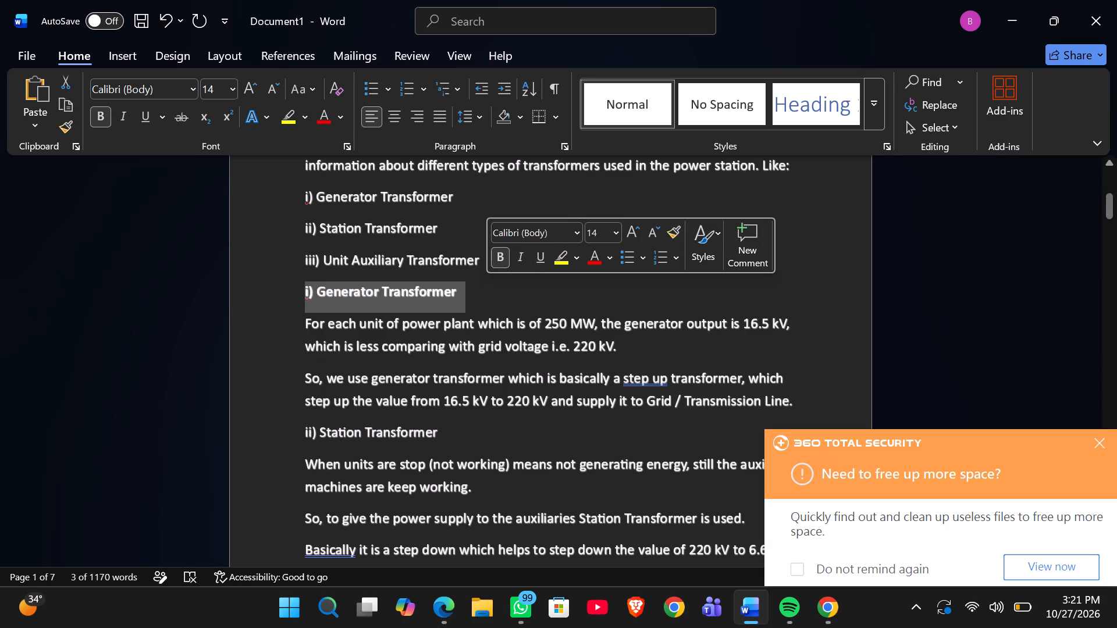
Make the subheading "ii) Station Transformer" above the paragraph starting "When units are stop" bold.
left_click_drag(307, 430, 457, 420)
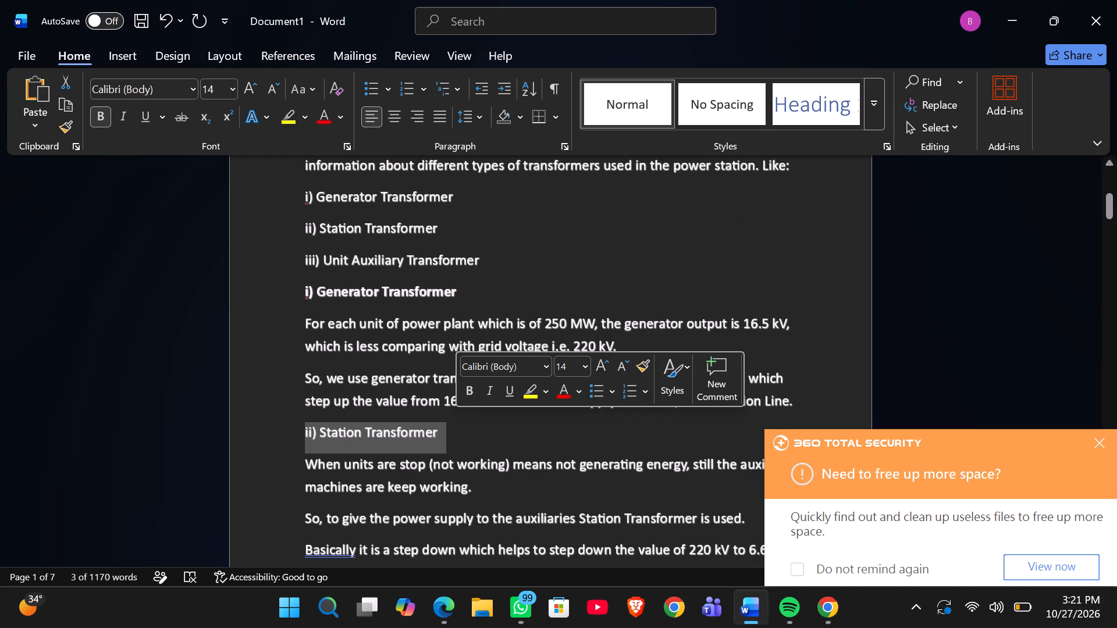
left_click(472, 389)
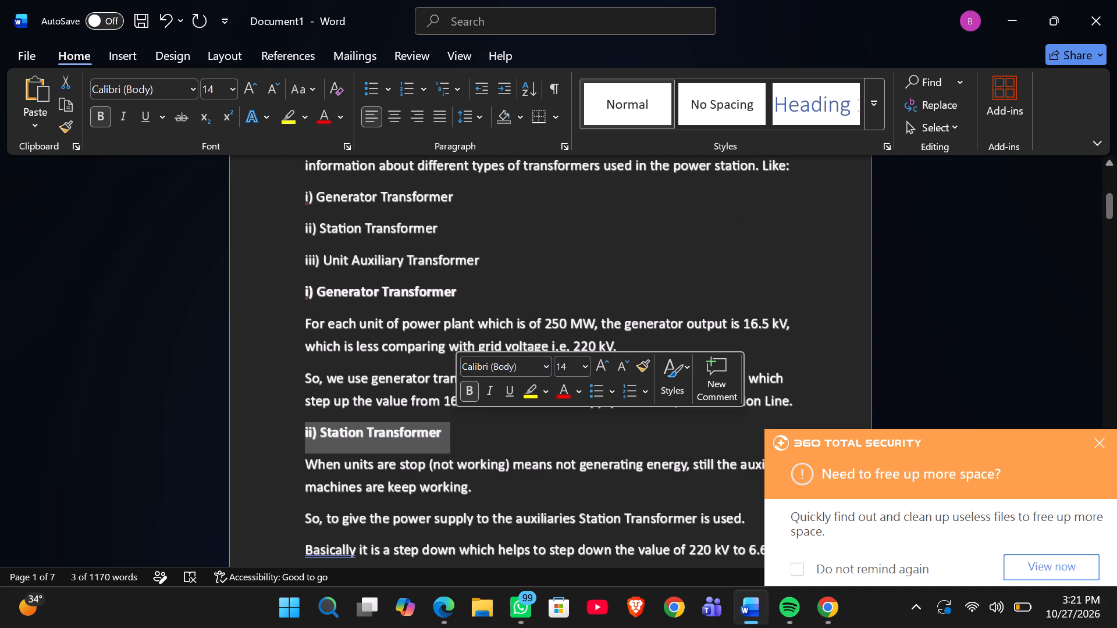
left_click(471, 387)
left_click(471, 387)
Make the subheading "iii) Unit Auxiliary Transformer" below the Note on page 2 bold.
scroll(501, 480, "down", 4)
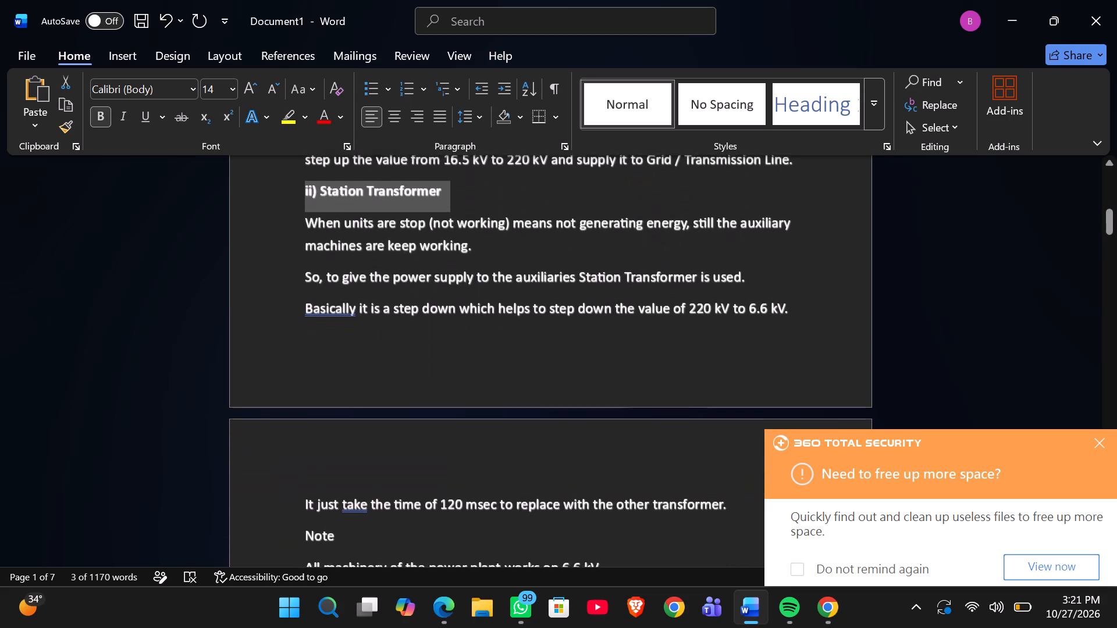
scroll(501, 480, "down", 3)
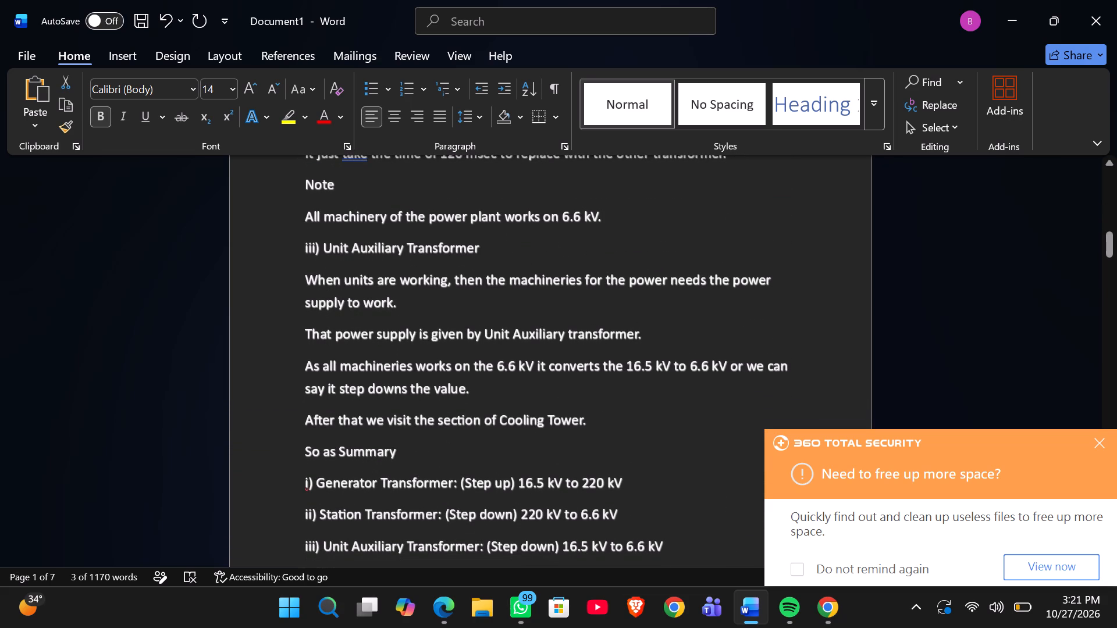
scroll(501, 480, "up", 1)
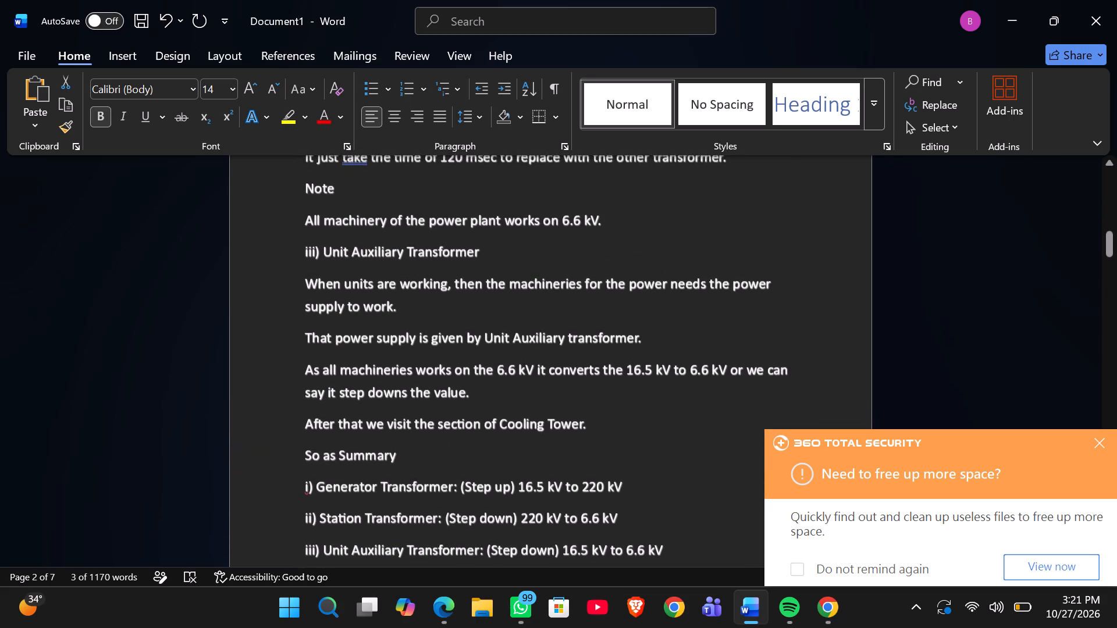
scroll(501, 480, "up", 2)
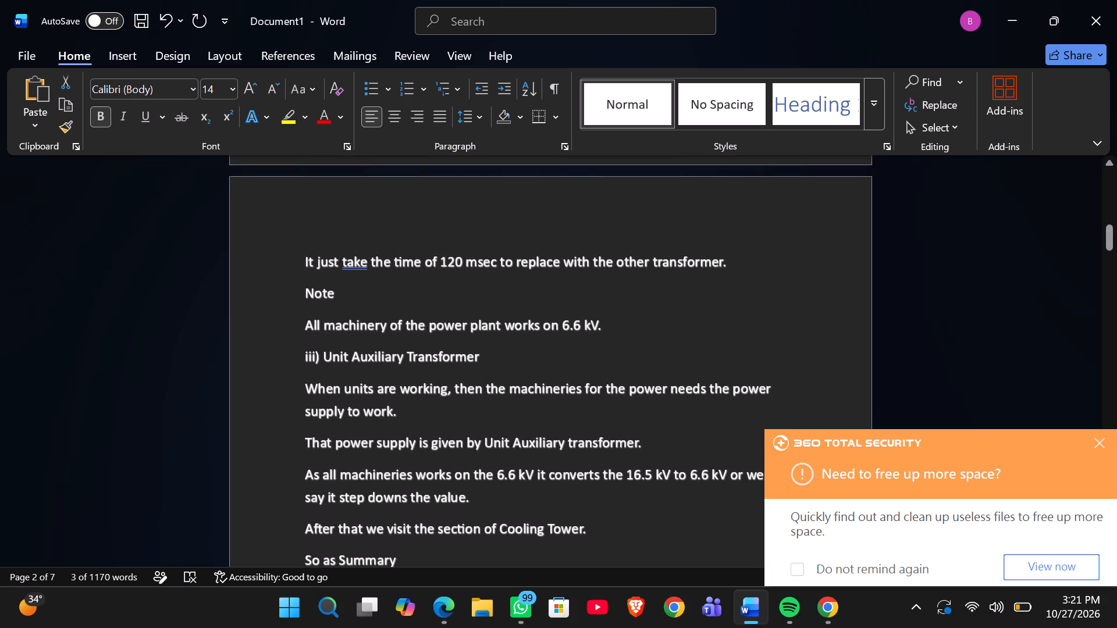
left_click_drag(307, 354, 554, 360)
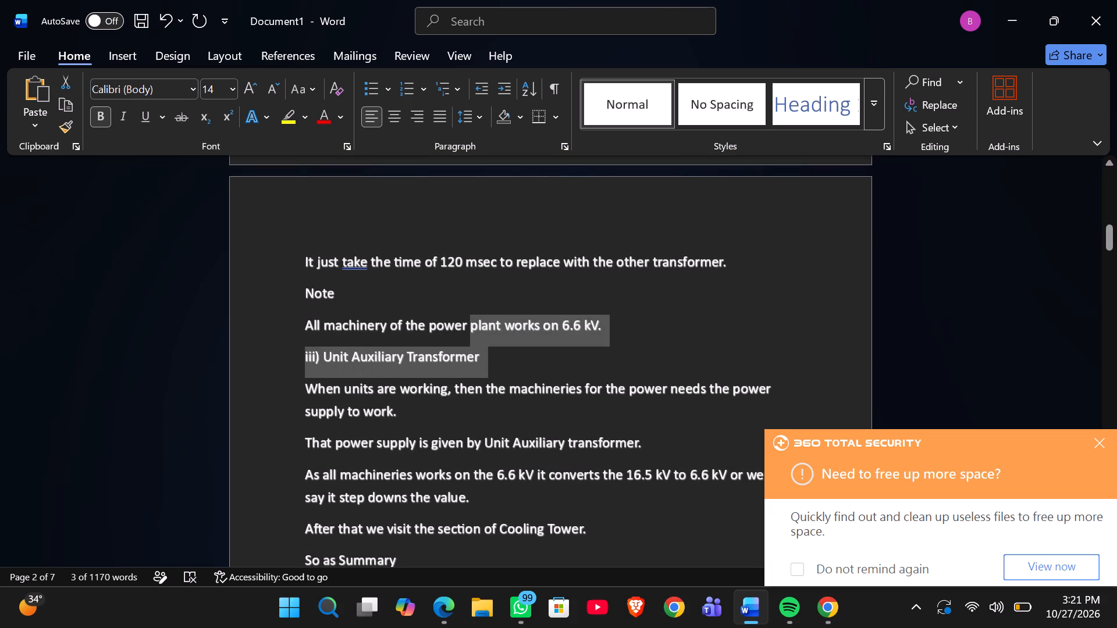
left_click_drag(554, 360, 565, 366)
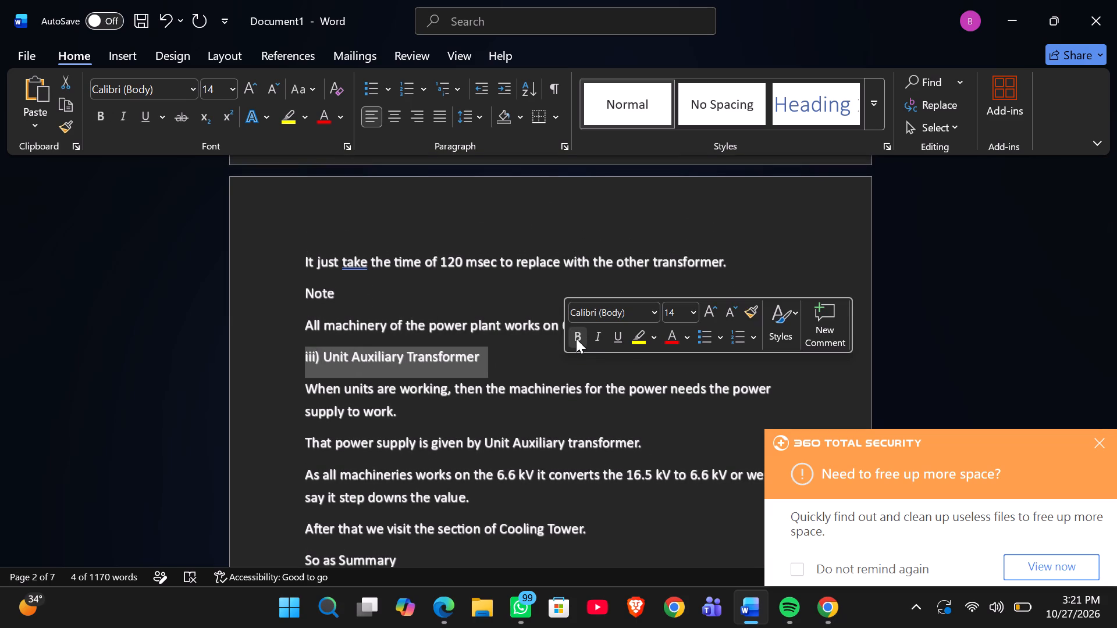
left_click(576, 338)
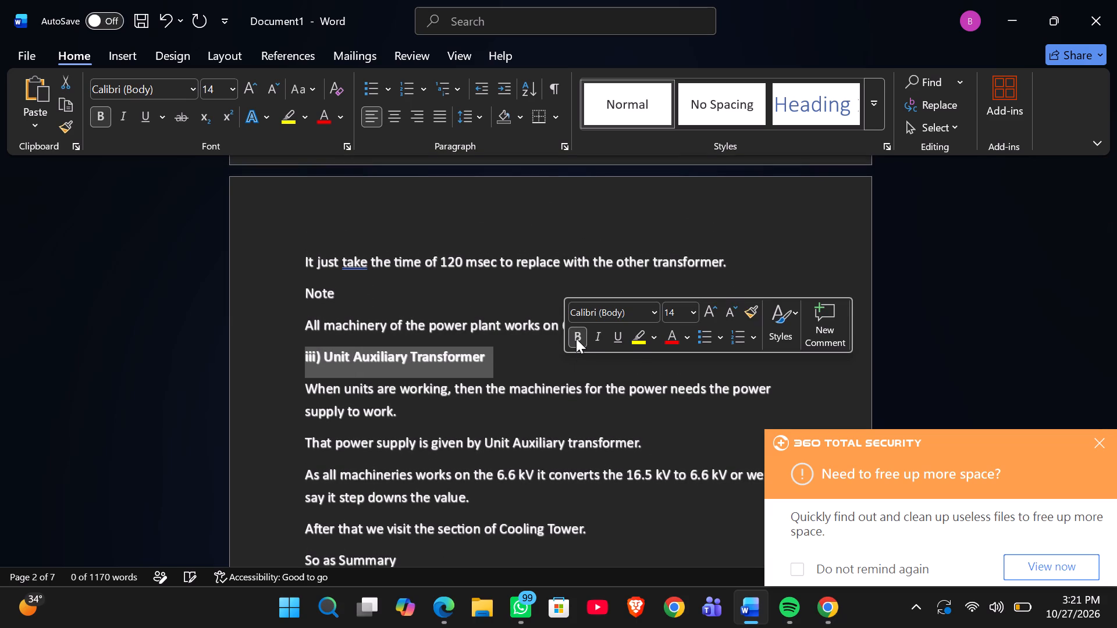
Skim the report from the Unit Auxiliary Transformer section on page 2 through the end, checking the remaining headings and body text.
scroll(530, 395, "down", 1)
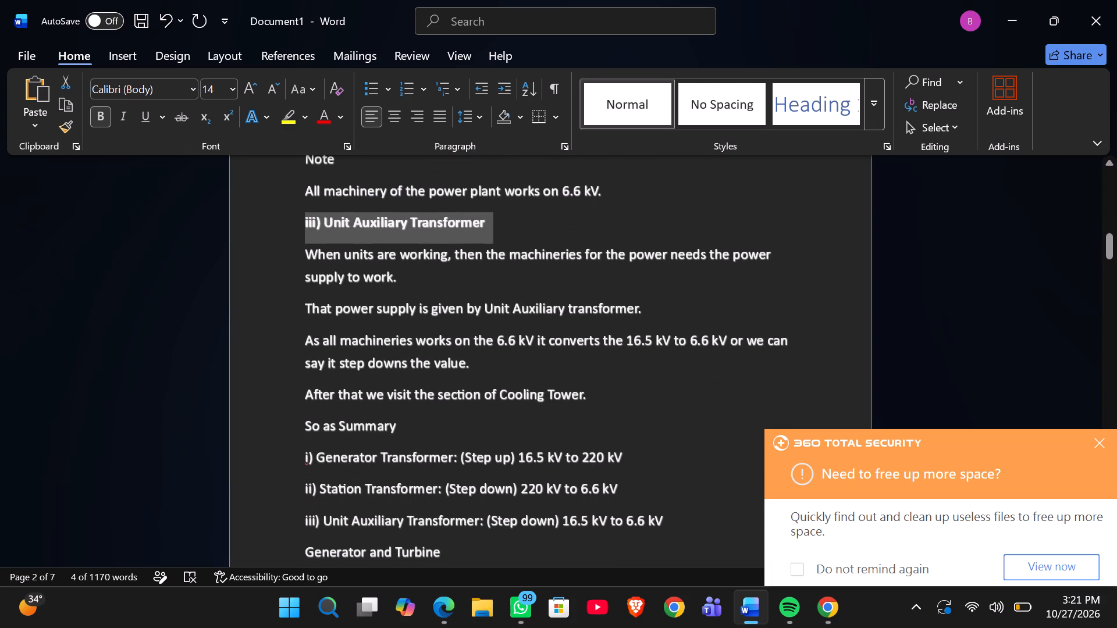
scroll(530, 395, "down", 1)
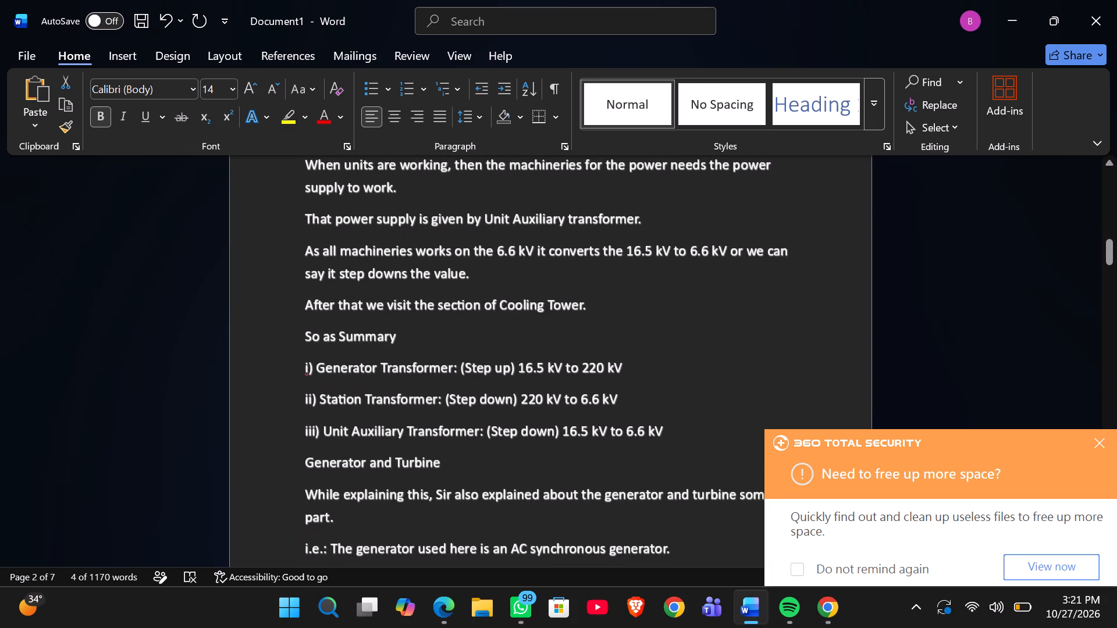
scroll(530, 395, "down", 2)
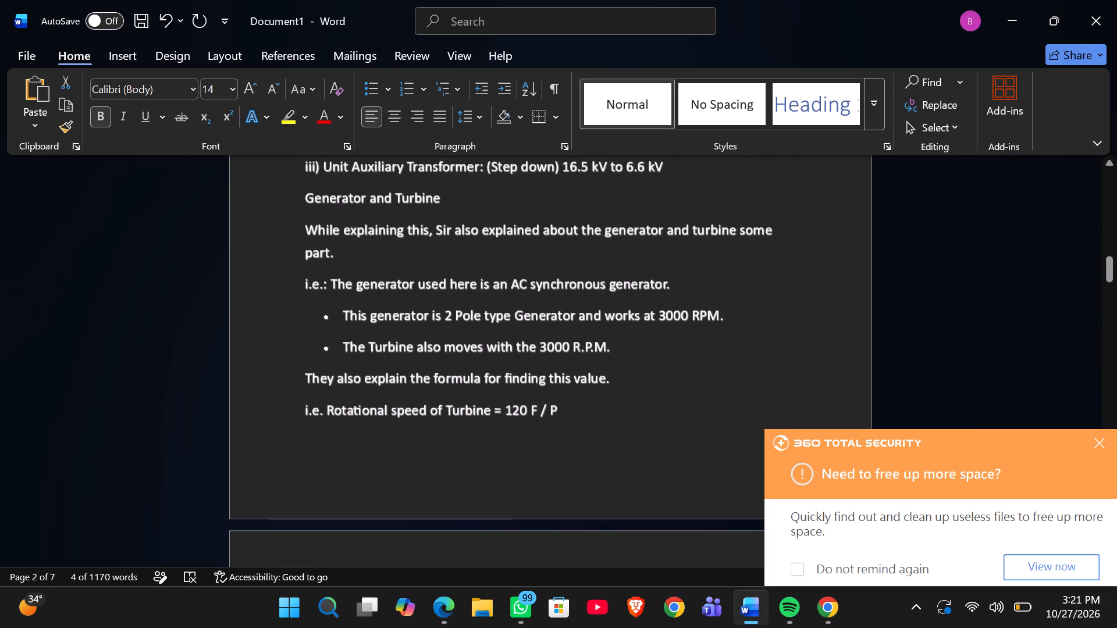
scroll(530, 395, "down", 4)
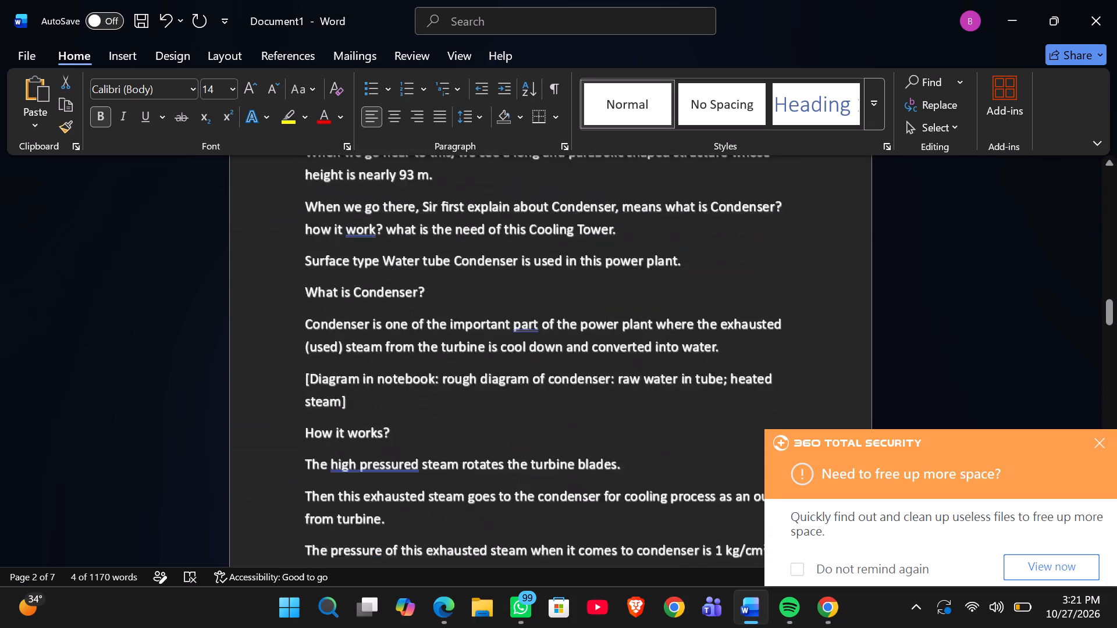
scroll(530, 395, "down", 1)
scroll(530, 395, "up", 1)
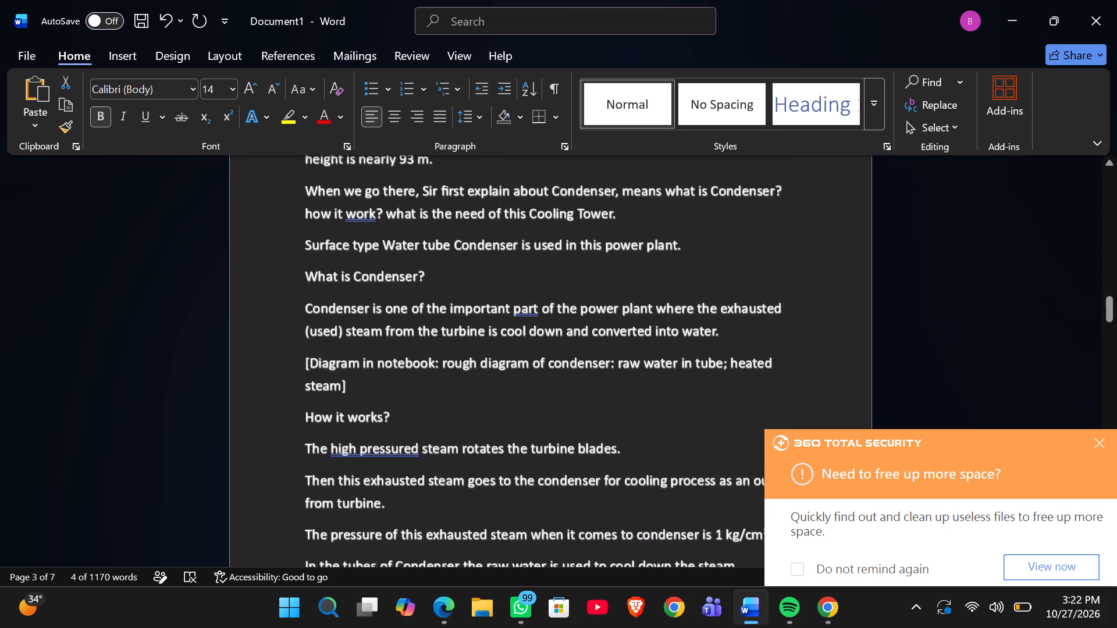
scroll(530, 395, "up", 5)
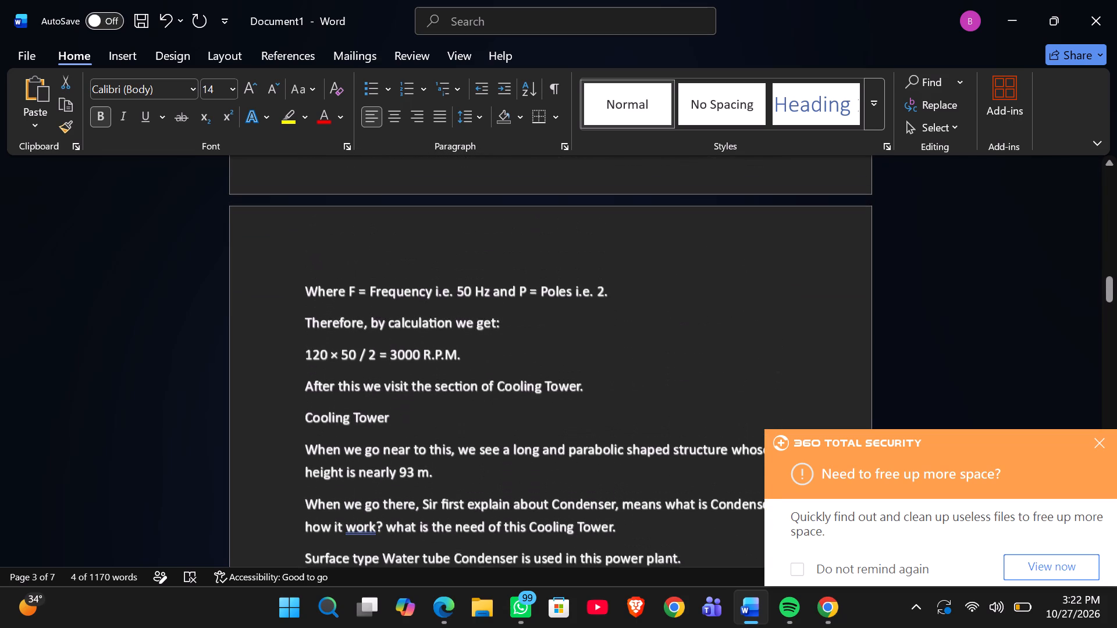
scroll(530, 395, "down", 4)
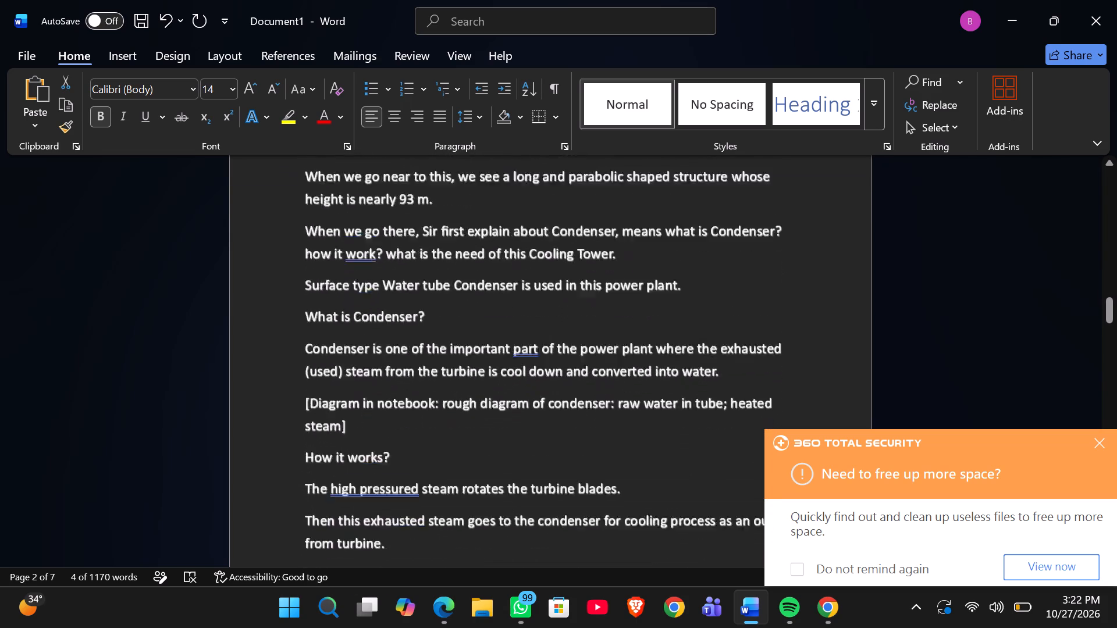
scroll(530, 395, "down", 5)
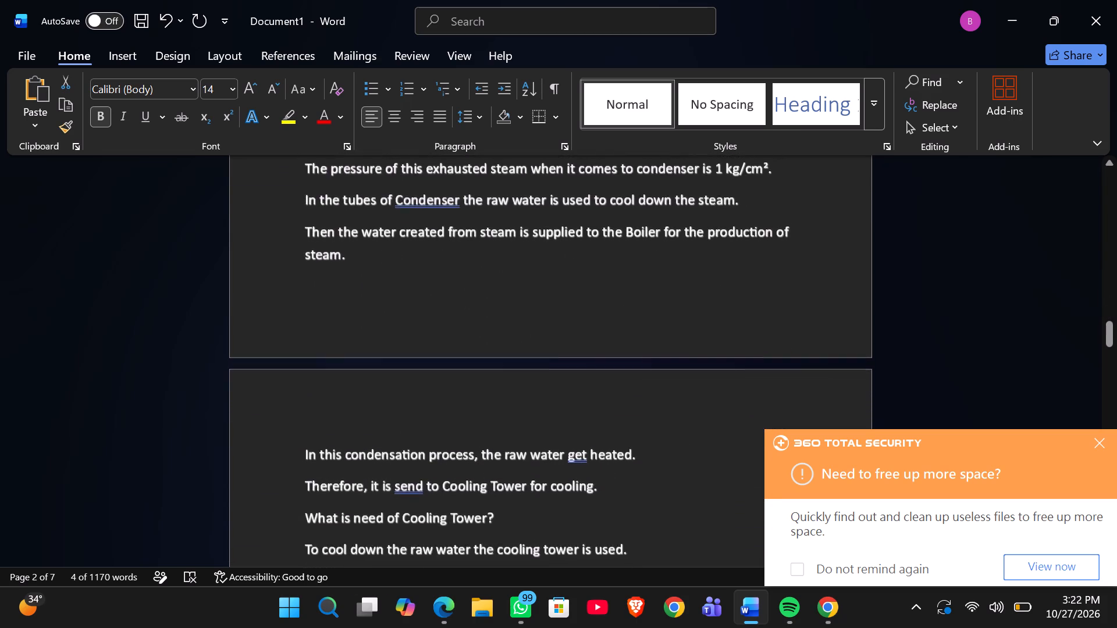
scroll(530, 395, "down", 5)
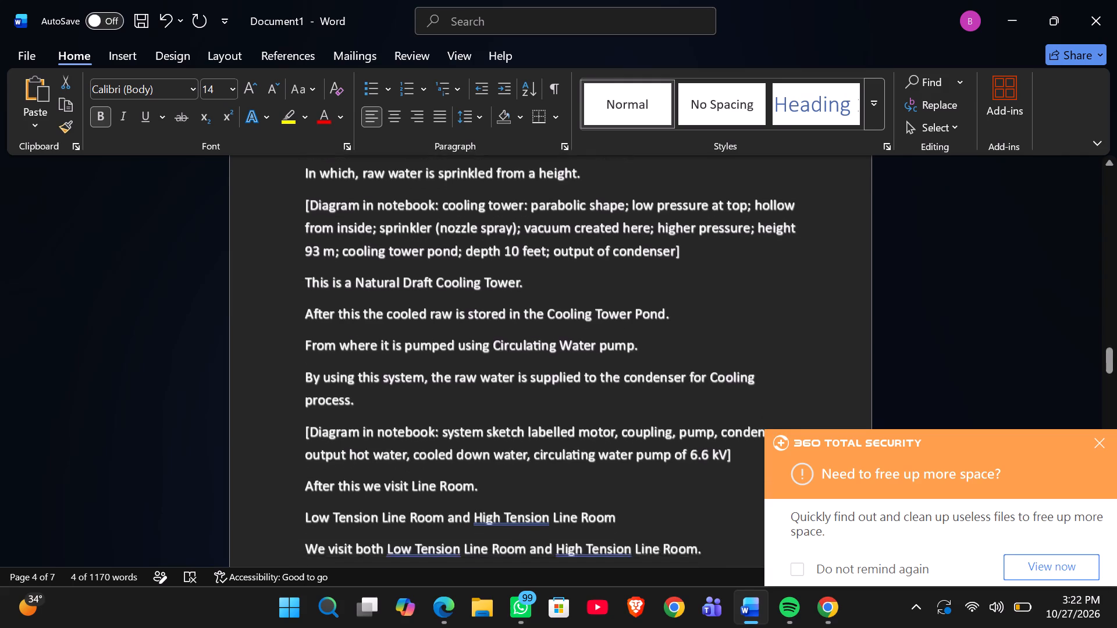
scroll(530, 393, "down", 4)
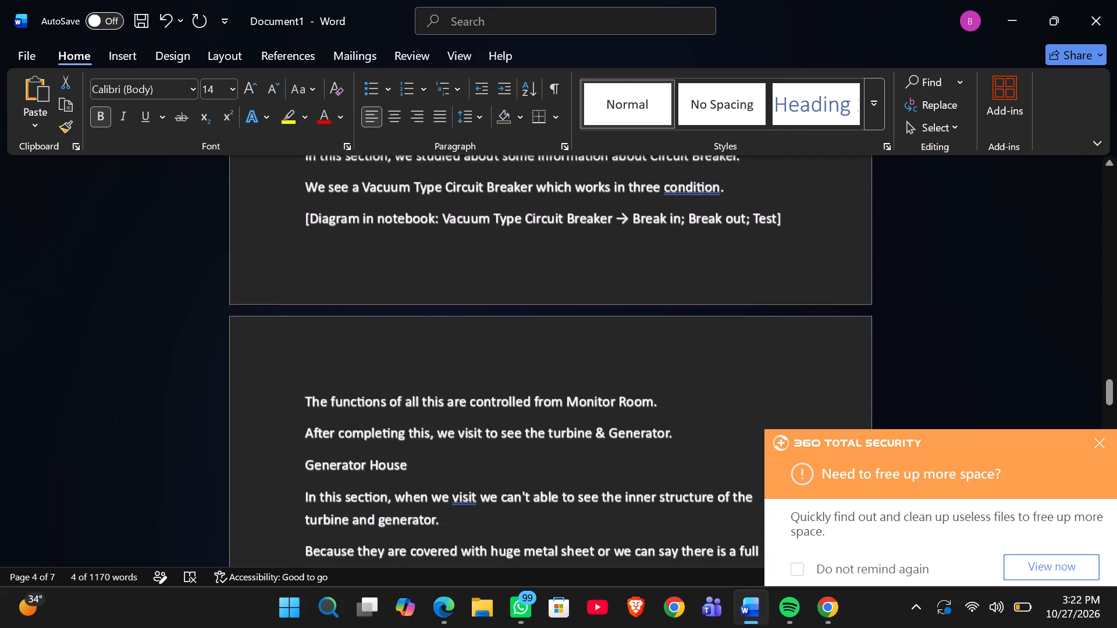
scroll(530, 393, "down", 6)
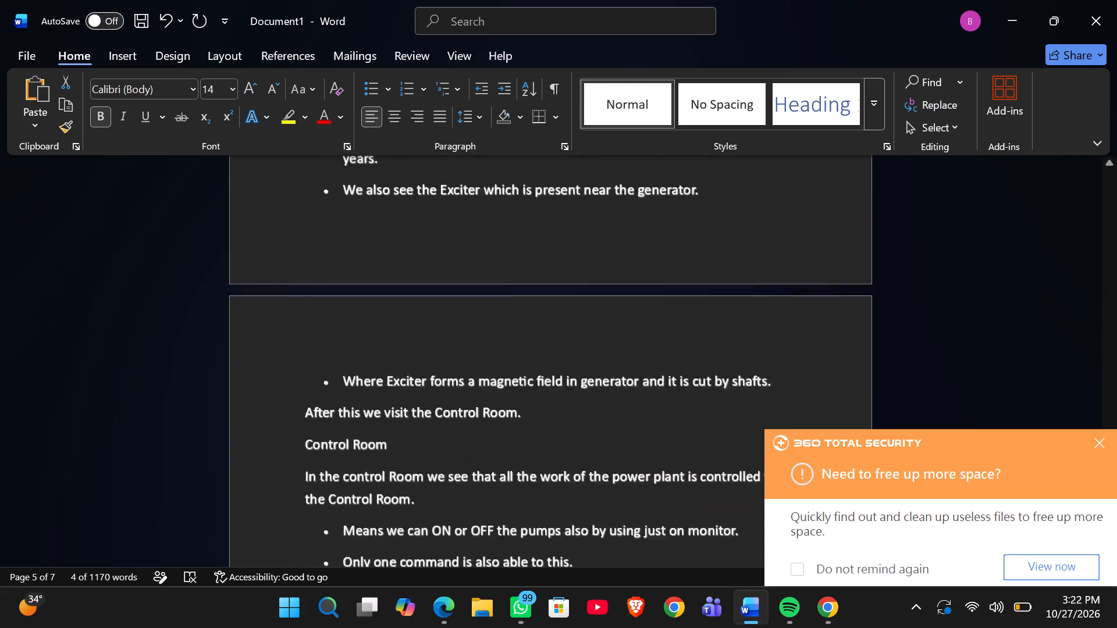
scroll(530, 393, "down", 5)
Re-examine the transformer sections on pages 1 and 2, the summary list and the Generator and Turbine section.
scroll(530, 393, "up", 5)
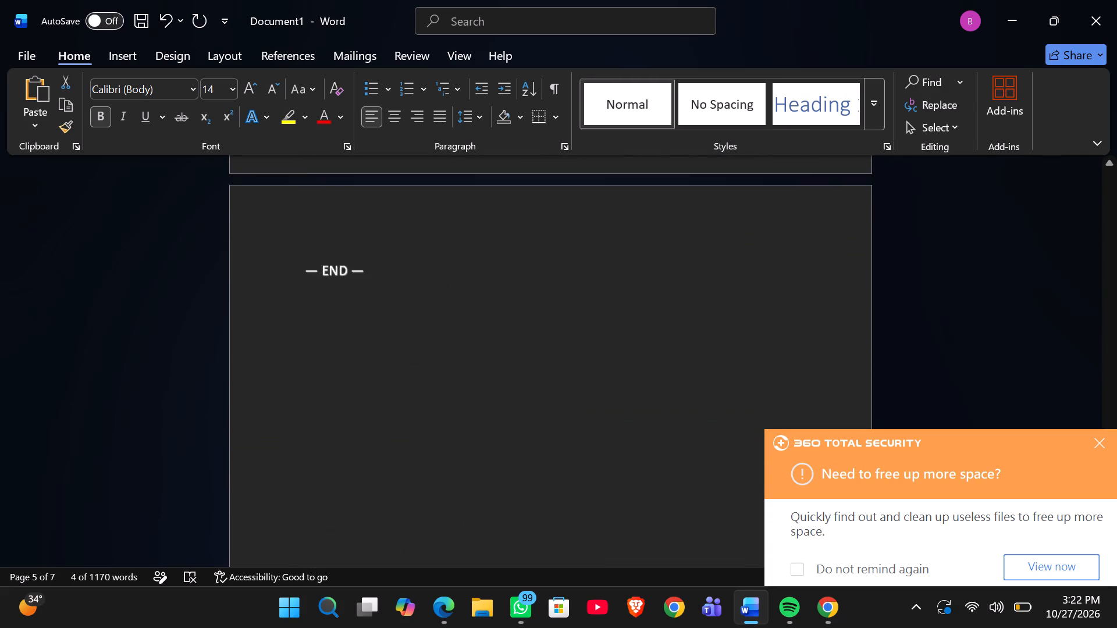
scroll(530, 393, "up", 11)
scroll(530, 393, "down", 6)
scroll(530, 393, "up", 2)
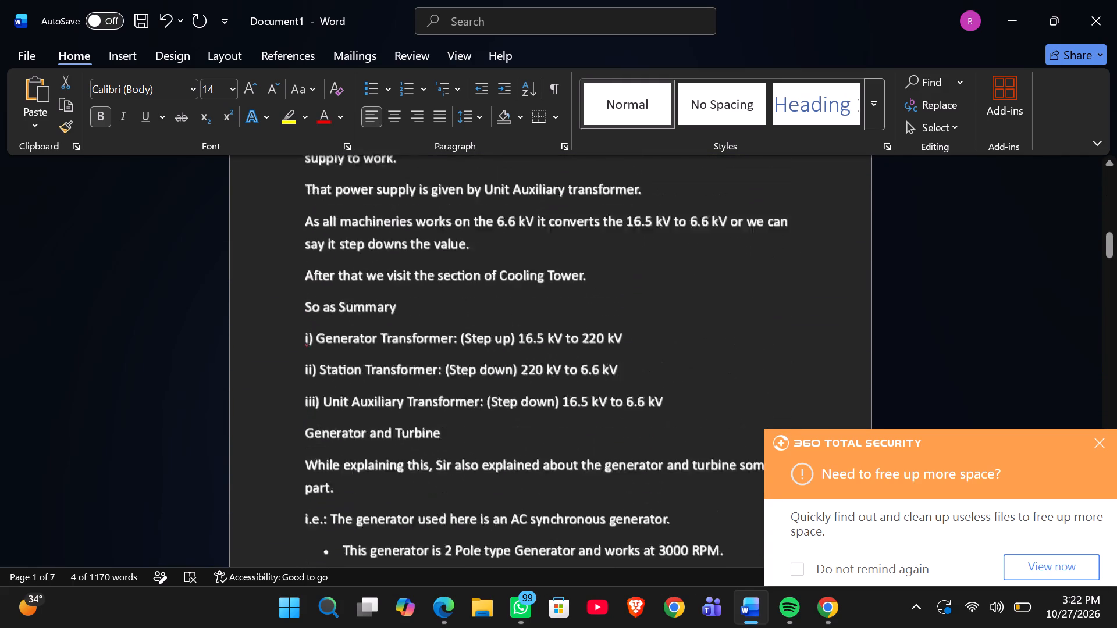
scroll(530, 393, "up", 1)
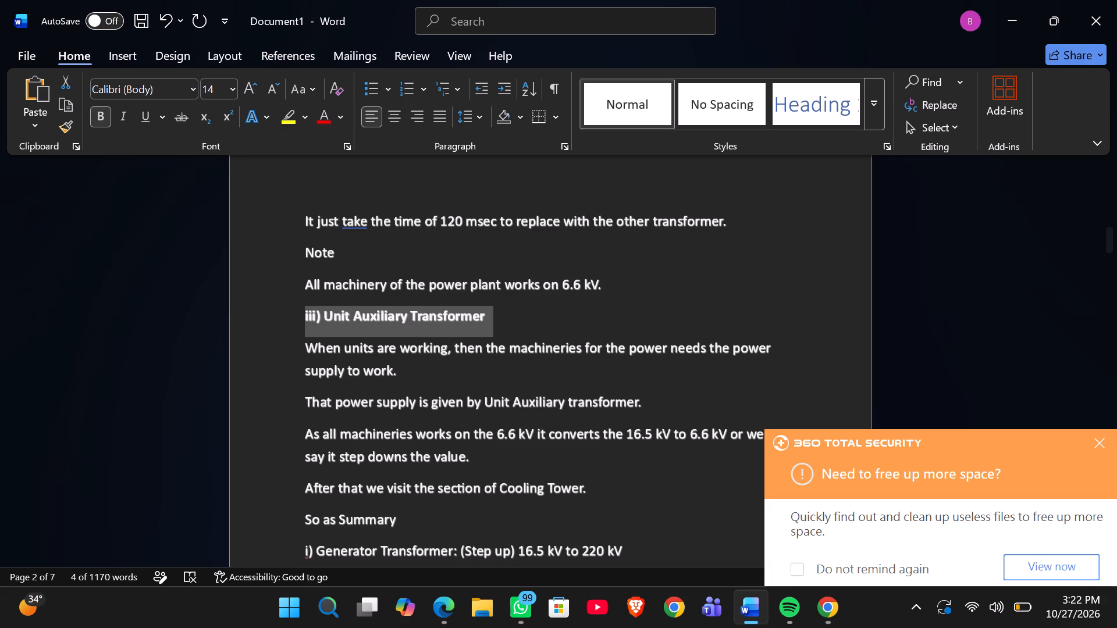
scroll(530, 393, "up", 4)
scroll(530, 393, "down", 4)
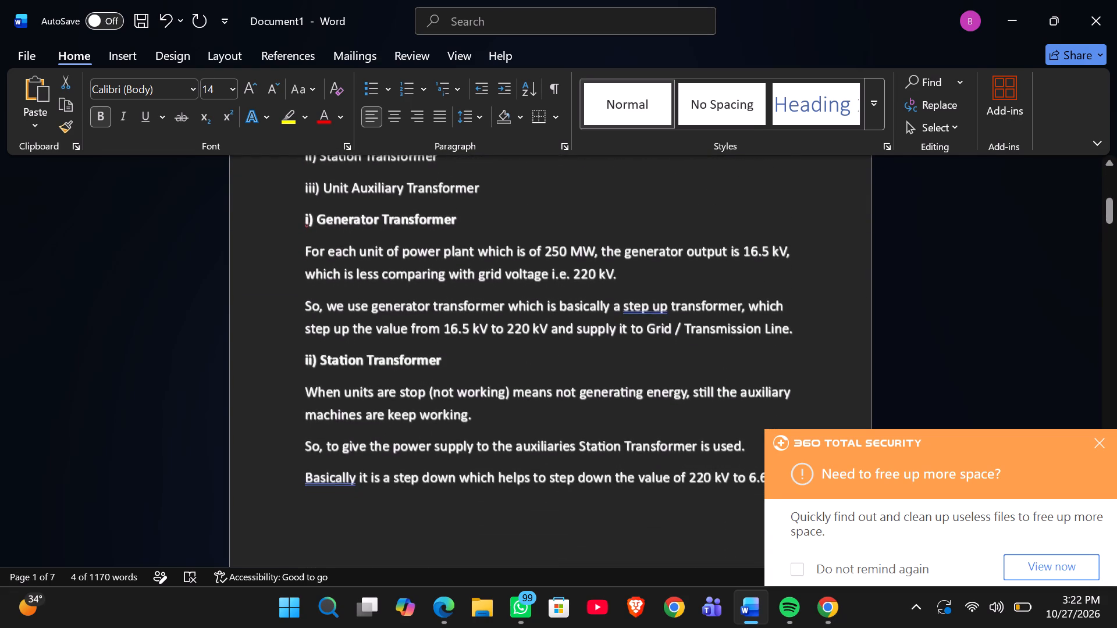
scroll(530, 393, "down", 3)
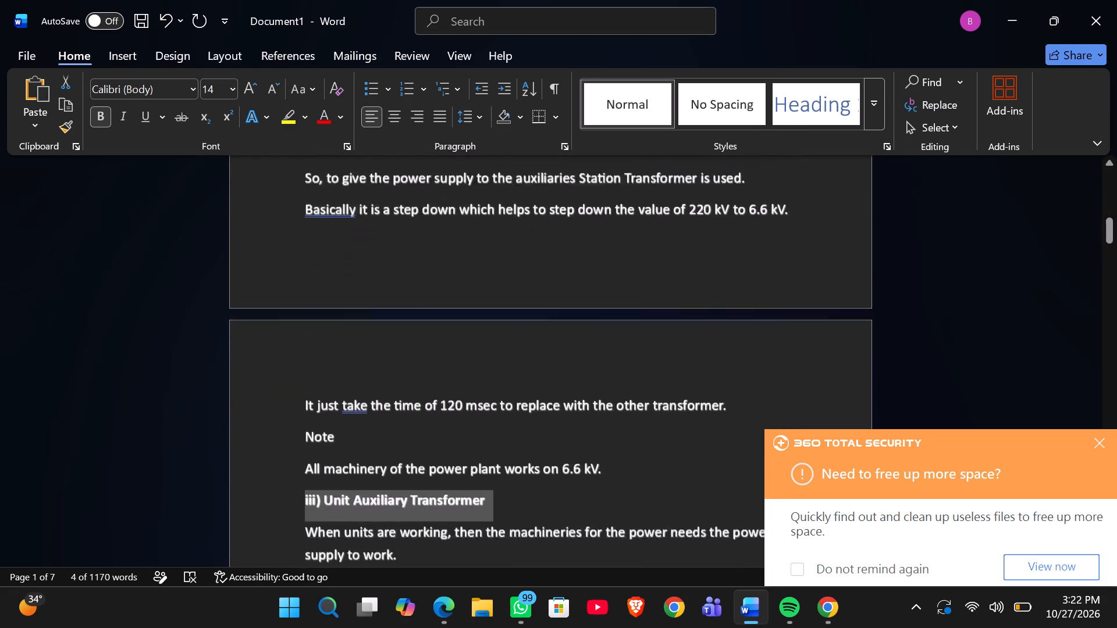
scroll(530, 393, "down", 2)
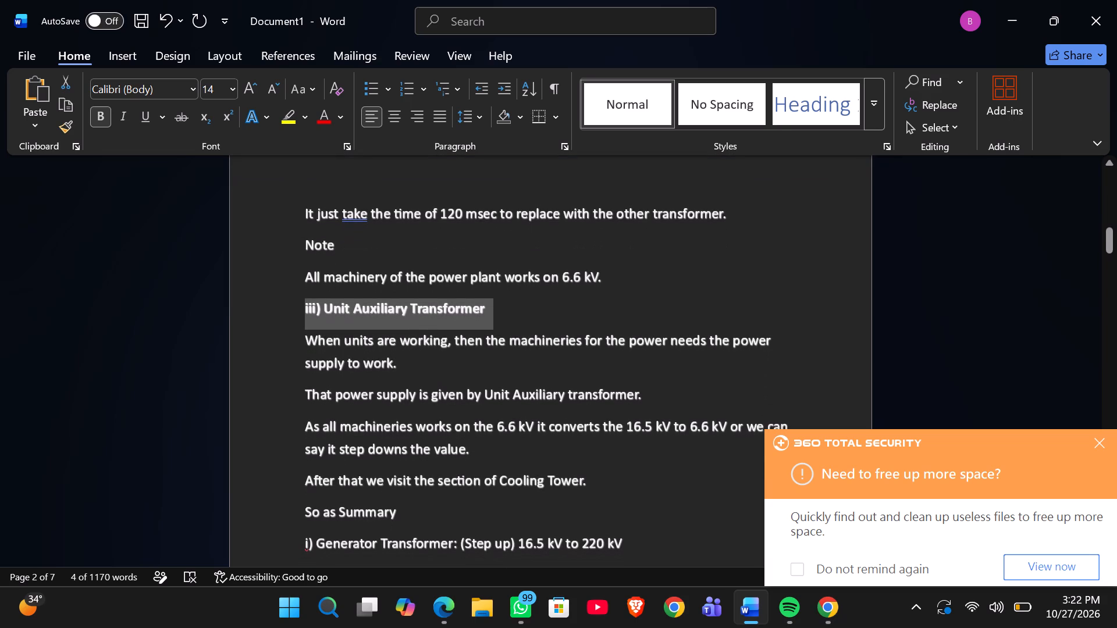
scroll(530, 393, "down", 2)
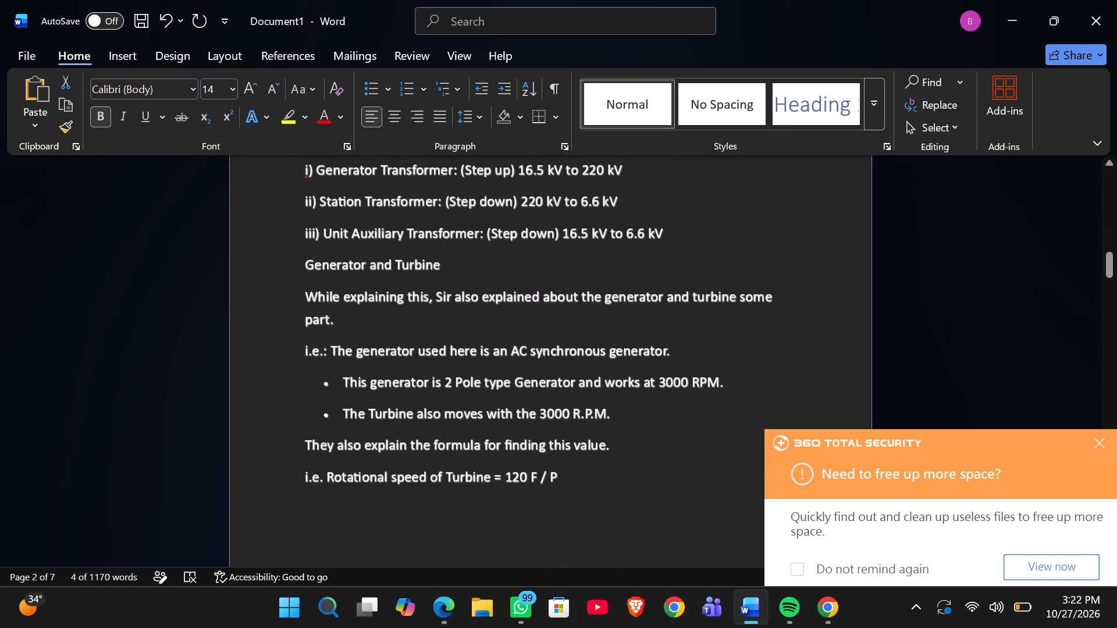
scroll(530, 393, "down", 1)
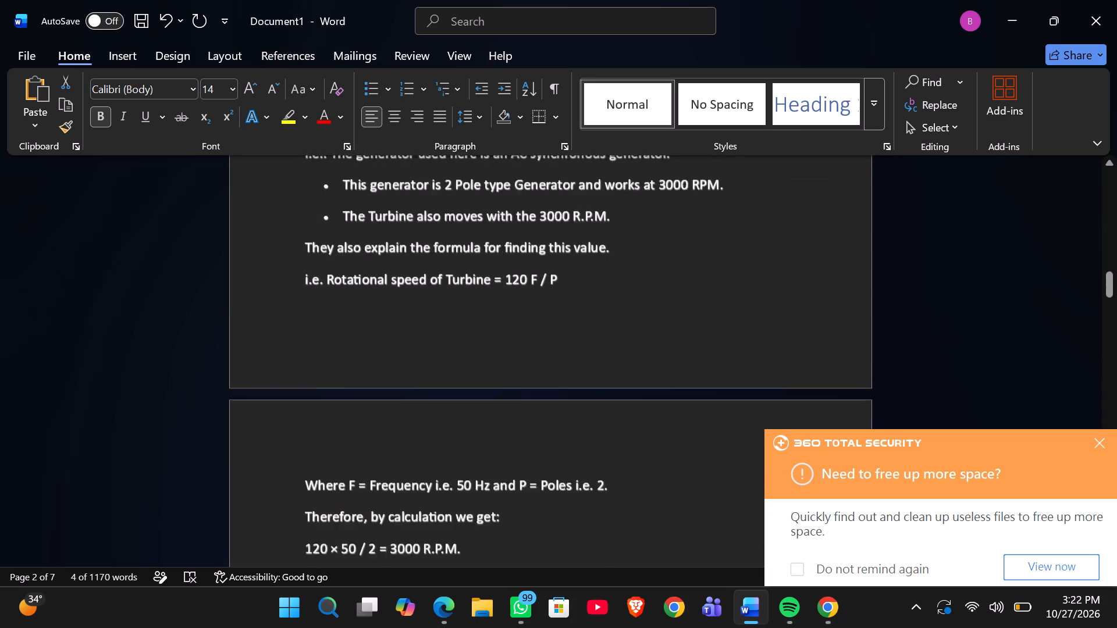
Make the heading "Cooling Tower" above the paragraph starting "When we go near to this" on page 3 bold.
scroll(530, 393, "down", 1)
scroll(530, 393, "up", 4)
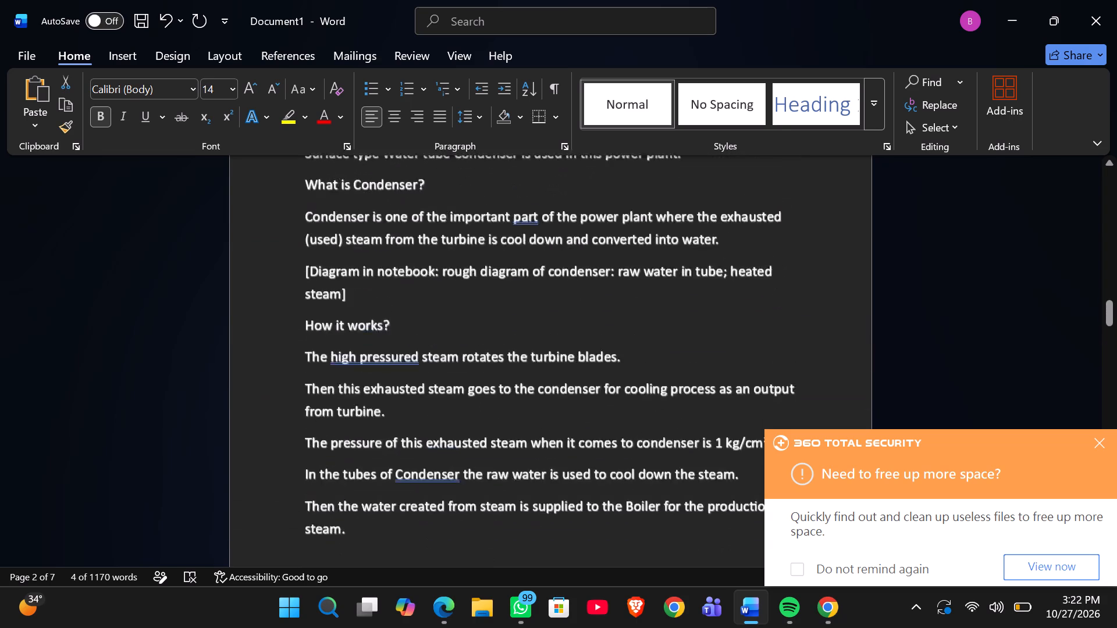
scroll(530, 393, "up", 2)
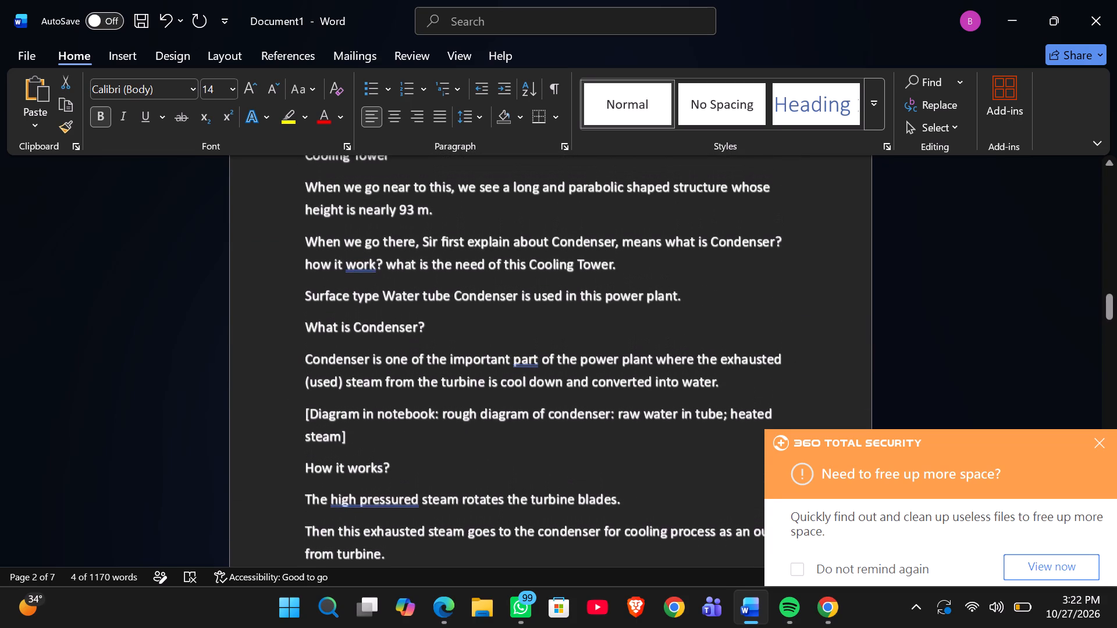
scroll(530, 393, "up", 3)
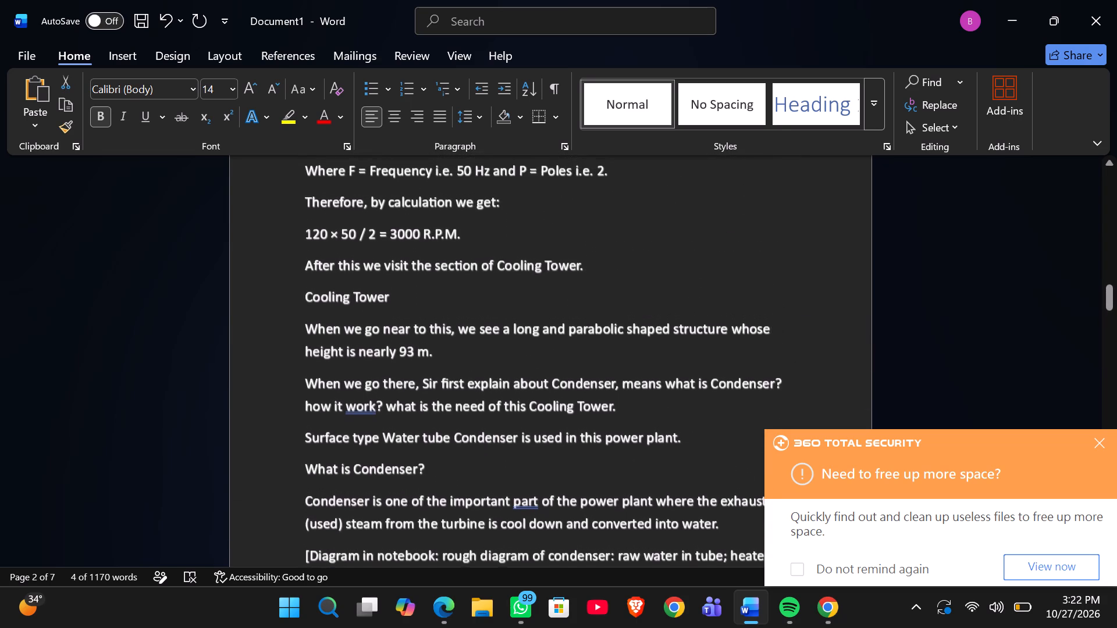
scroll(530, 393, "up", 1)
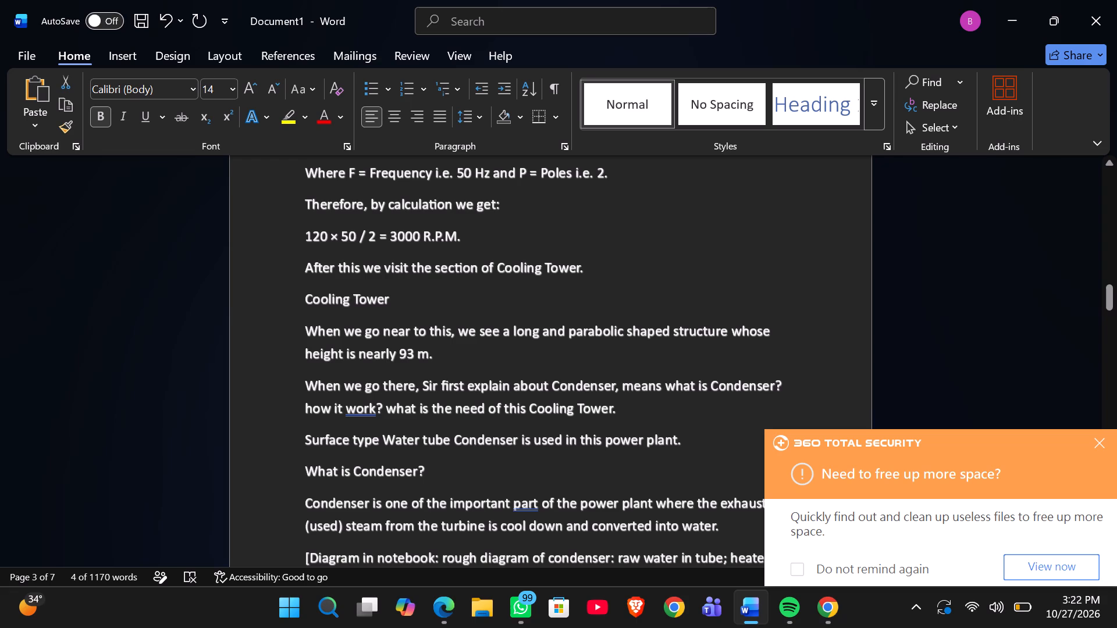
left_click_drag(304, 298, 413, 301)
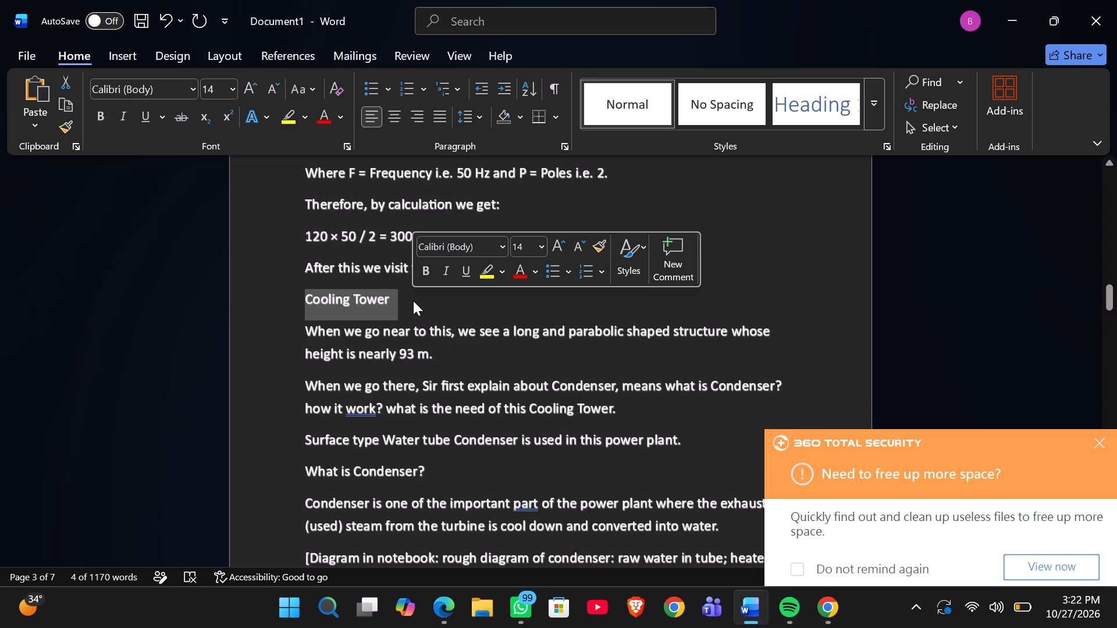
left_click(425, 266)
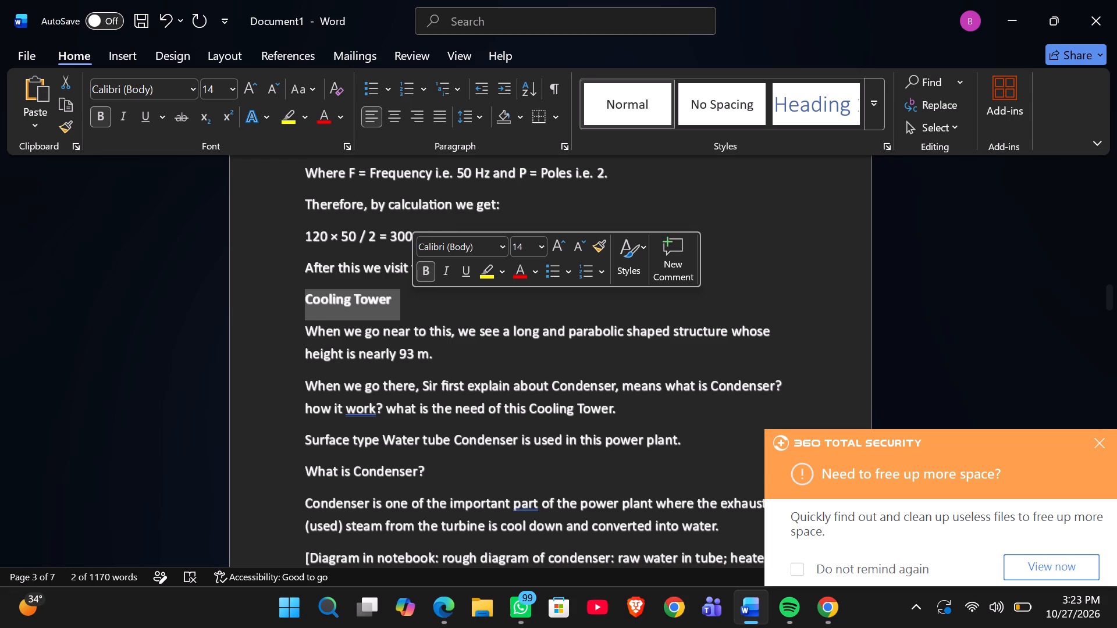
Clear the text of the "Cooling Tower" heading line on page 3, keeping the empty line.
key("8")
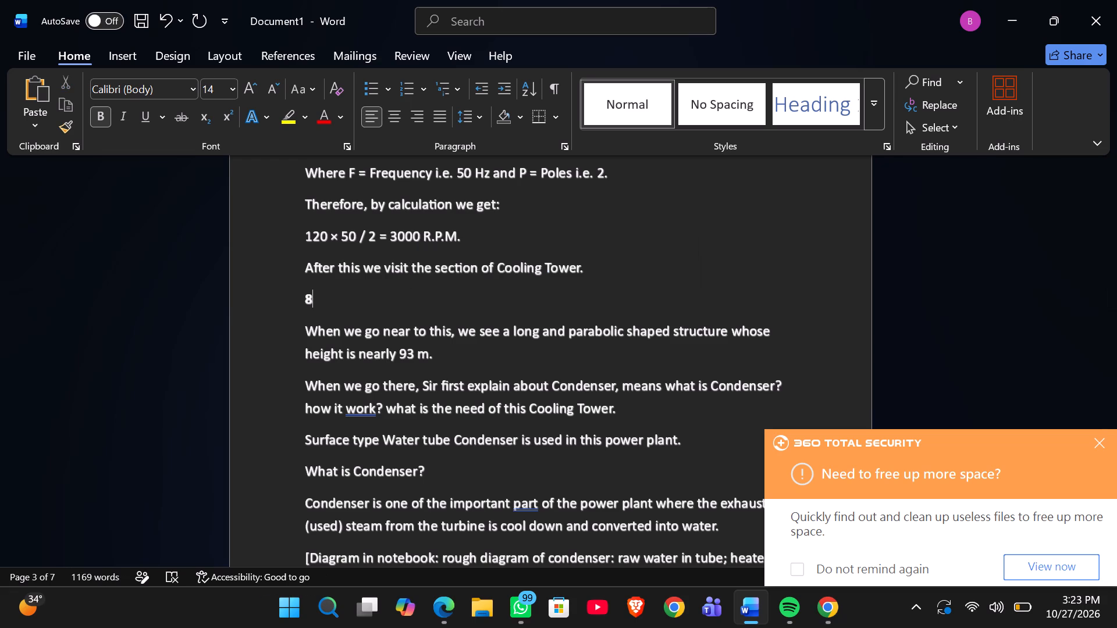
key("BackSpace")
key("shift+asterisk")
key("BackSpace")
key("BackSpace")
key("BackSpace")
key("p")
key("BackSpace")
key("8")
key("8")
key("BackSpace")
Enter "Cooling tower" as a bold bulleted heading on the empty line above the paragraph starting "When we go near to this".
key("shift+asterisk")
key("space")
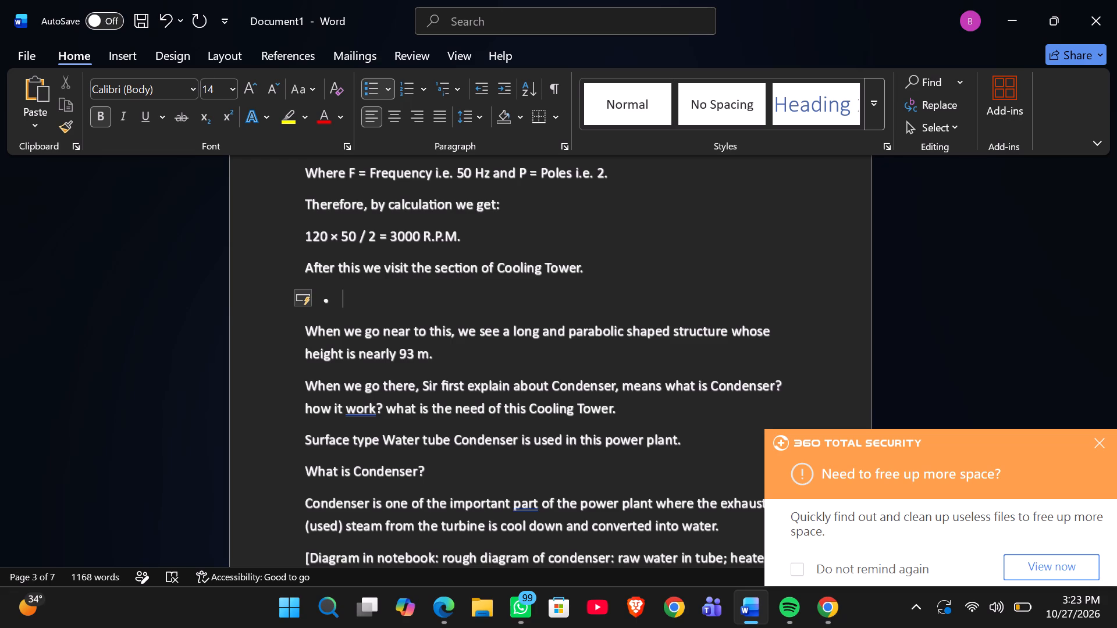
type("cooling")
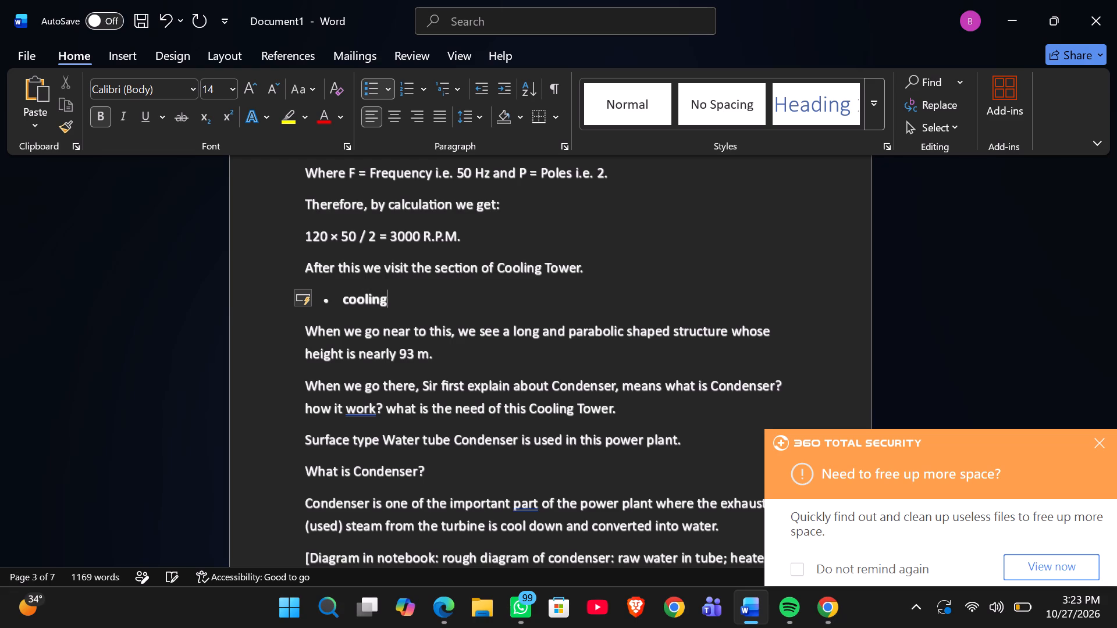
key("space")
type("t")
type("ou")
key("BackSpace")
type("wer")
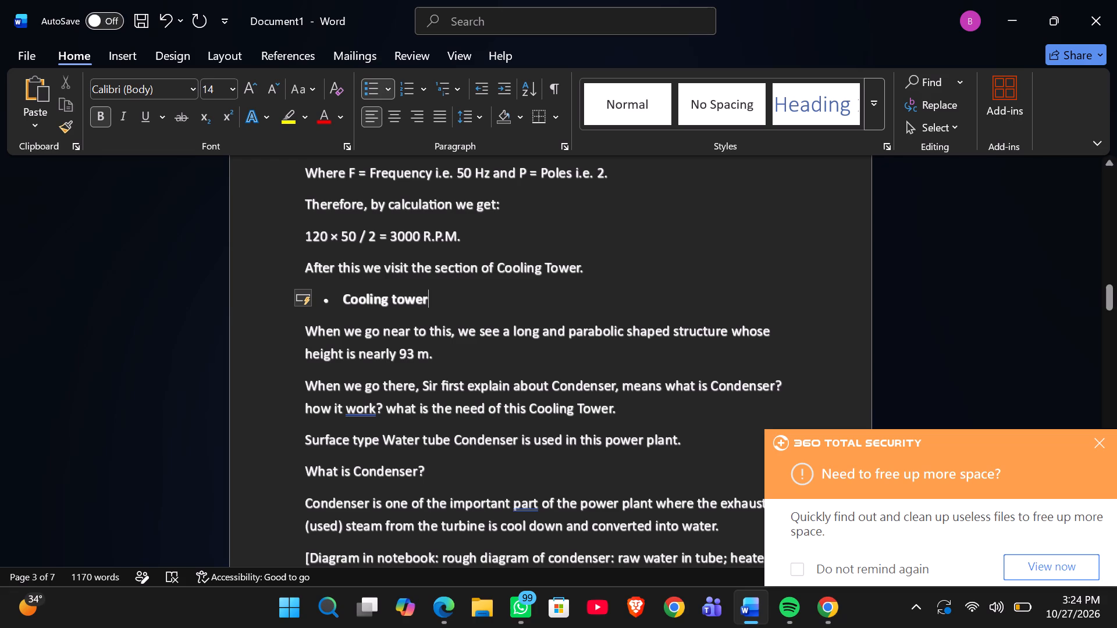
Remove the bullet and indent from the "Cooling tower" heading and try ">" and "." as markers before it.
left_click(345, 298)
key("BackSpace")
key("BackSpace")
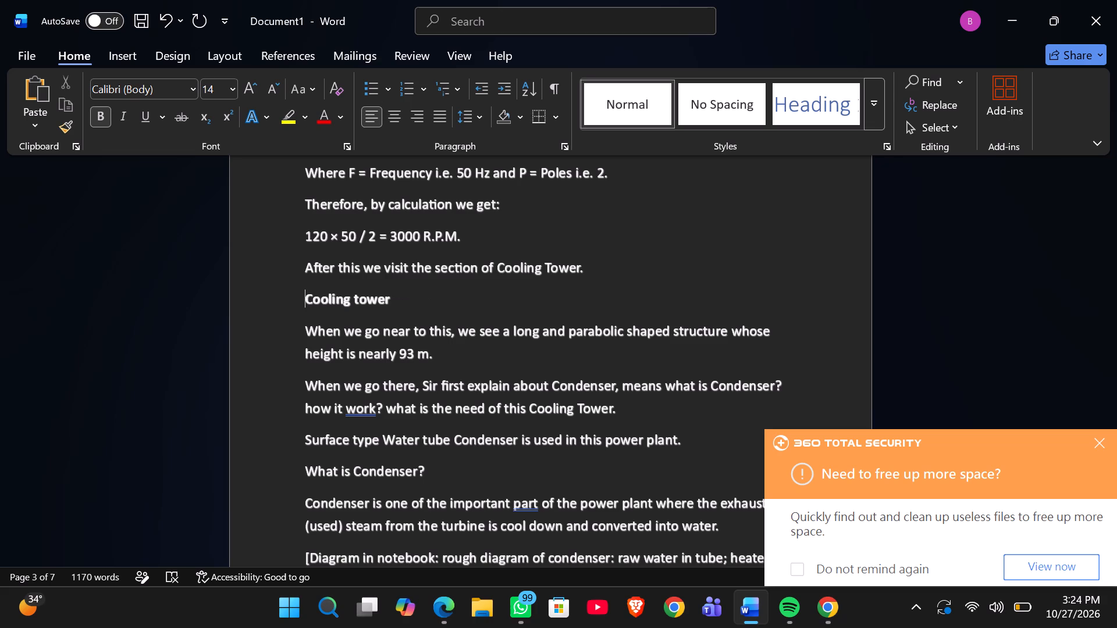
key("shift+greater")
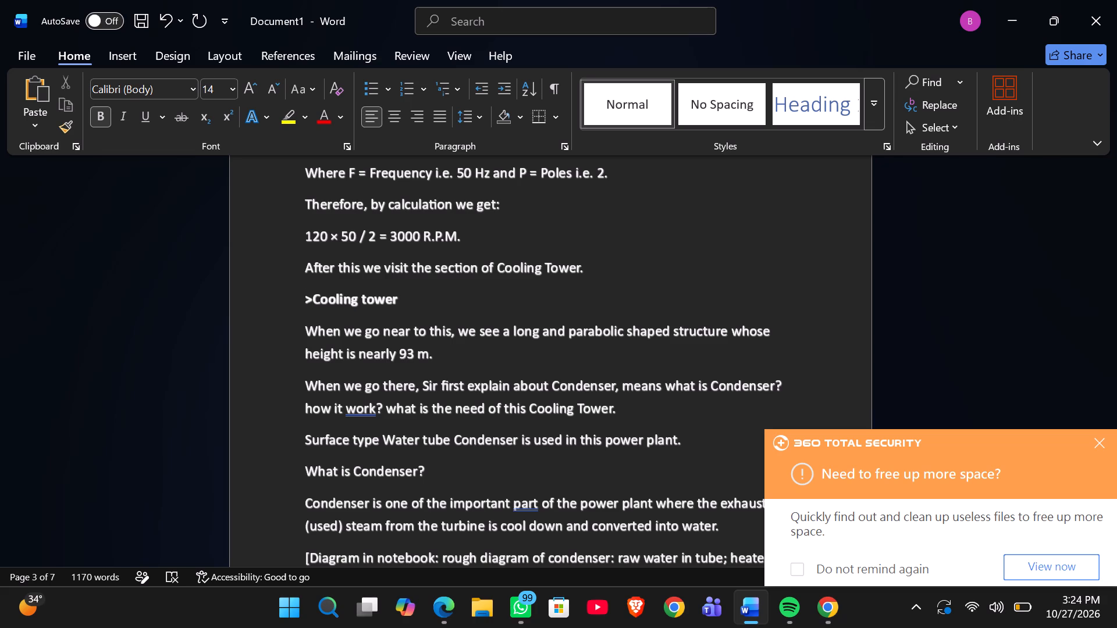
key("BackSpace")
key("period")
Replace the ">" marker before the bold "Cooling tower" heading on page 3 with an automatic bullet made from an asterisk.
key("BackSpace")
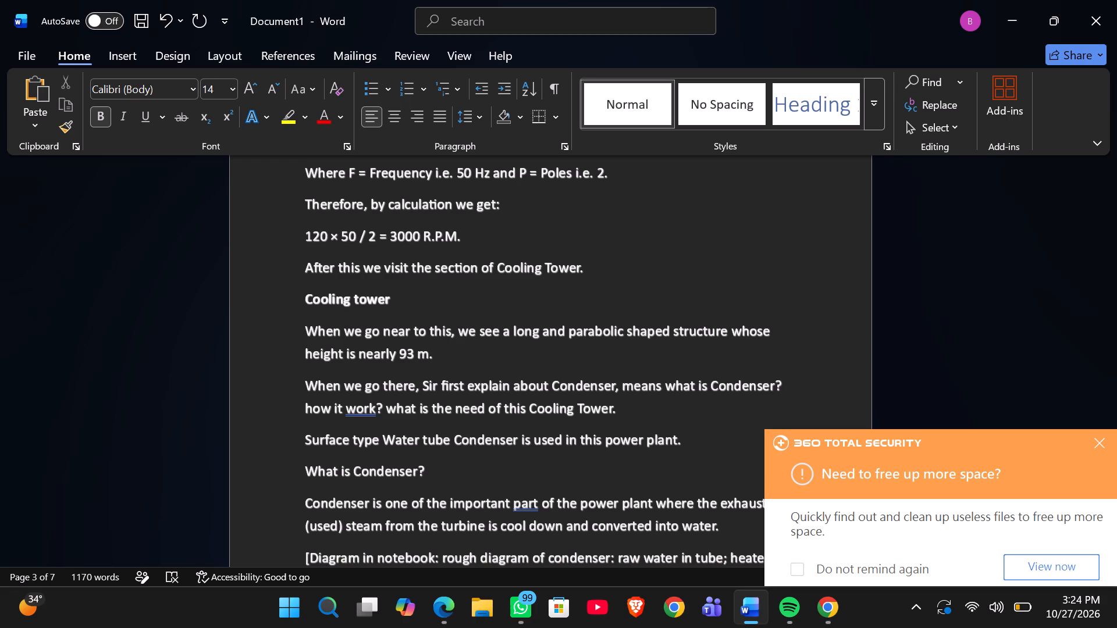
key("shift+asterisk")
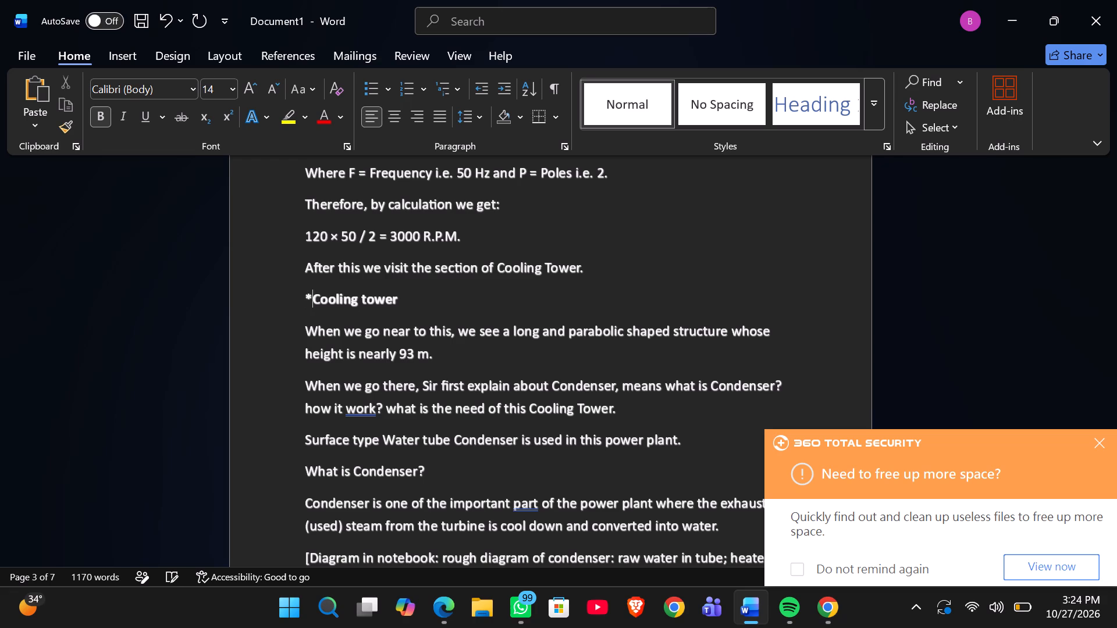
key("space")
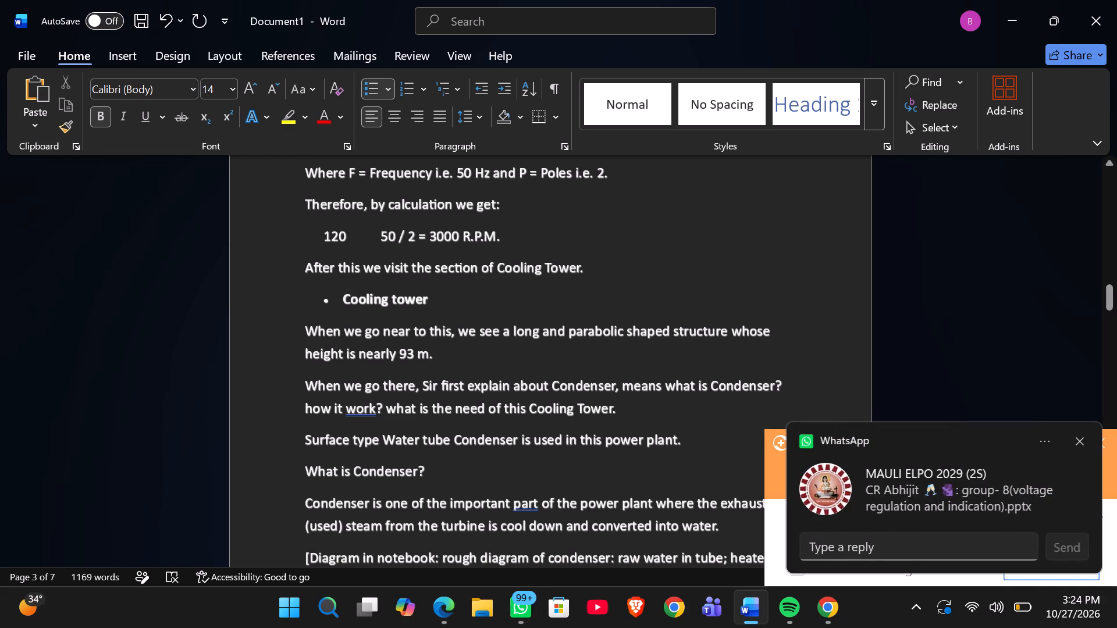
left_click_drag(433, 294, 432, 294)
left_click_drag(432, 294, 261, 305)
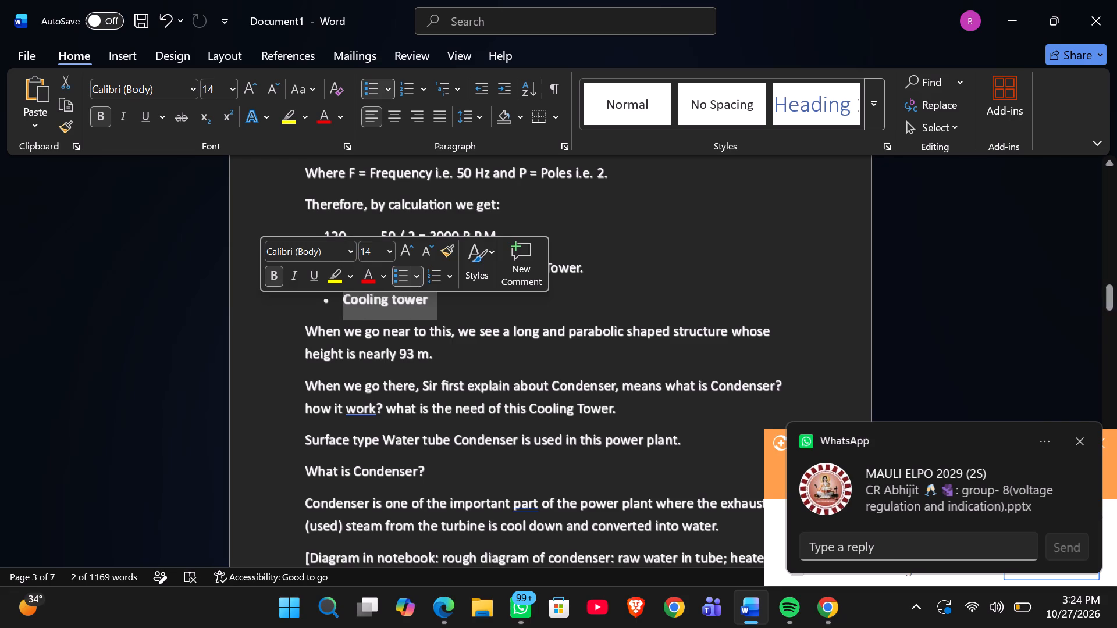
left_click(379, 326)
Review the layout of the Cooling tower and Condenser text on page 3 and the turbine speed formula across pages 2 and 3.
scroll(524, 304, "down", 1)
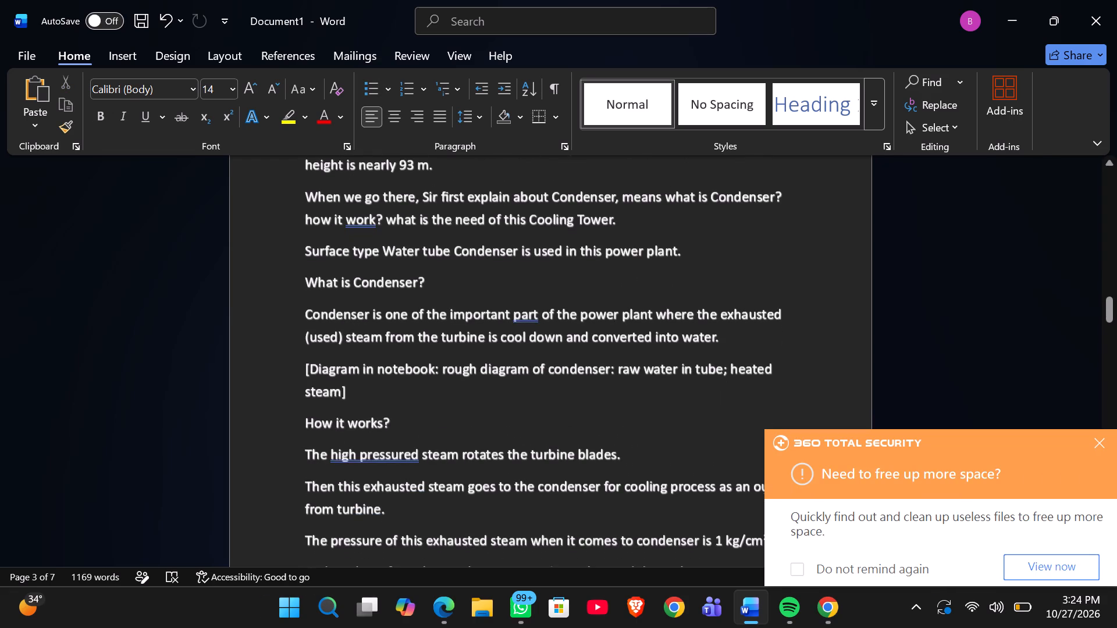
scroll(524, 304, "down", 2)
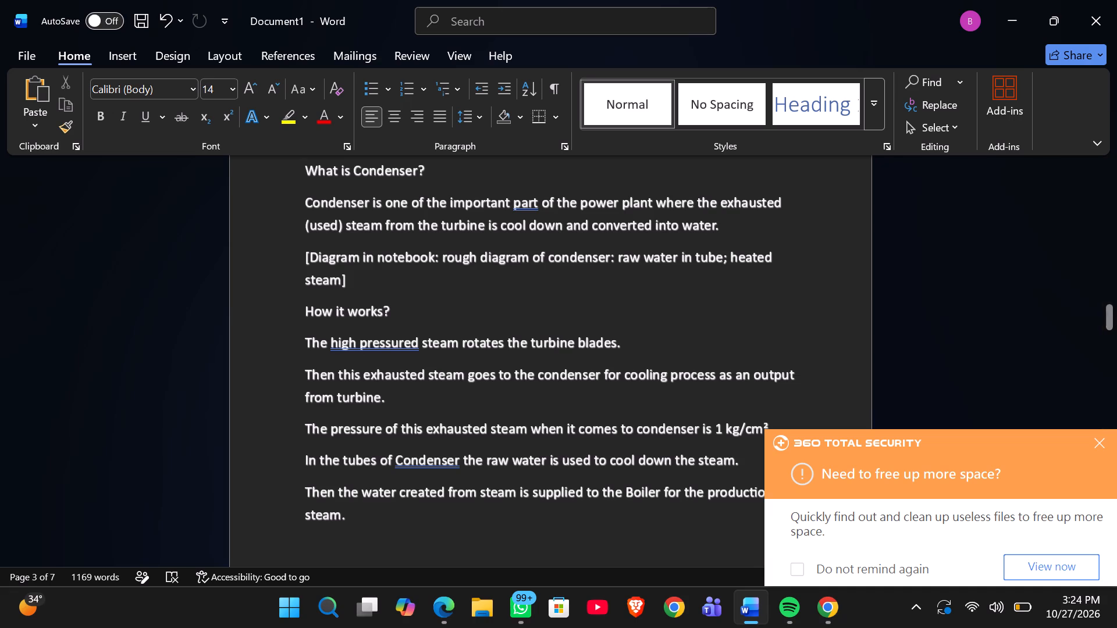
scroll(524, 304, "down", 1)
scroll(524, 304, "up", 3)
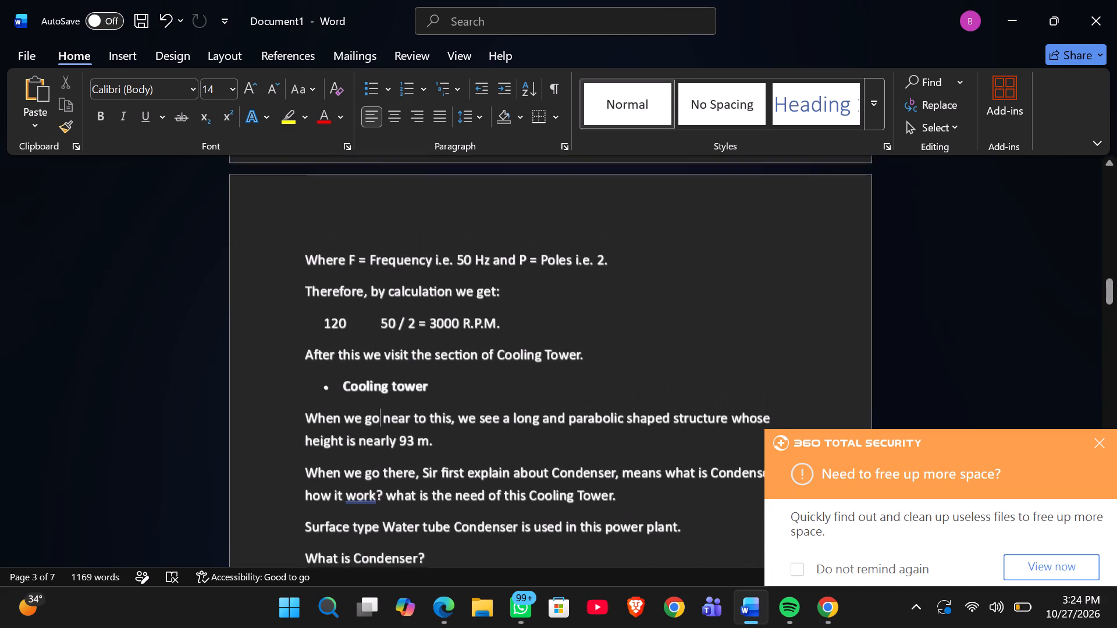
scroll(524, 304, "up", 2)
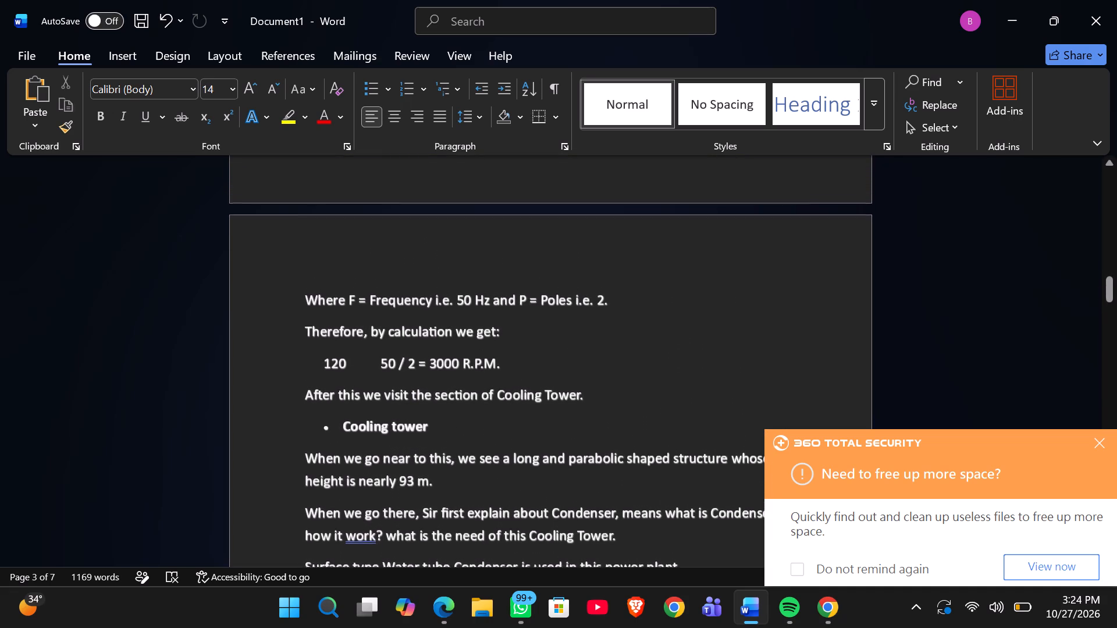
scroll(524, 304, "up", 1)
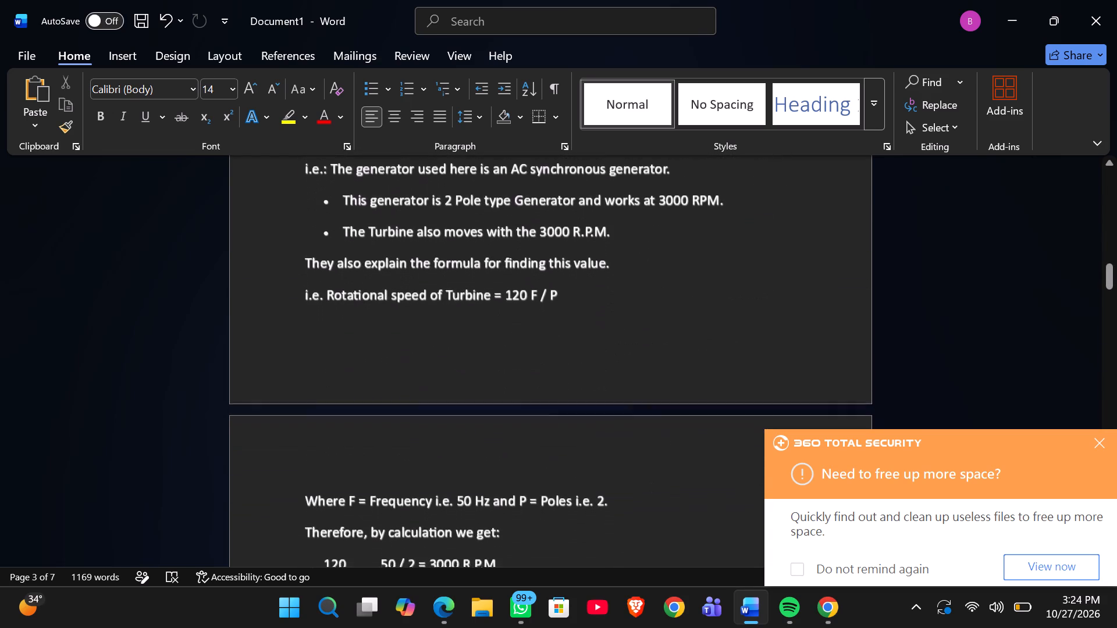
scroll(524, 304, "up", 1)
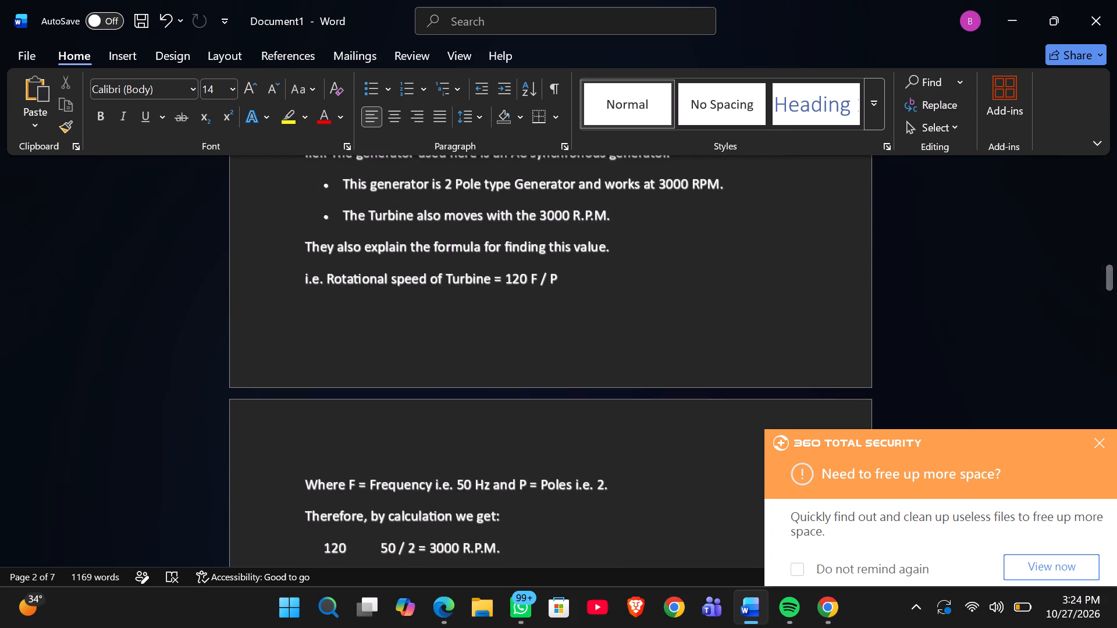
scroll(524, 304, "down", 2)
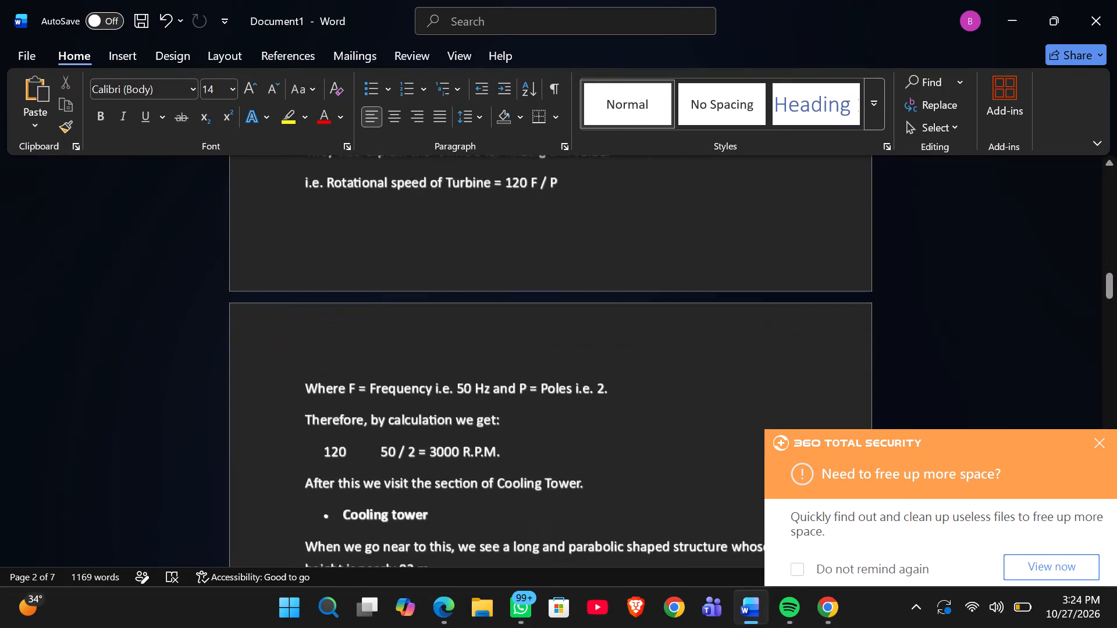
Make the sentence "After this we visit the section of Cooling Tower." on page 3 bold and italic.
scroll(524, 304, "down", 1)
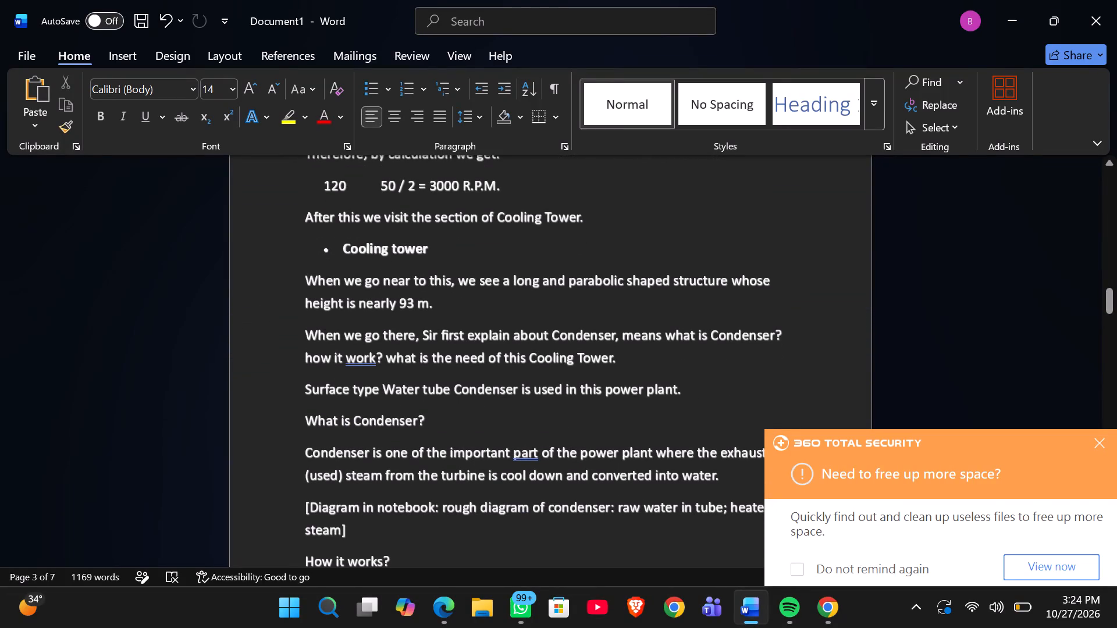
left_click(303, 209)
left_click(322, 220)
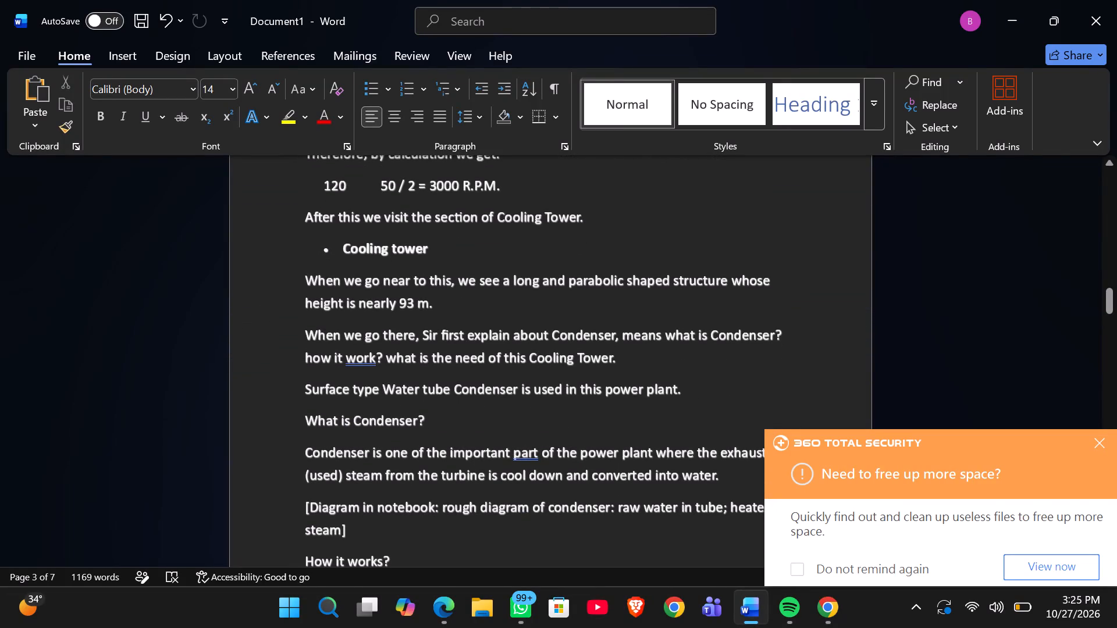
left_click(305, 215)
left_click(291, 210)
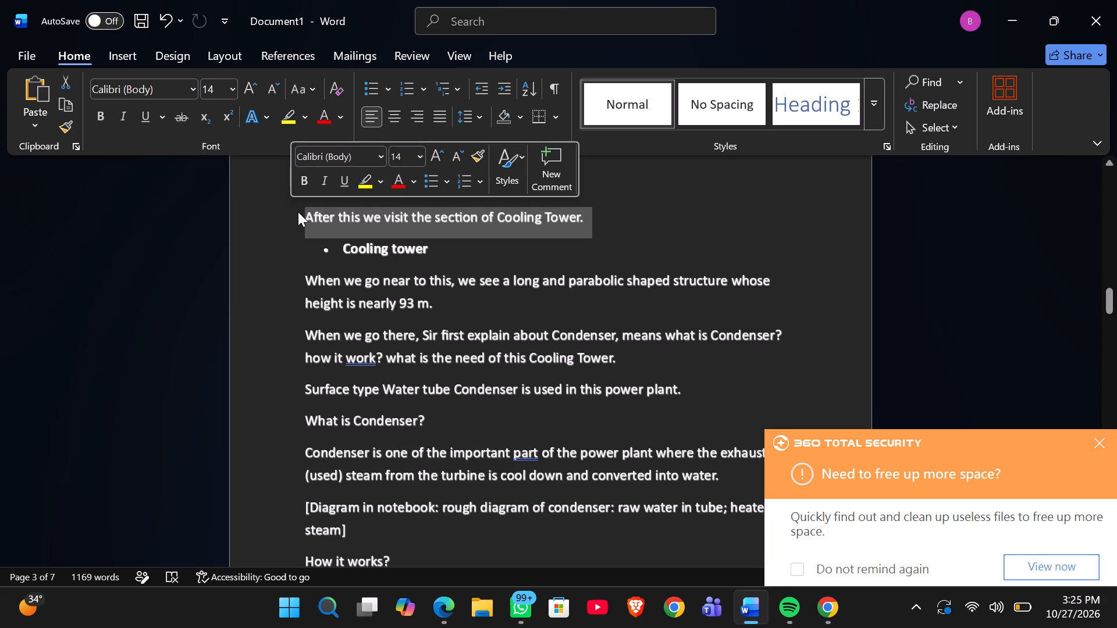
left_click(309, 178)
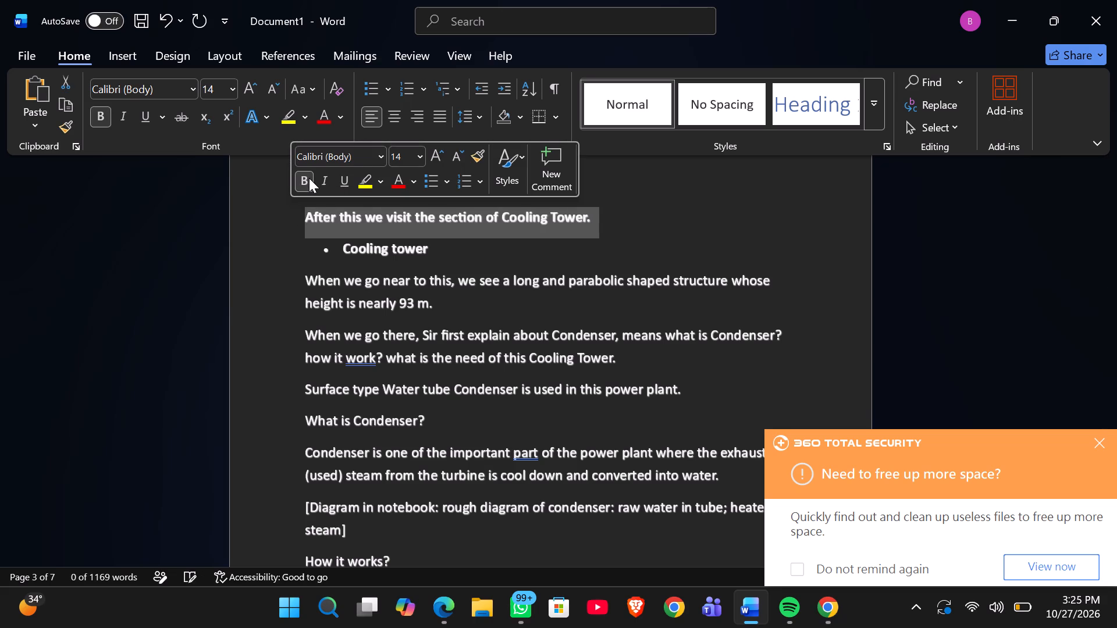
left_click(323, 179)
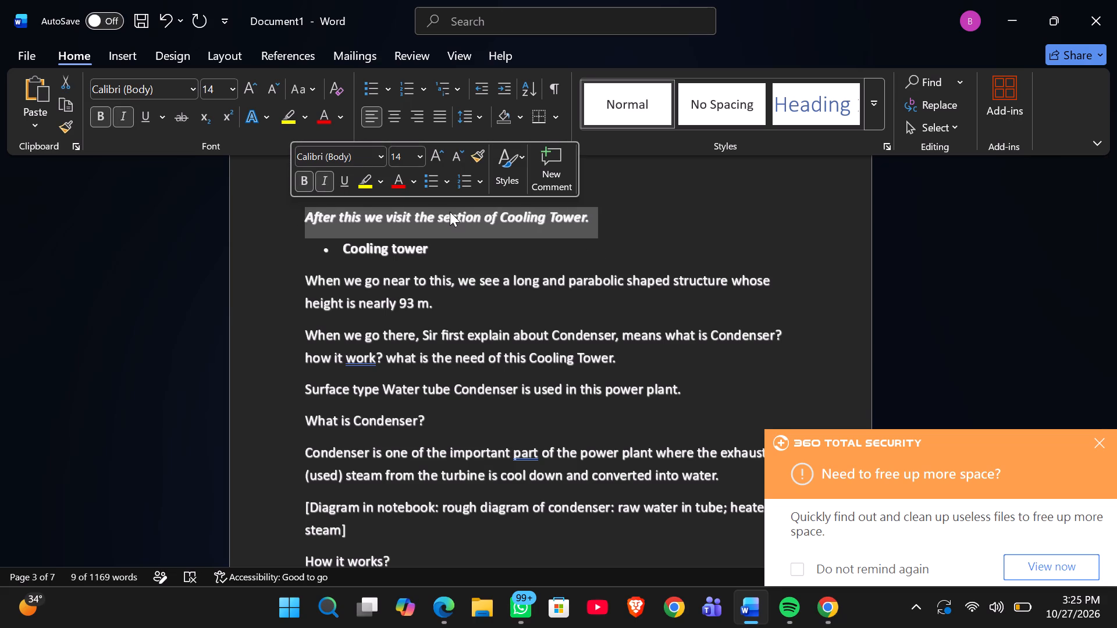
left_click(610, 227)
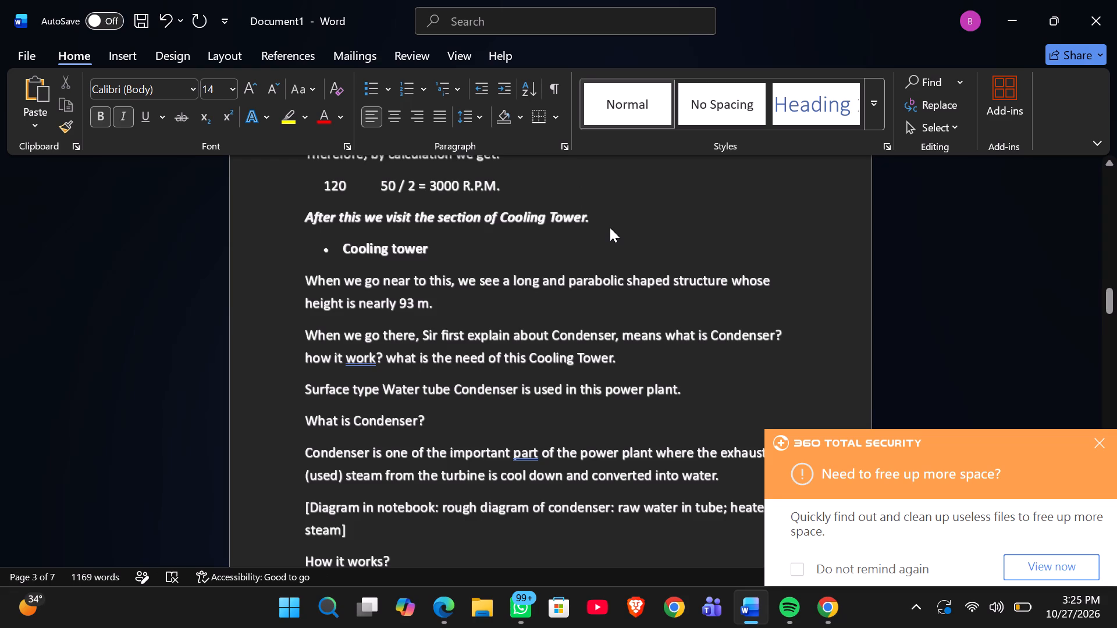
Make the subheading "What is Condenser?" on page 3 bold.
scroll(610, 227, "down", 2)
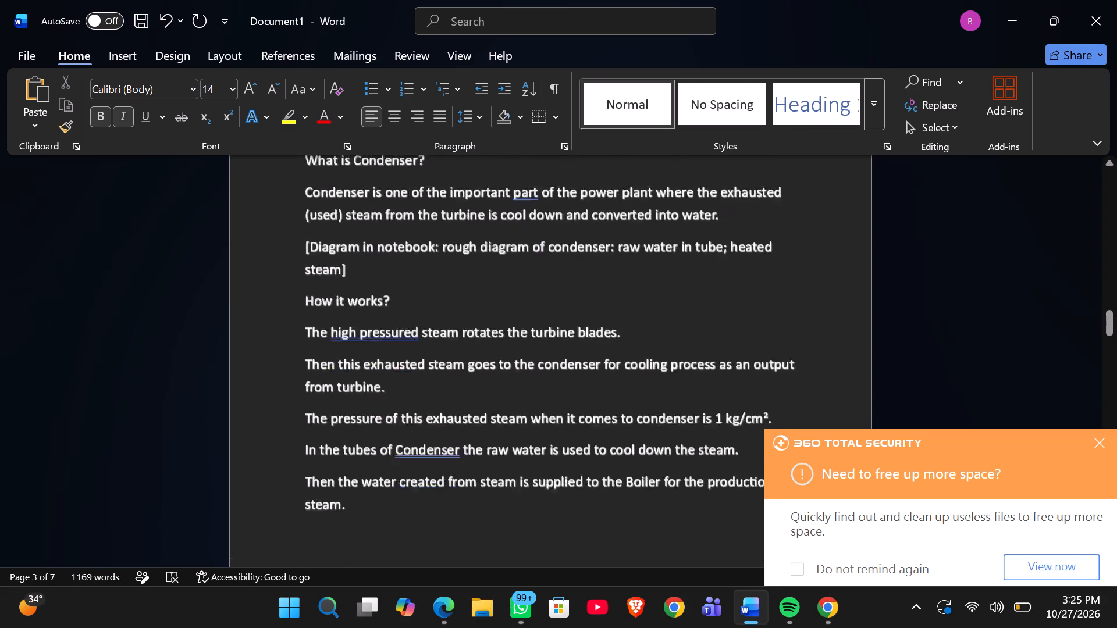
scroll(610, 227, "down", 1)
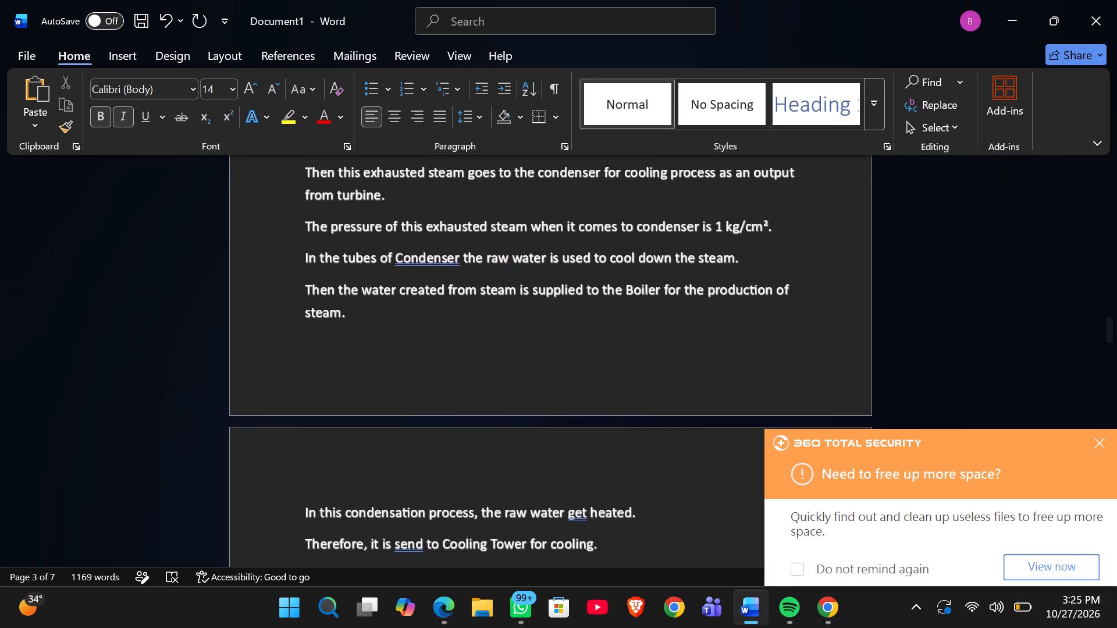
scroll(610, 227, "up", 3)
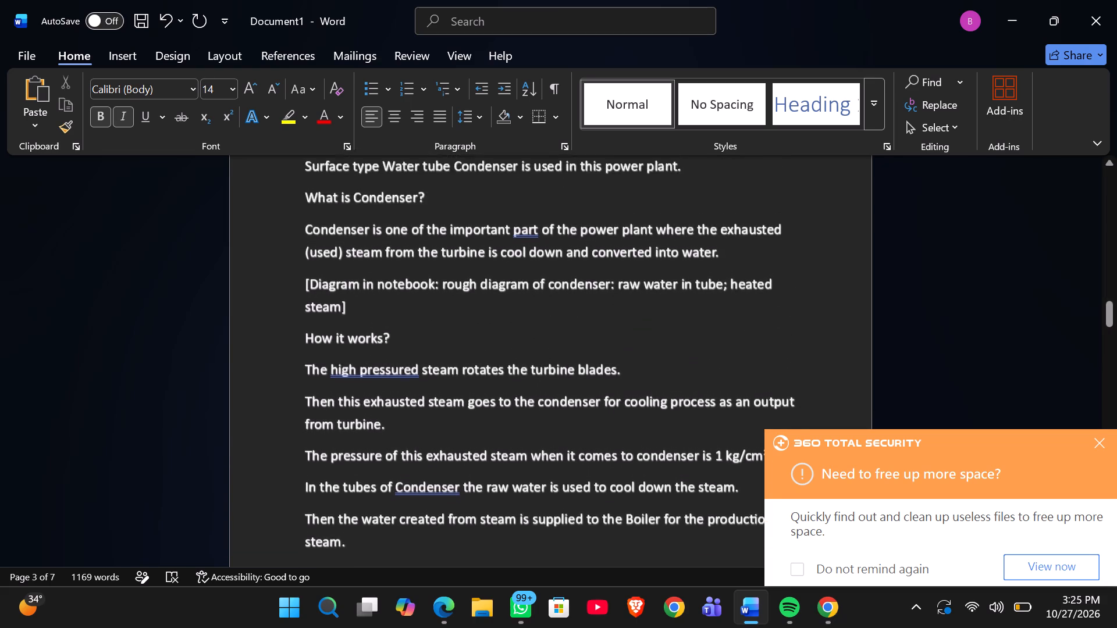
scroll(610, 227, "up", 1)
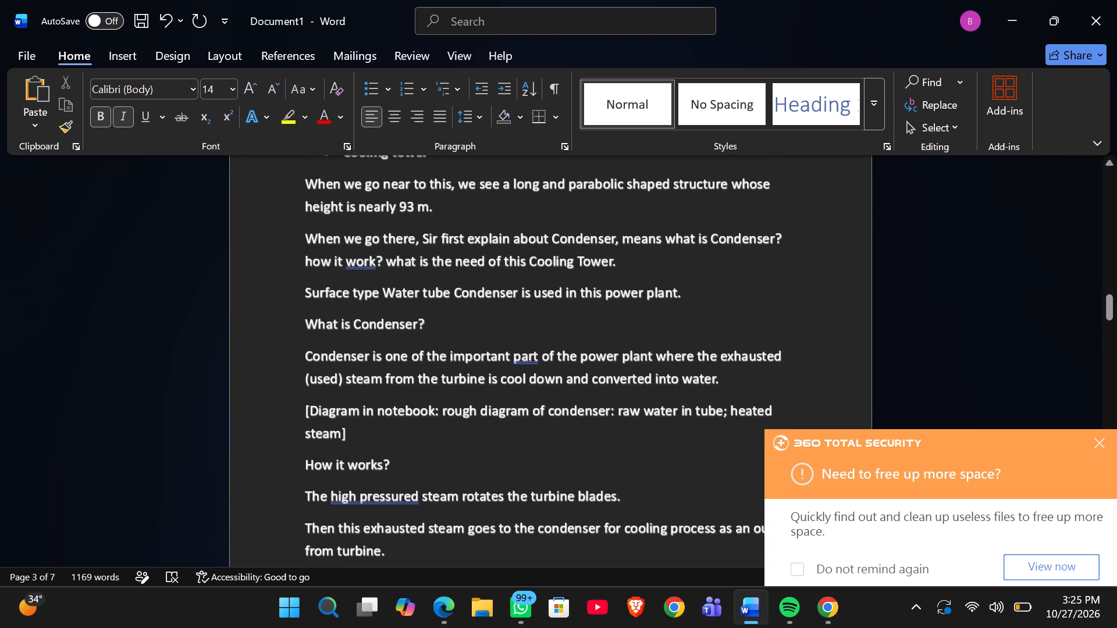
left_click_drag(308, 322, 446, 320)
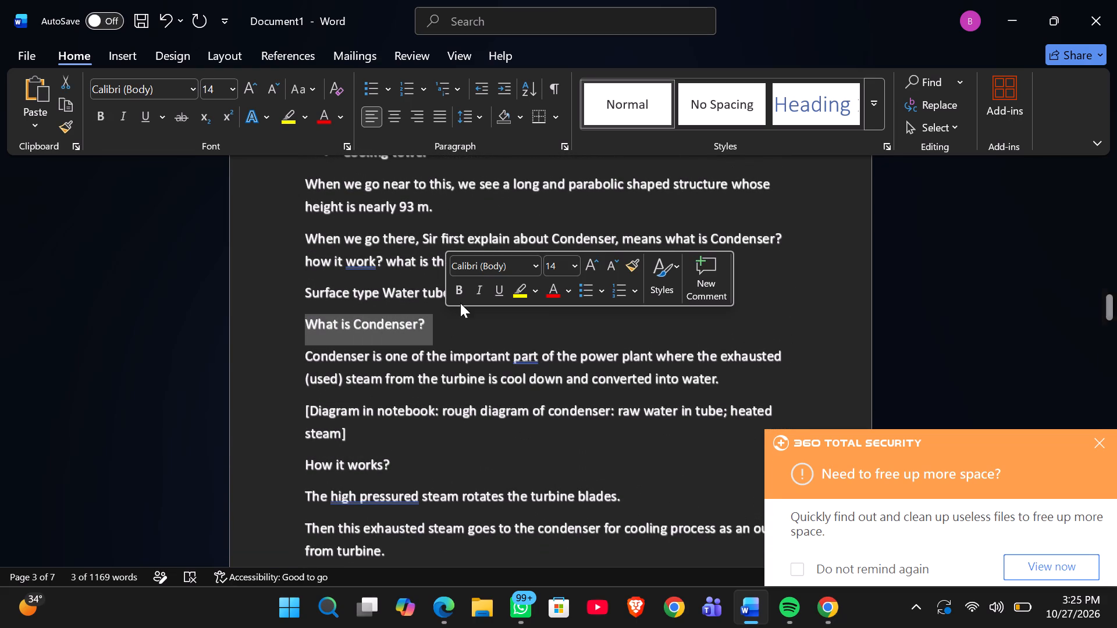
left_click(461, 289)
Make the subheading "How it works?" on page 3 bold.
scroll(519, 365, "down", 1)
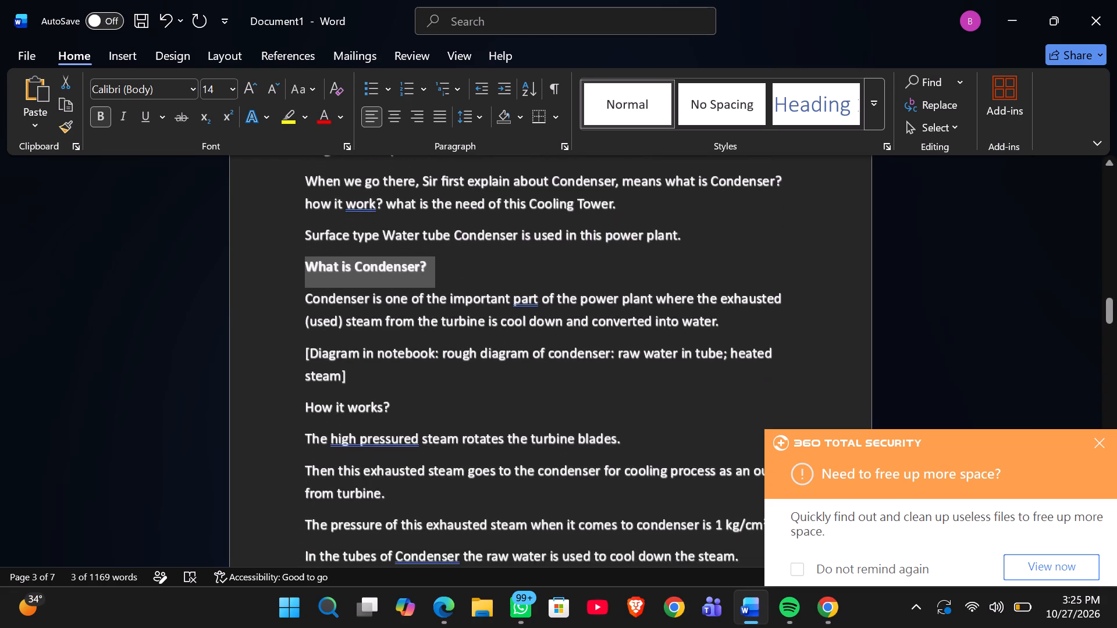
scroll(519, 365, "down", 2)
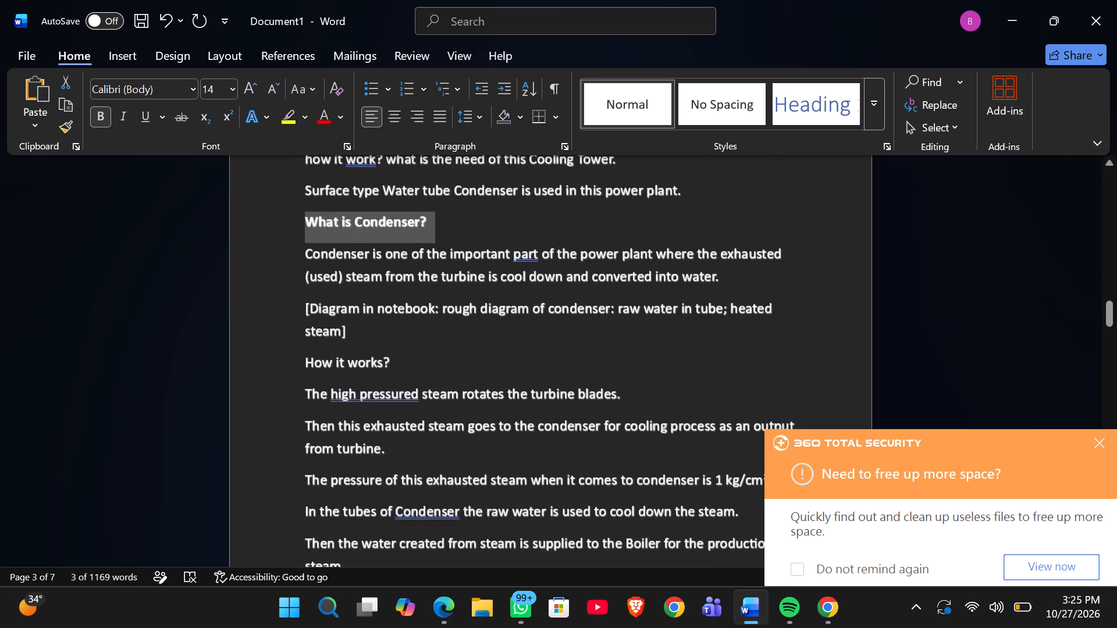
scroll(519, 365, "down", 3)
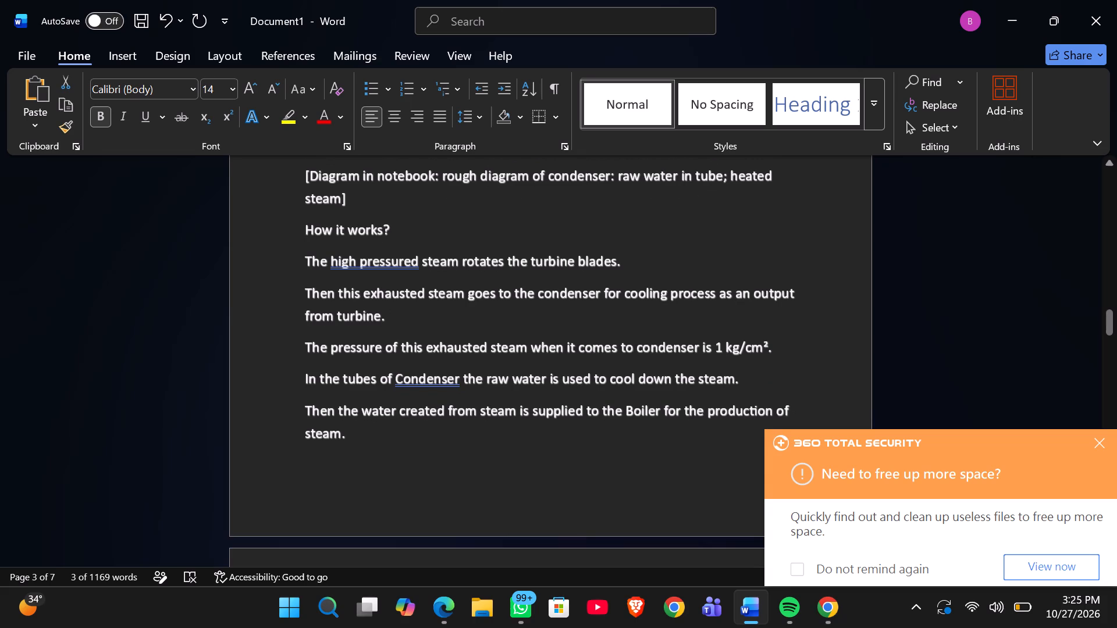
left_click_drag(305, 218, 307, 240)
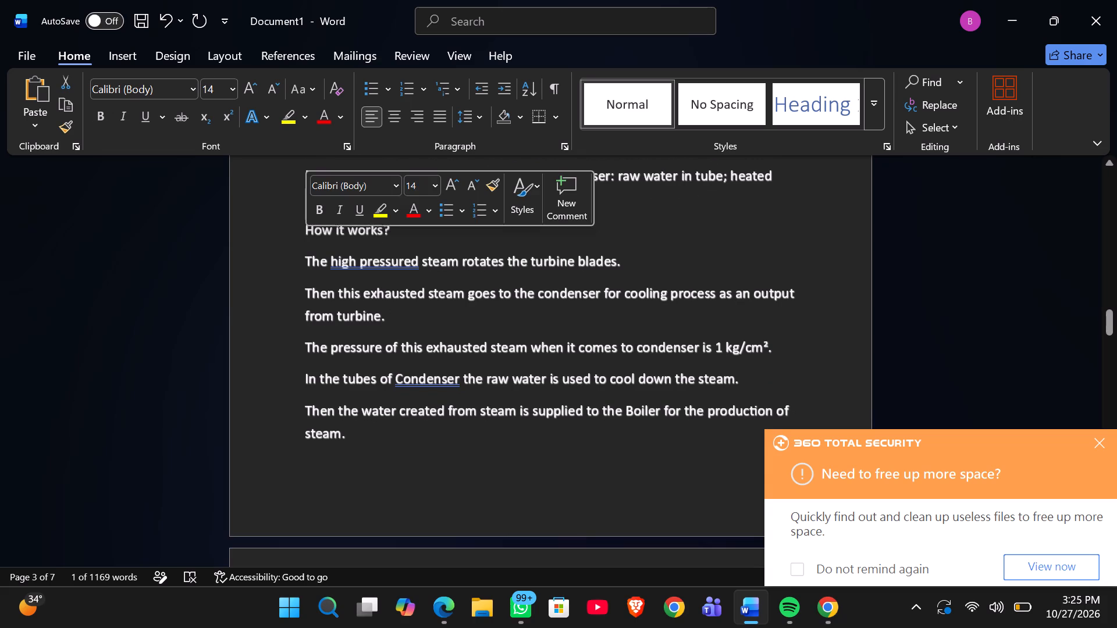
double_click(321, 234)
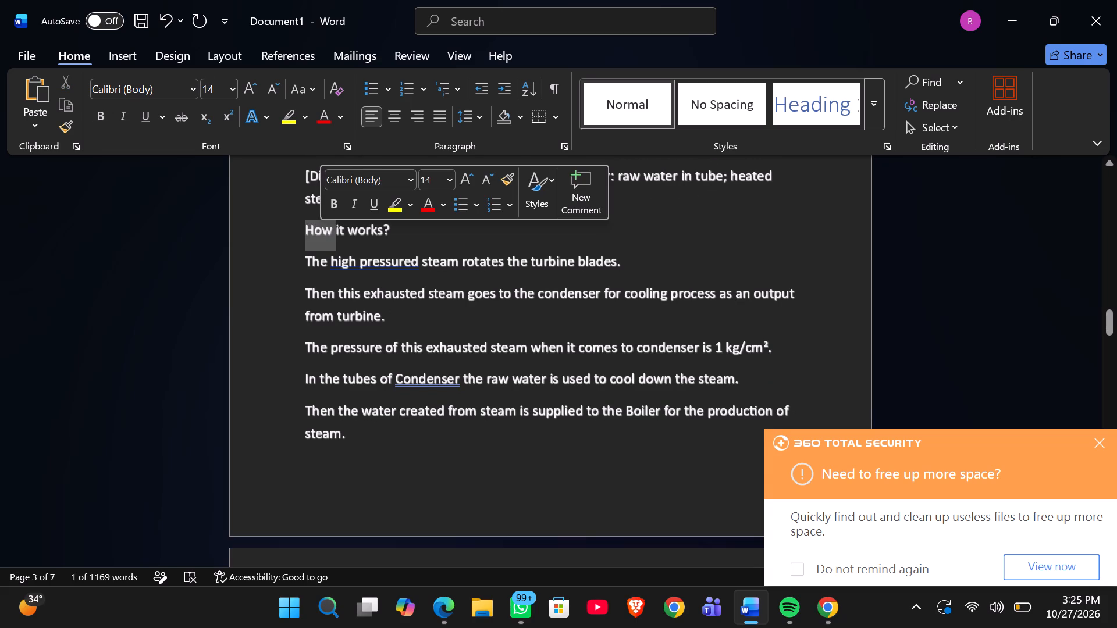
left_click(291, 223)
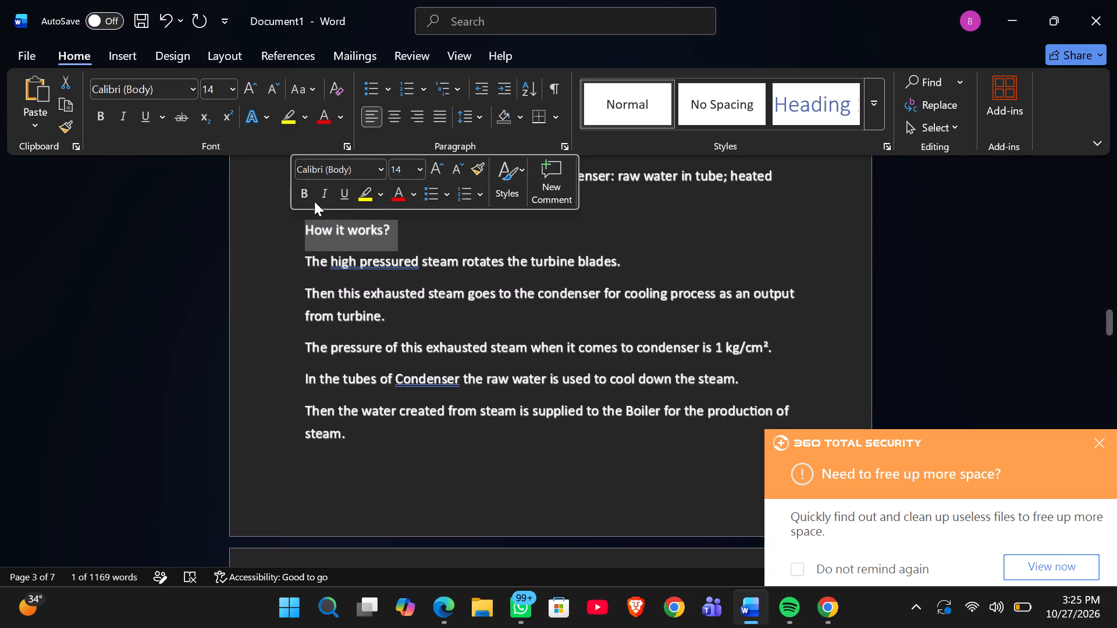
left_click(303, 195)
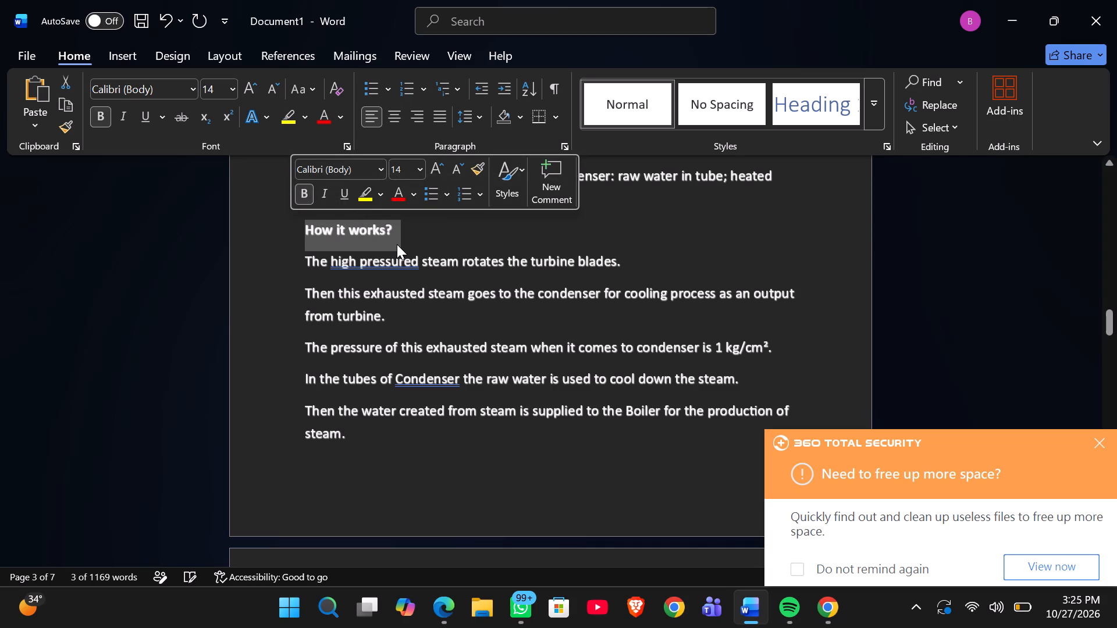
Make the "Low Tension Line Room and High Tension Line Room" heading and the "We visit both" sentence below it on page 4 bold.
scroll(397, 244, "down", 1)
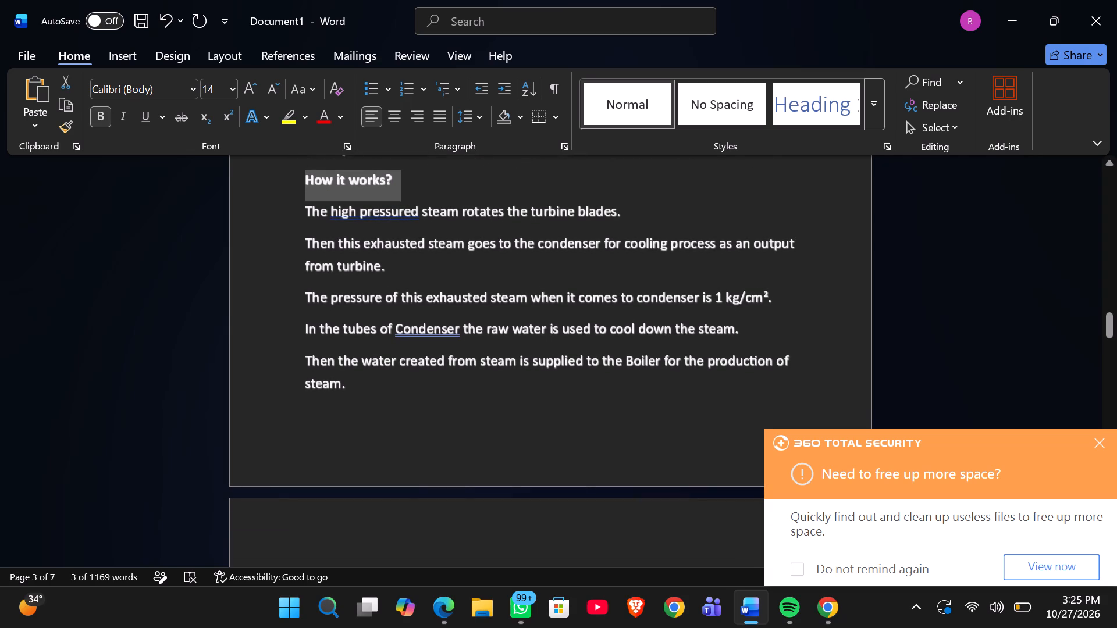
scroll(397, 244, "down", 1)
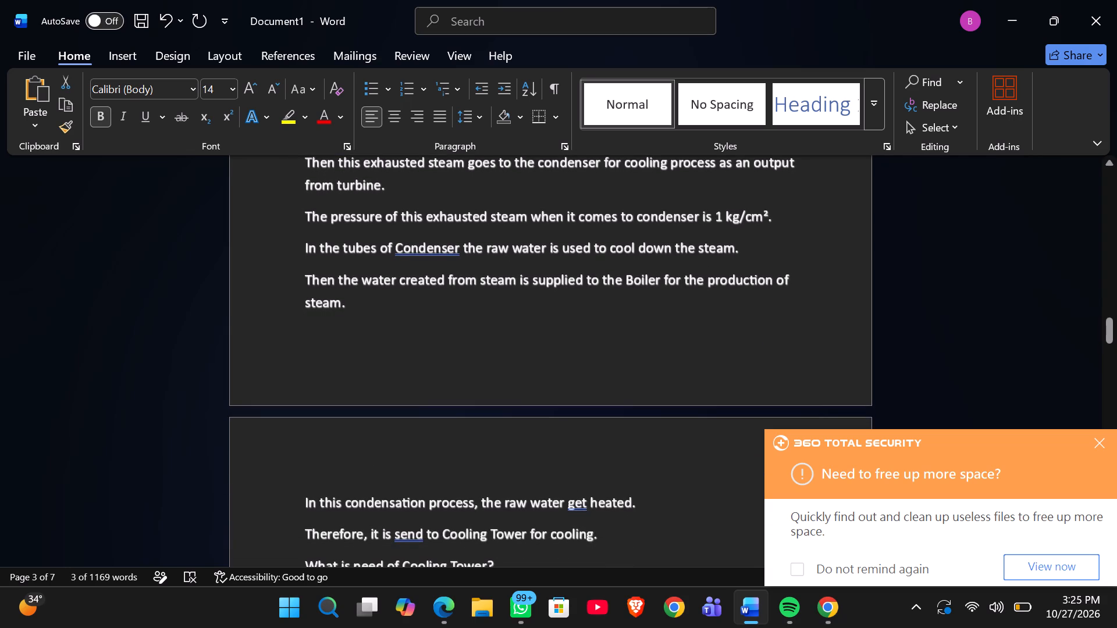
scroll(397, 244, "up", 2)
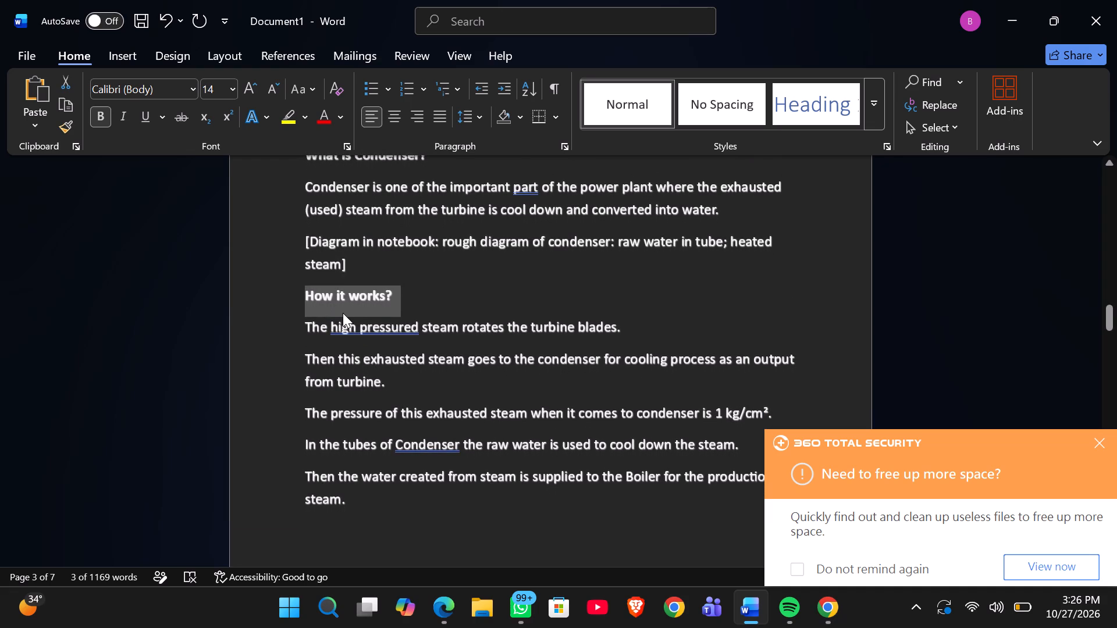
scroll(343, 313, "down", 3)
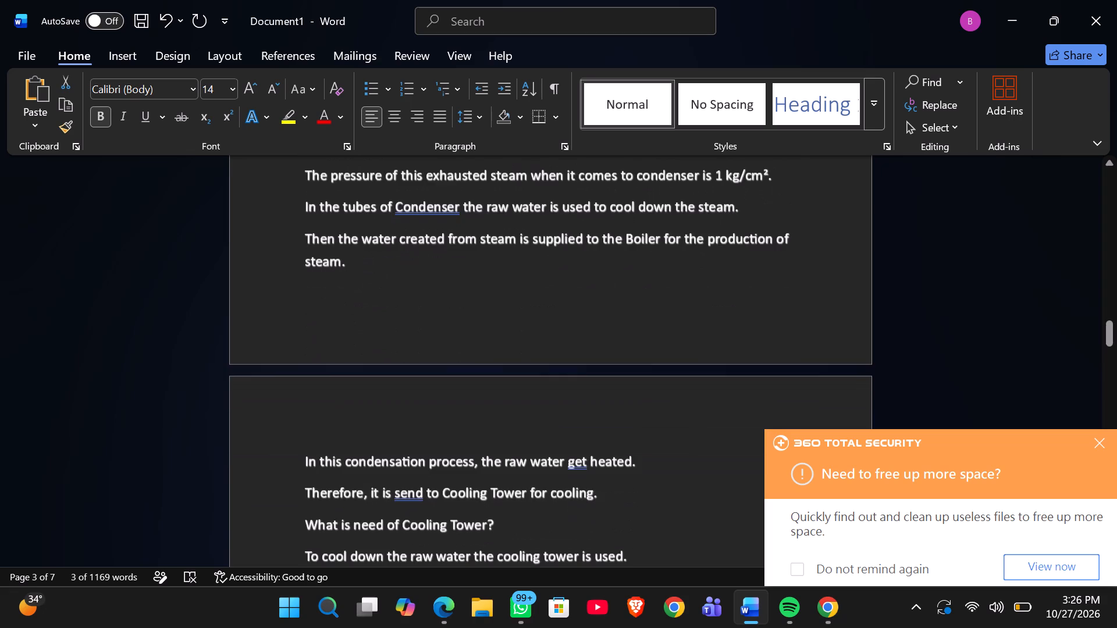
scroll(343, 313, "down", 4)
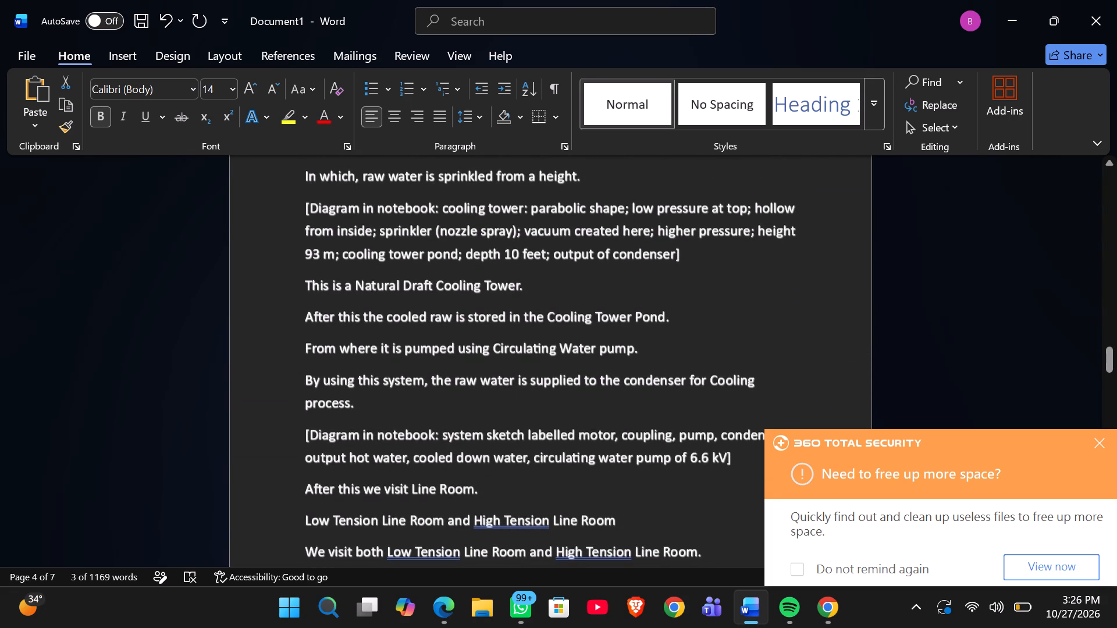
scroll(343, 313, "down", 2)
left_click_drag(343, 309, 341, 245)
scroll(343, 309, "down", 1)
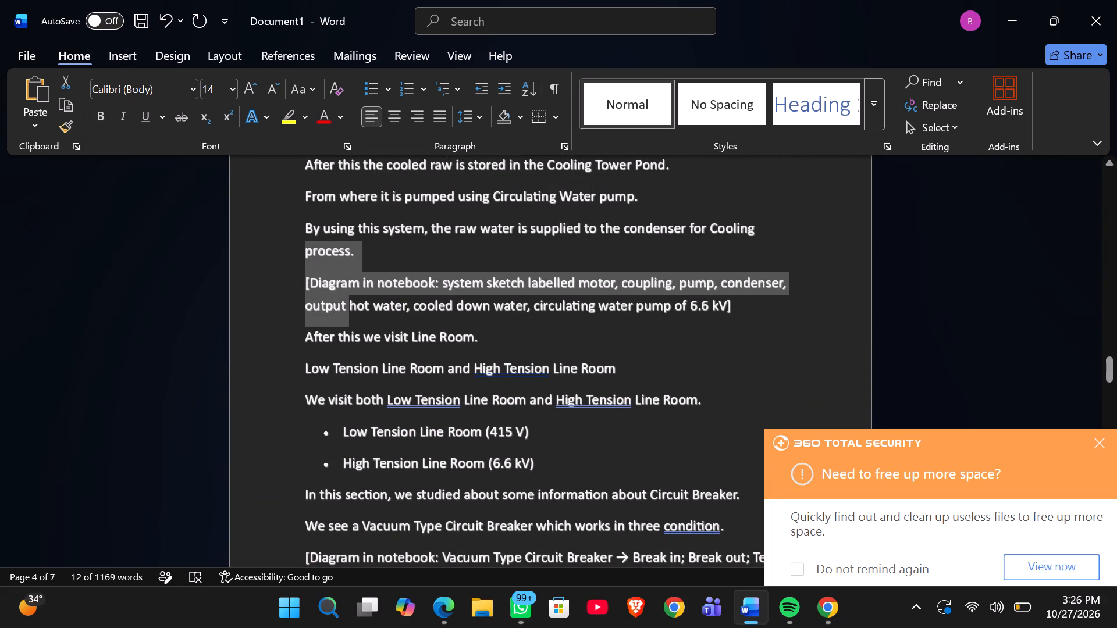
left_click(284, 282)
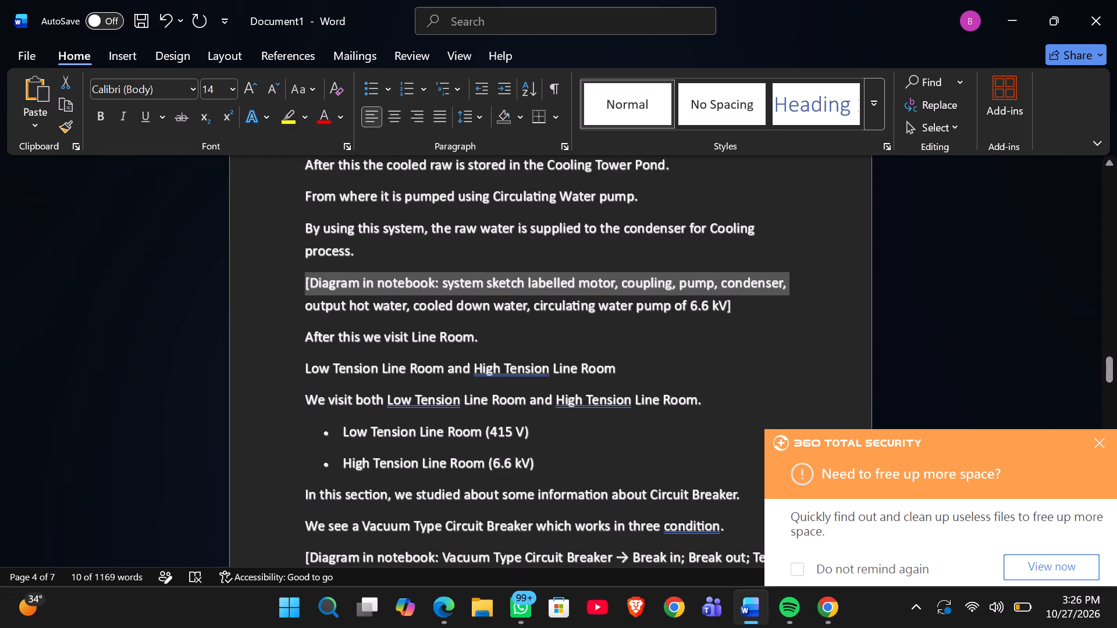
left_click_drag(297, 377, 606, 368)
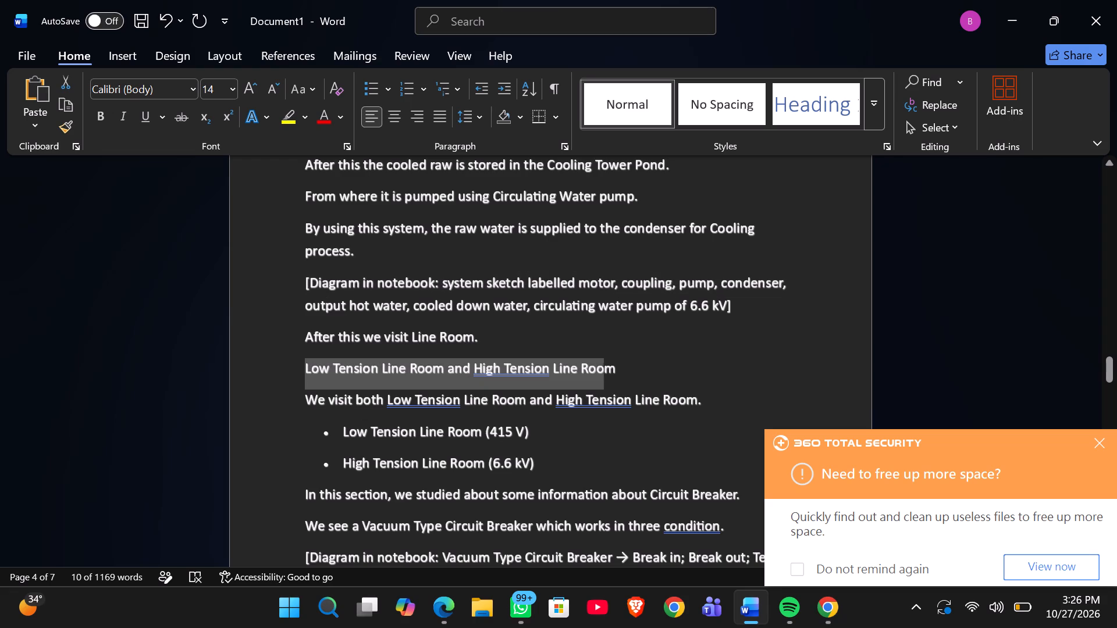
left_click_drag(606, 368, 695, 390)
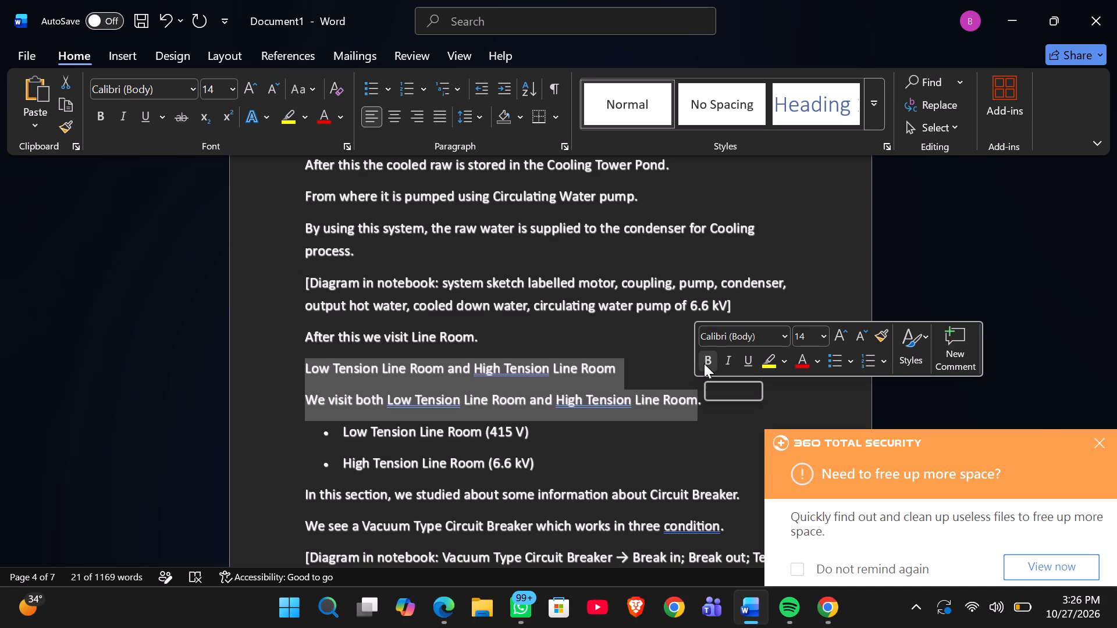
left_click(704, 363)
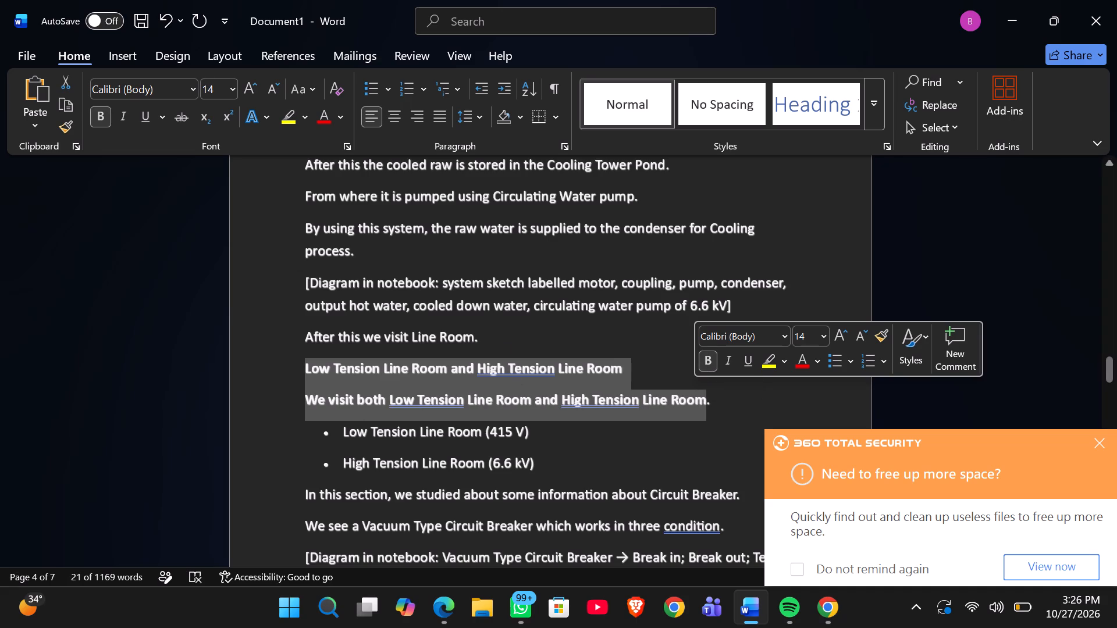
Italicize the transition sentence "After this we visit Line Room." on page 4.
scroll(579, 347, "down", 2)
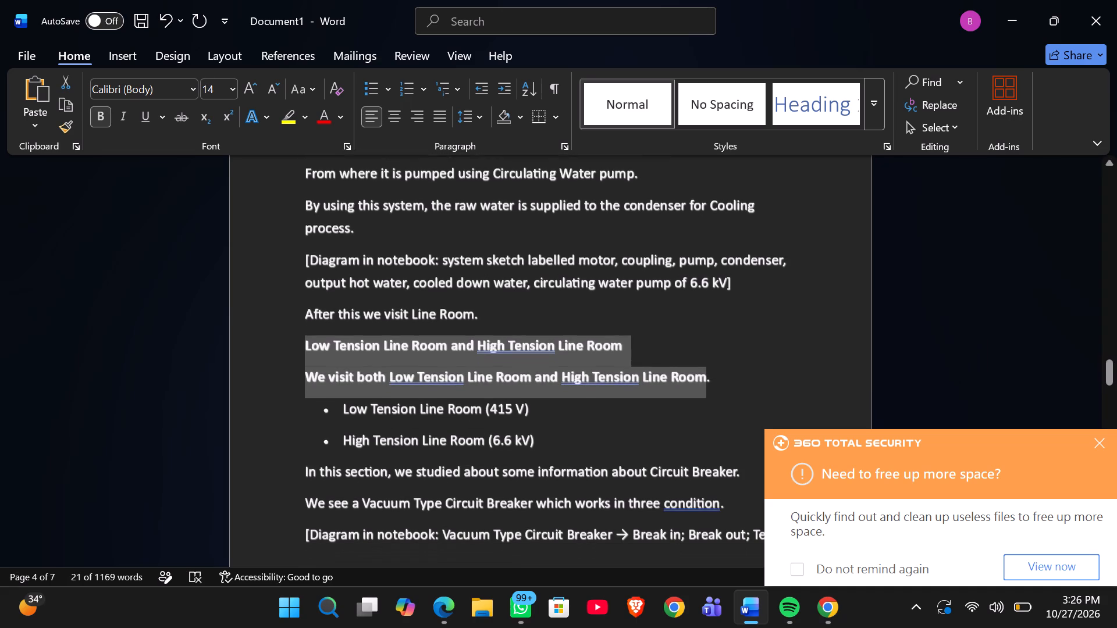
scroll(579, 347, "down", 3)
scroll(579, 347, "up", 1)
scroll(579, 347, "down", 1)
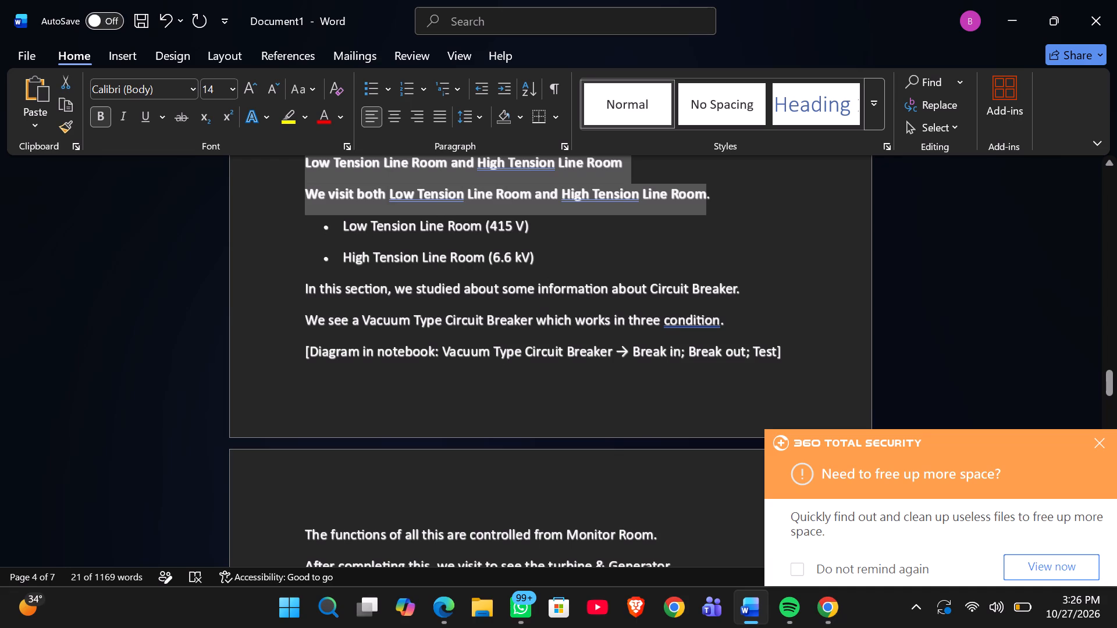
scroll(579, 347, "up", 2)
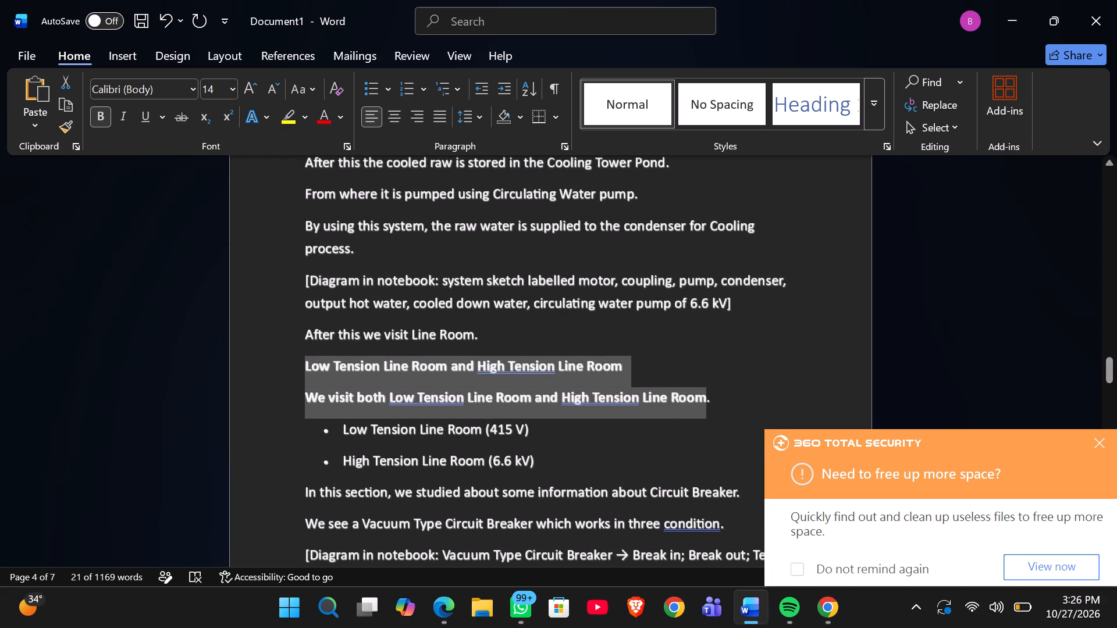
left_click_drag(307, 332, 314, 332)
left_click_drag(314, 332, 478, 340)
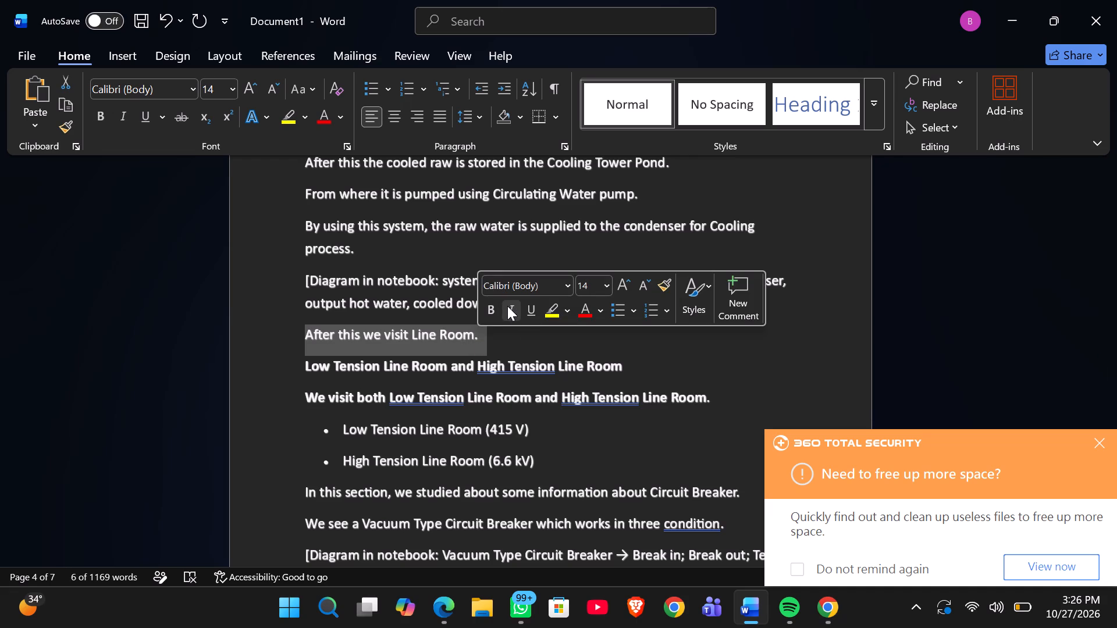
left_click(508, 306)
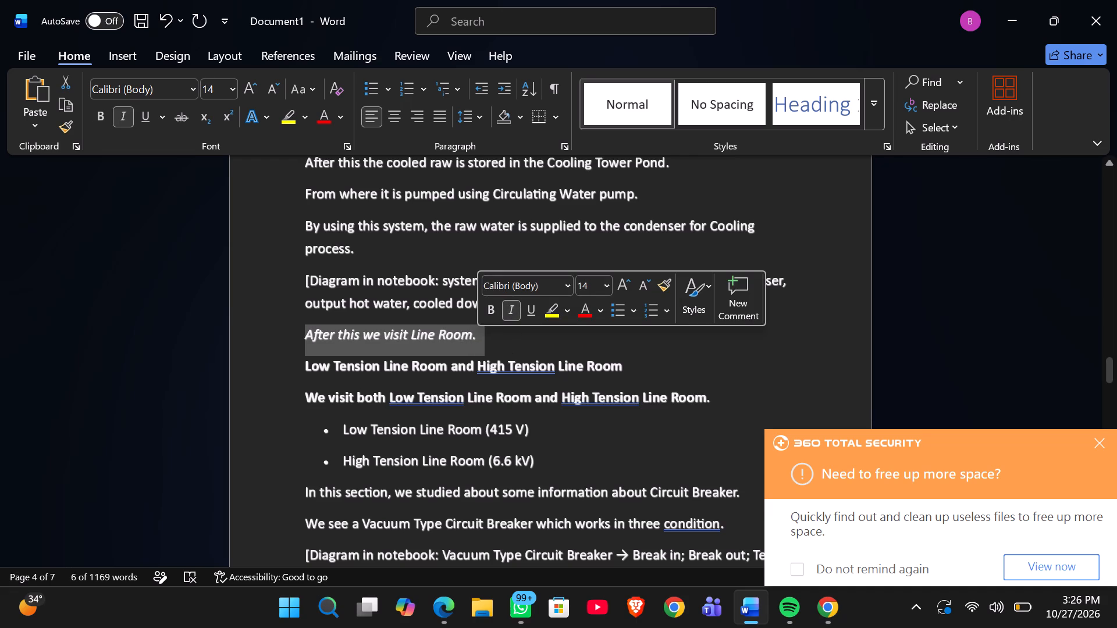
Review the formatting of headings and text from the condenser section on page 3 through the generator section on page 5.
scroll(563, 388, "down", 3)
left_click(566, 370)
scroll(566, 370, "down", 1)
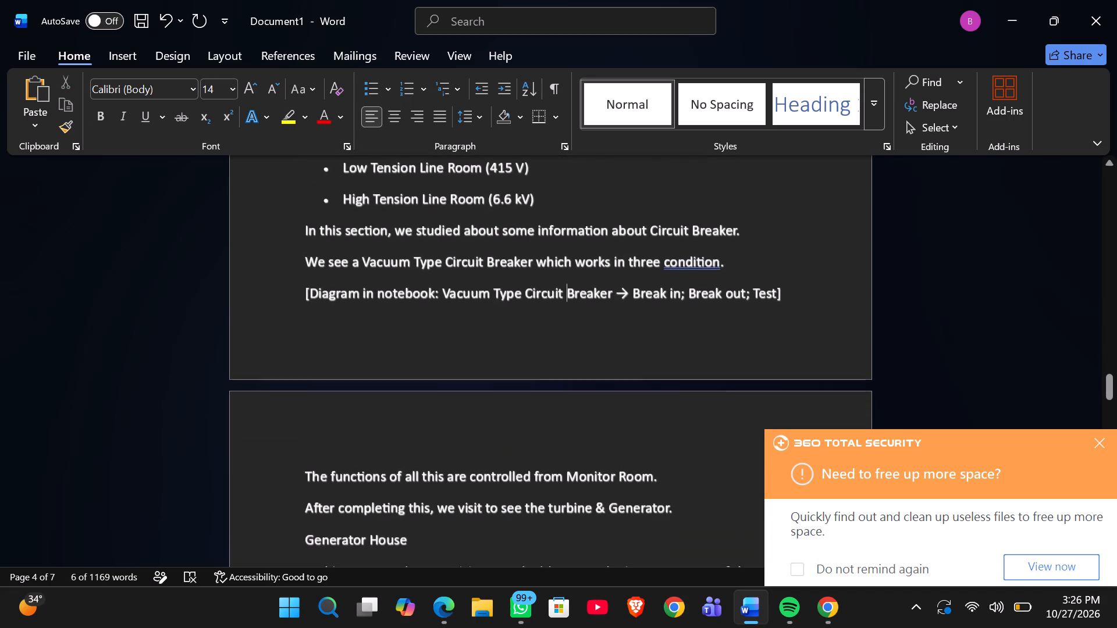
scroll(566, 370, "down", 1)
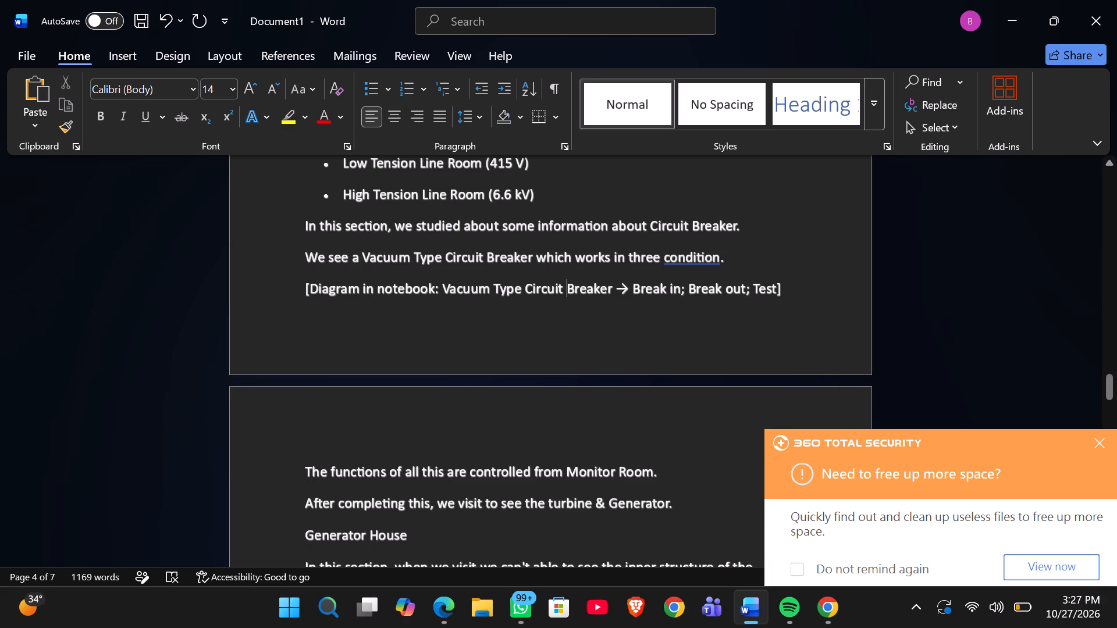
scroll(500, 527, "down", 1)
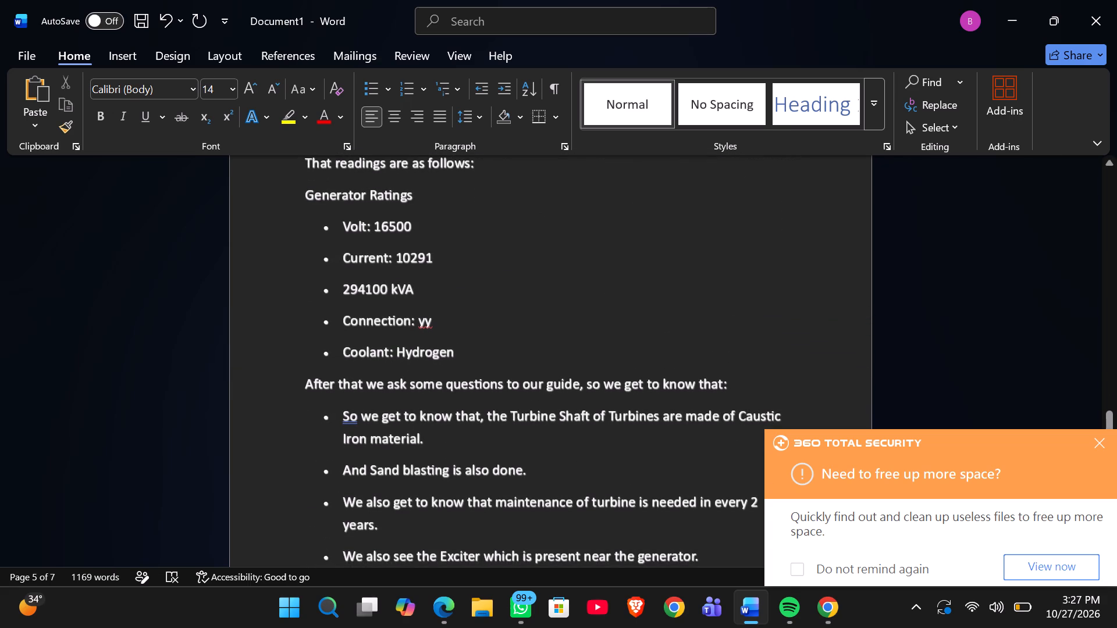
scroll(500, 527, "up", 2)
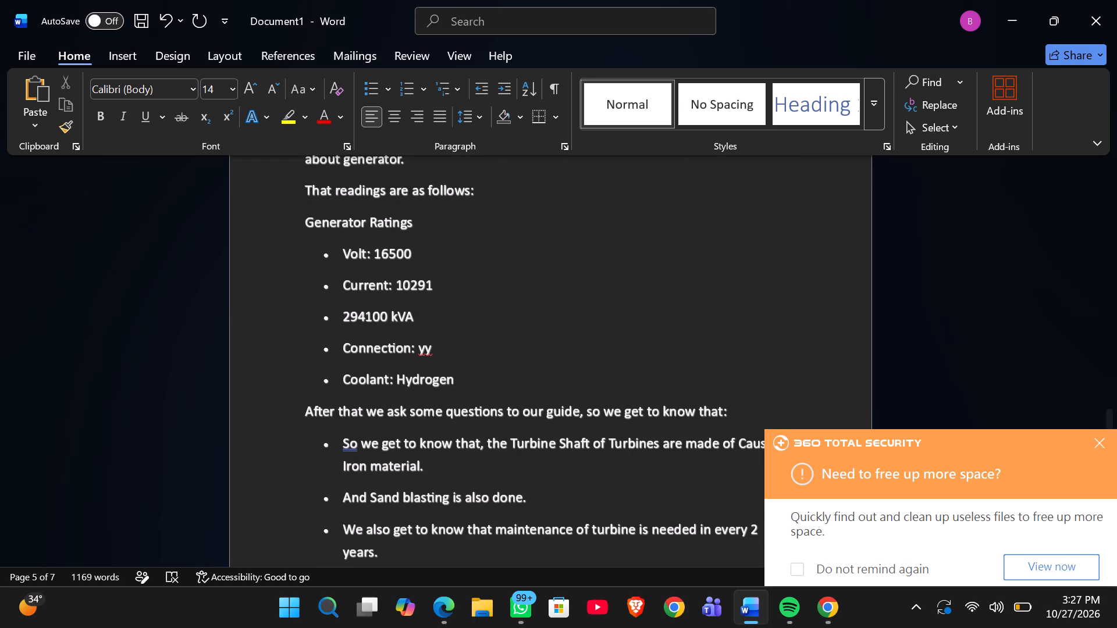
scroll(500, 527, "up", 3)
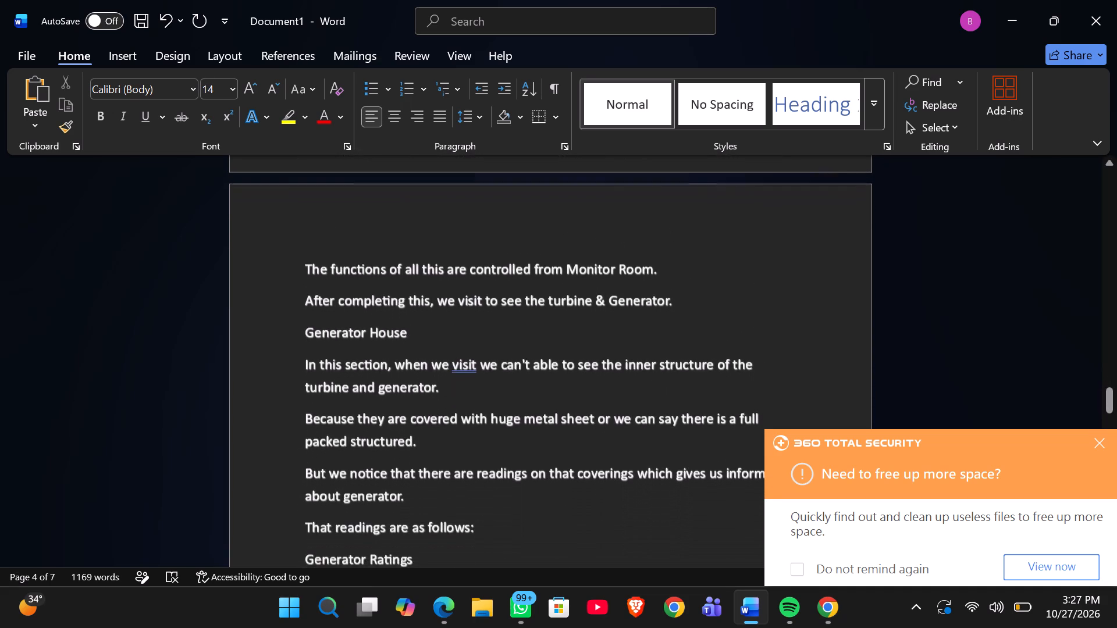
scroll(500, 527, "down", 1)
scroll(500, 527, "up", 5)
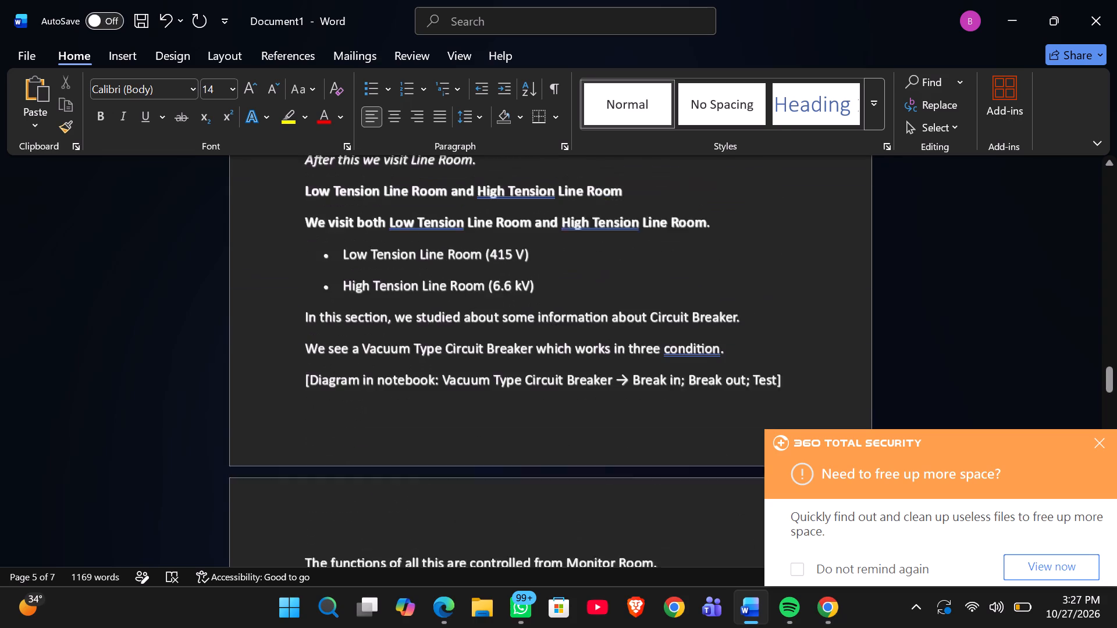
scroll(500, 527, "up", 4)
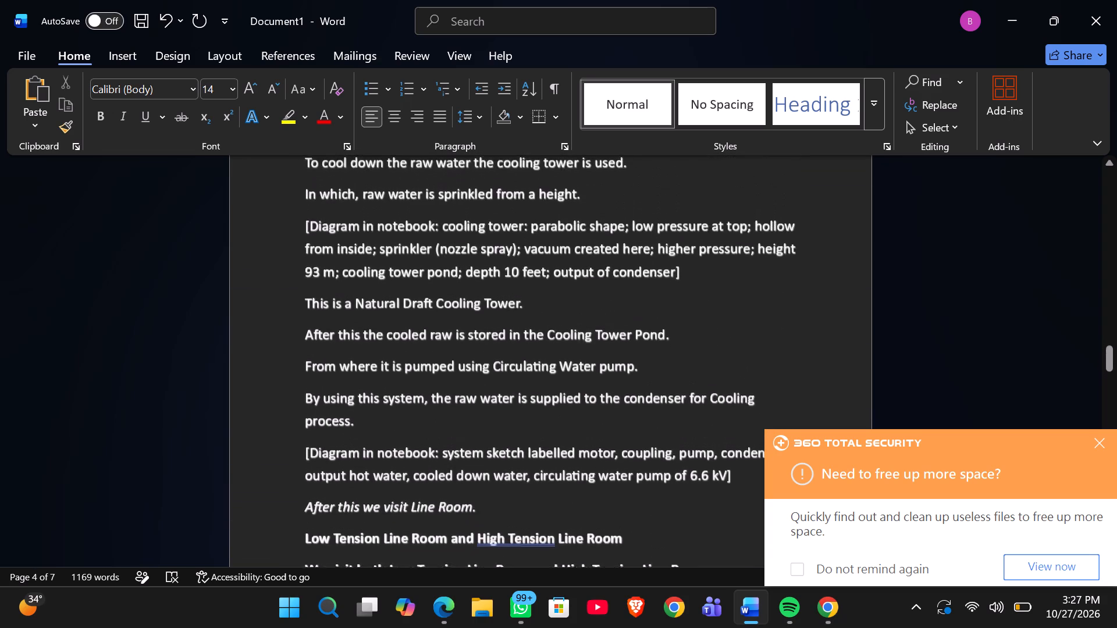
scroll(500, 527, "up", 2)
scroll(500, 527, "down", 5)
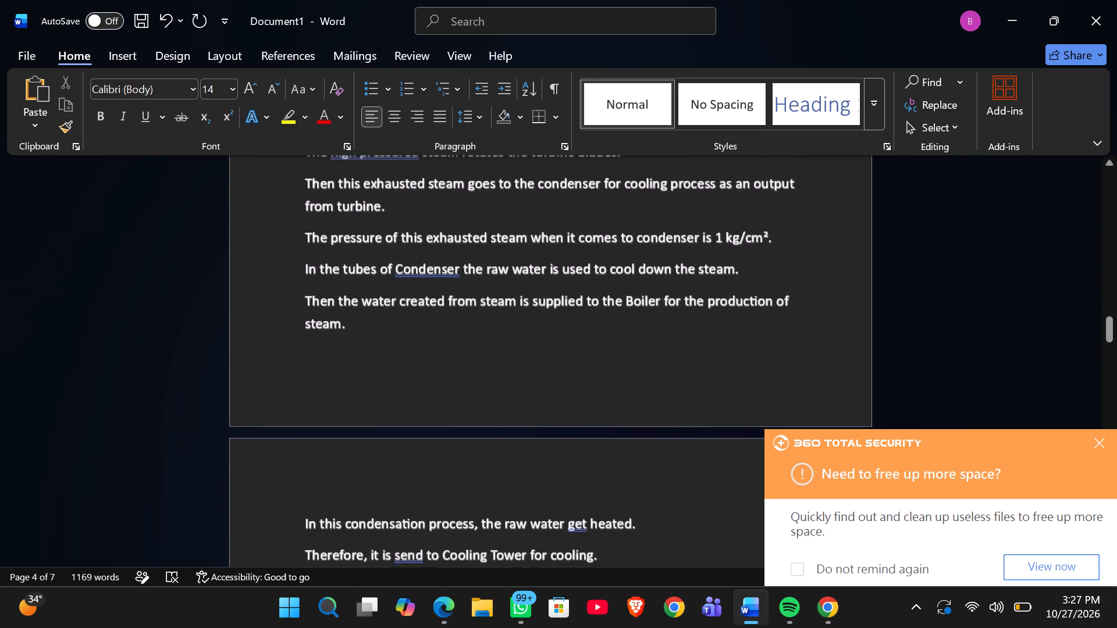
scroll(500, 527, "down", 2)
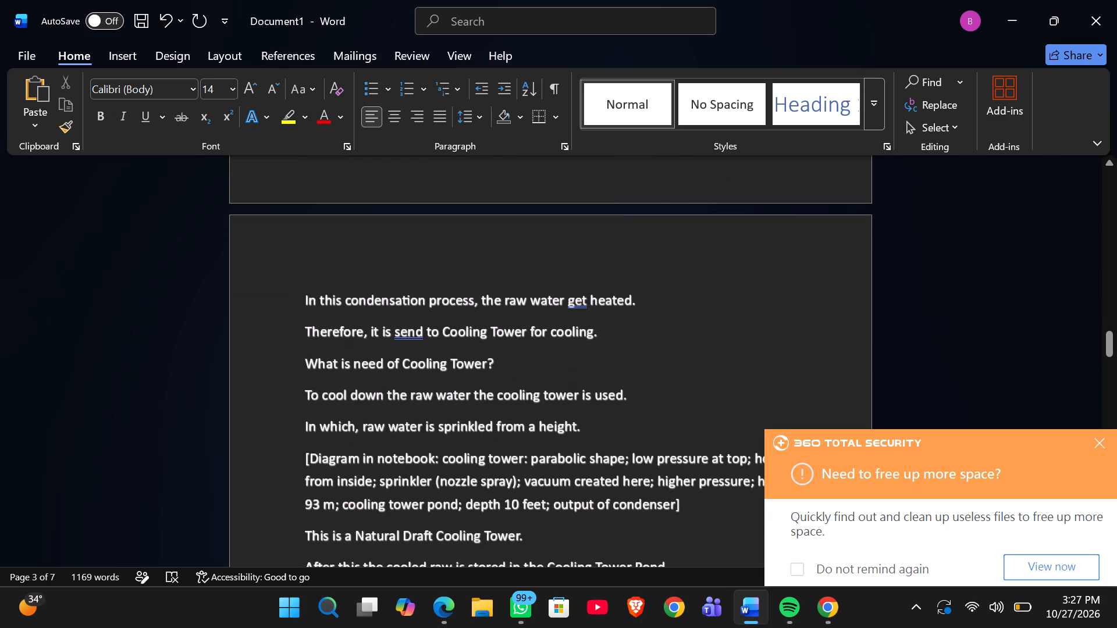
scroll(500, 527, "up", 4)
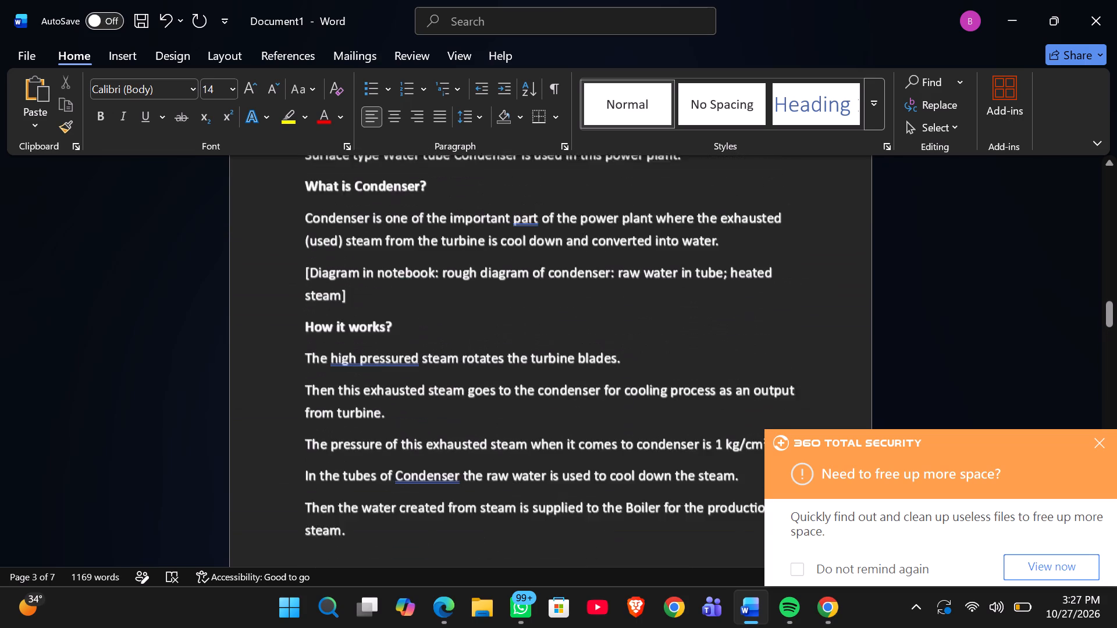
scroll(500, 527, "up", 1)
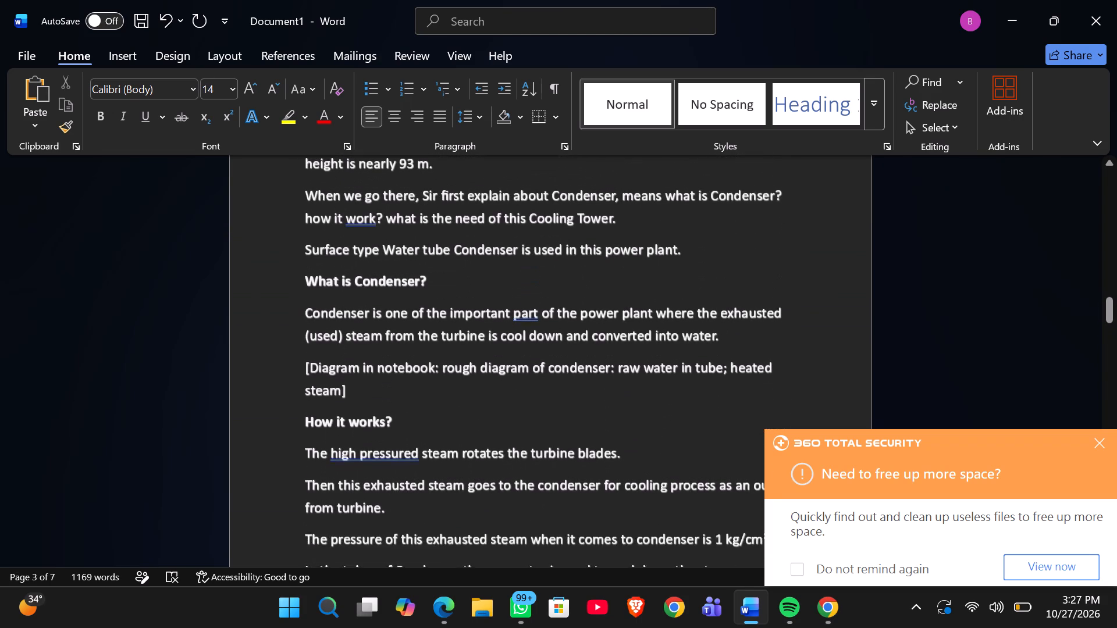
scroll(500, 527, "down", 1)
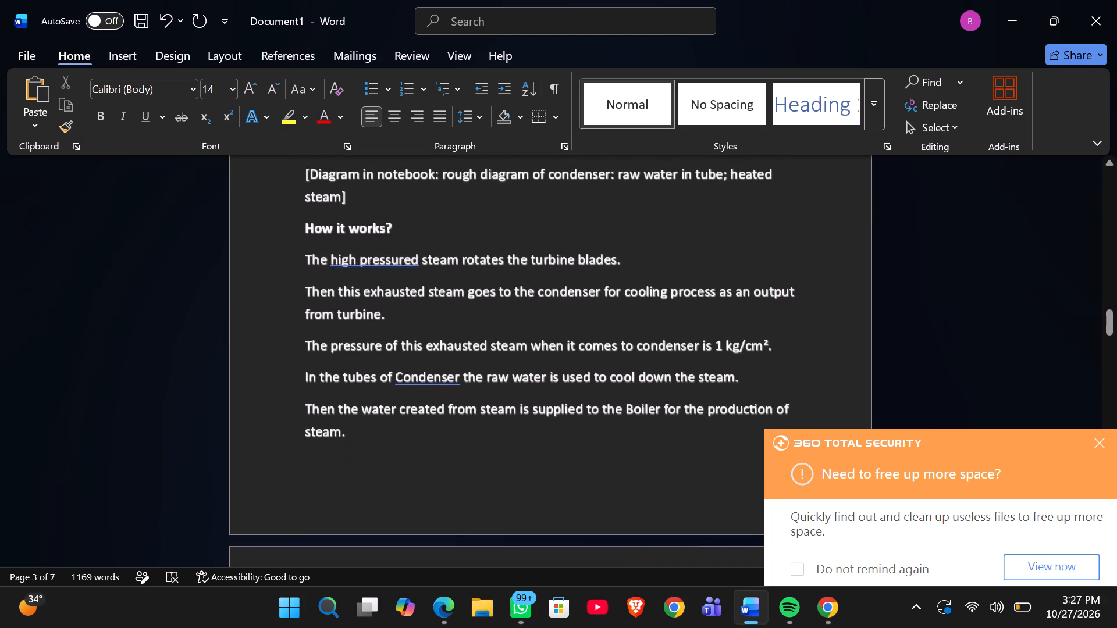
Review the condenser and cooling tower text on pages 3 and 4 for headings that still need formatting.
scroll(500, 527, "down", 6)
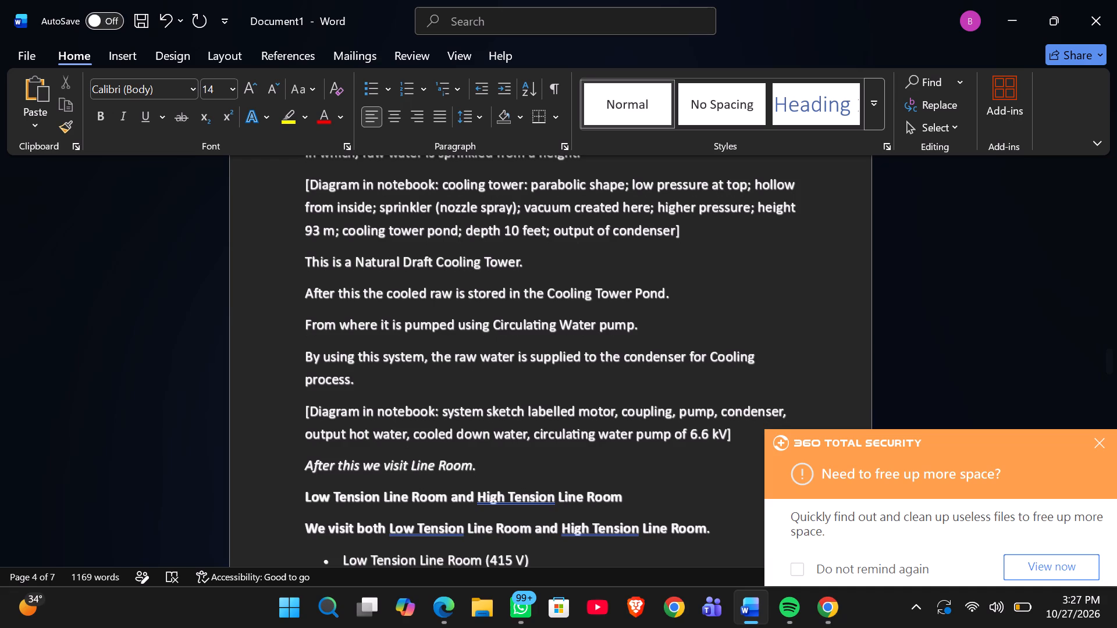
scroll(500, 527, "up", 5)
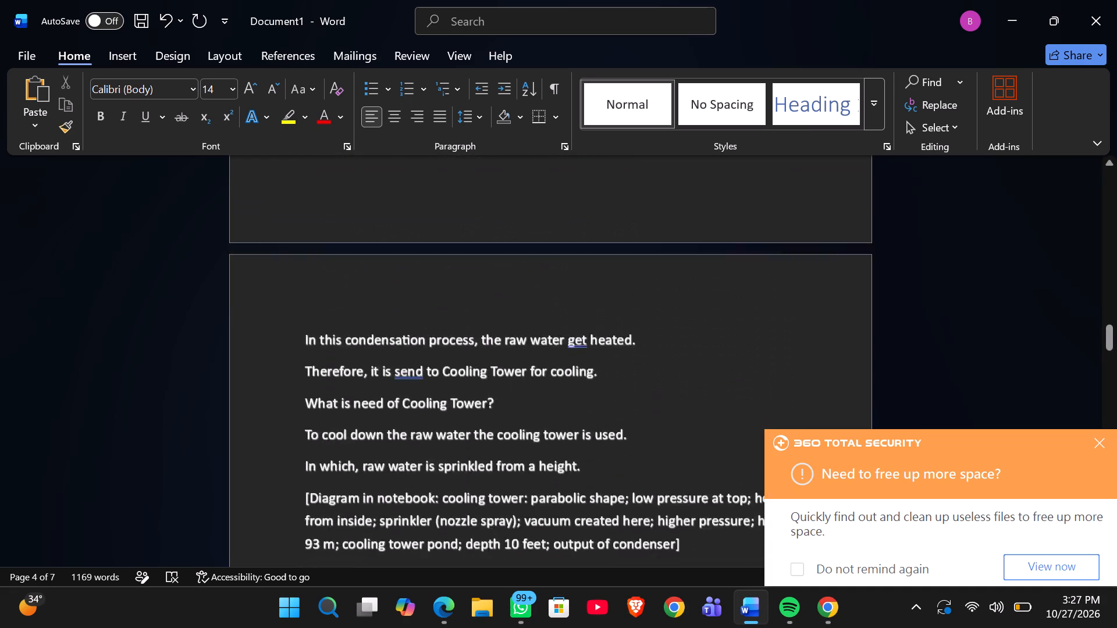
scroll(500, 527, "up", 4)
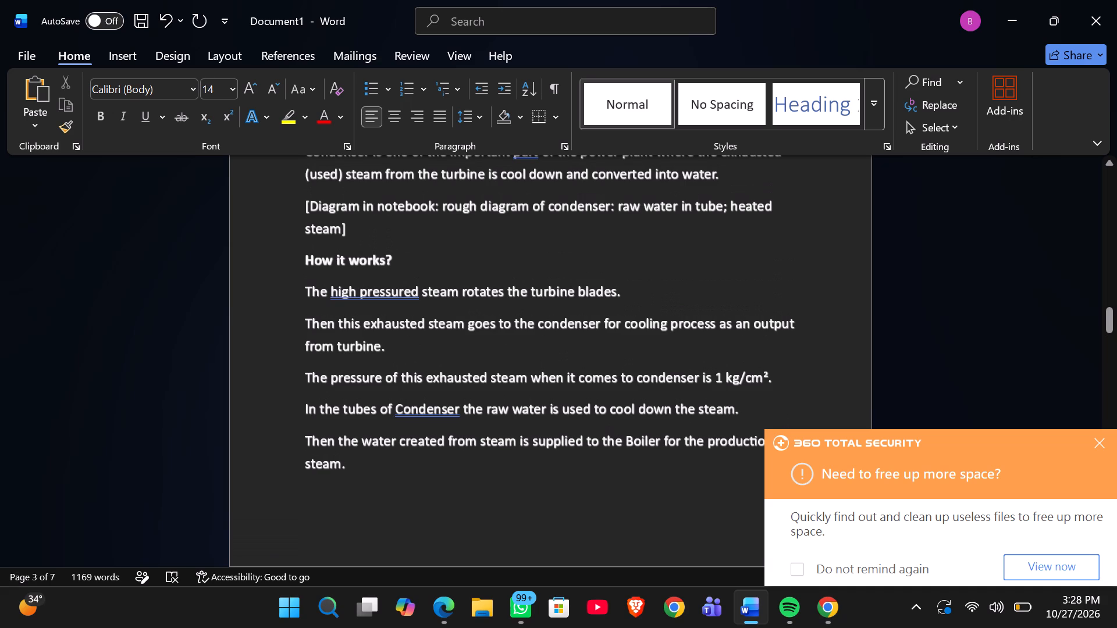
scroll(500, 527, "down", 2, "ctrl")
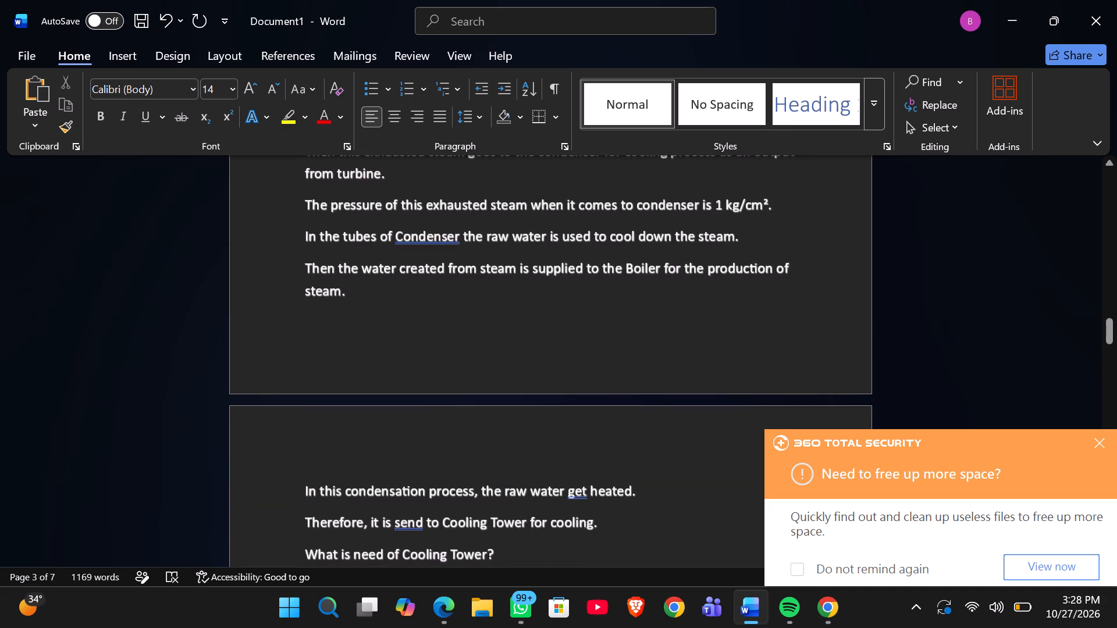
scroll(500, 527, "up", 1)
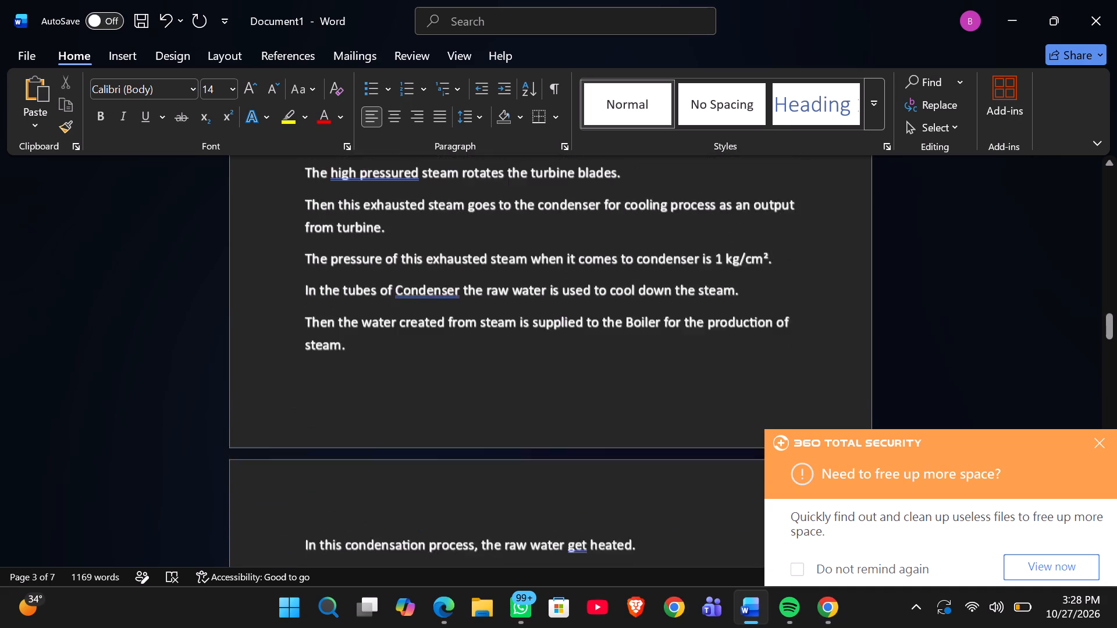
scroll(500, 527, "up", 1)
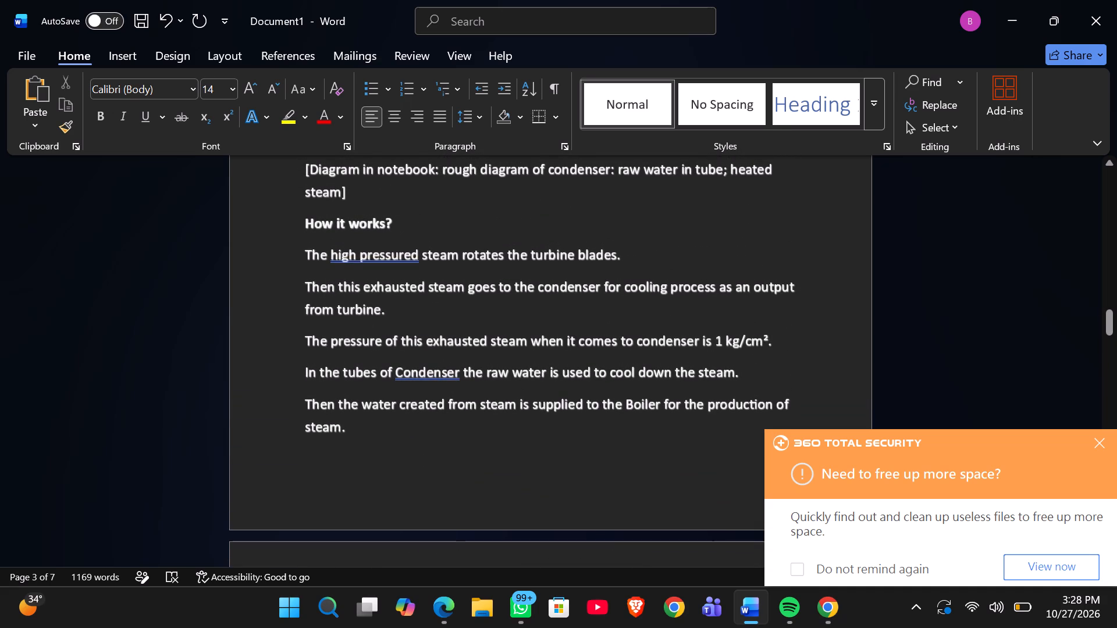
Make the subheading "What is need of Cooling Tower?" on page 4 bold.
scroll(500, 527, "down", 2)
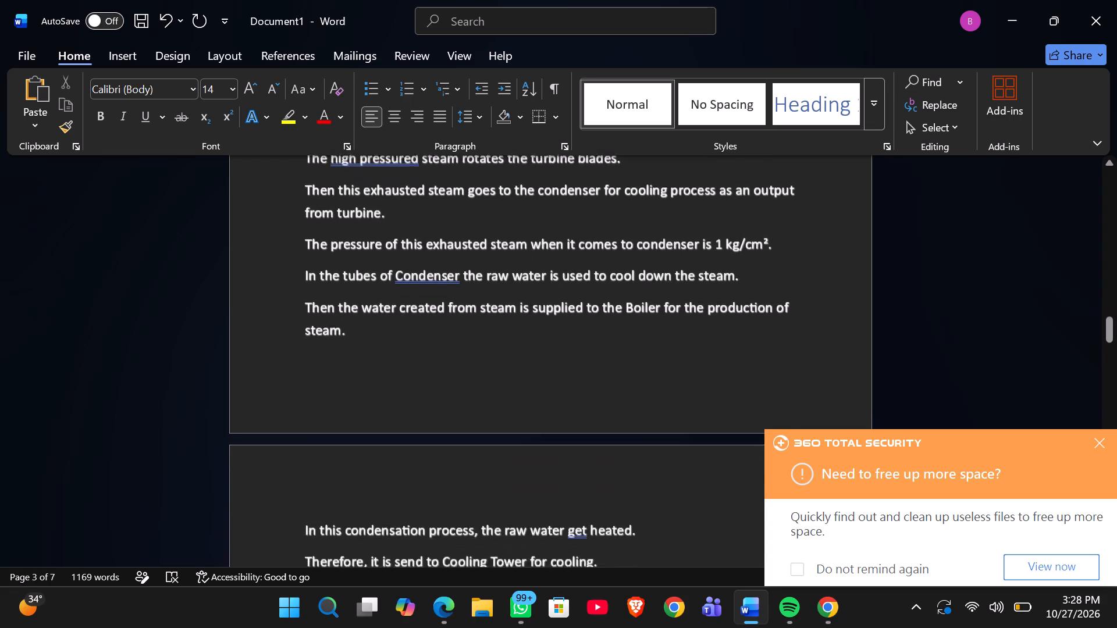
scroll(500, 527, "down", 2)
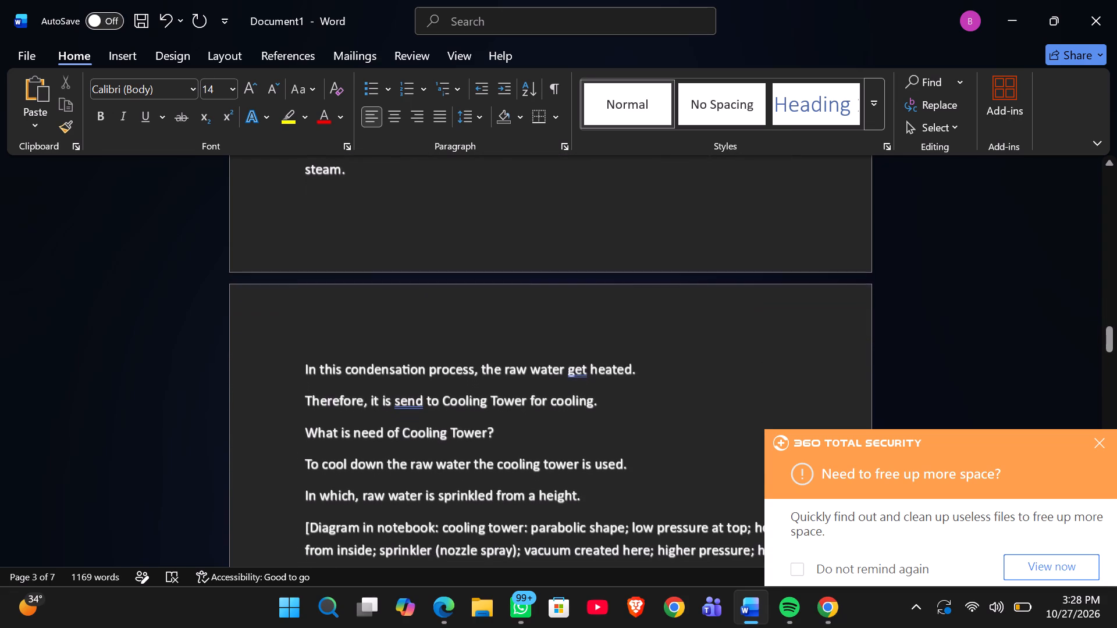
scroll(500, 527, "down", 2)
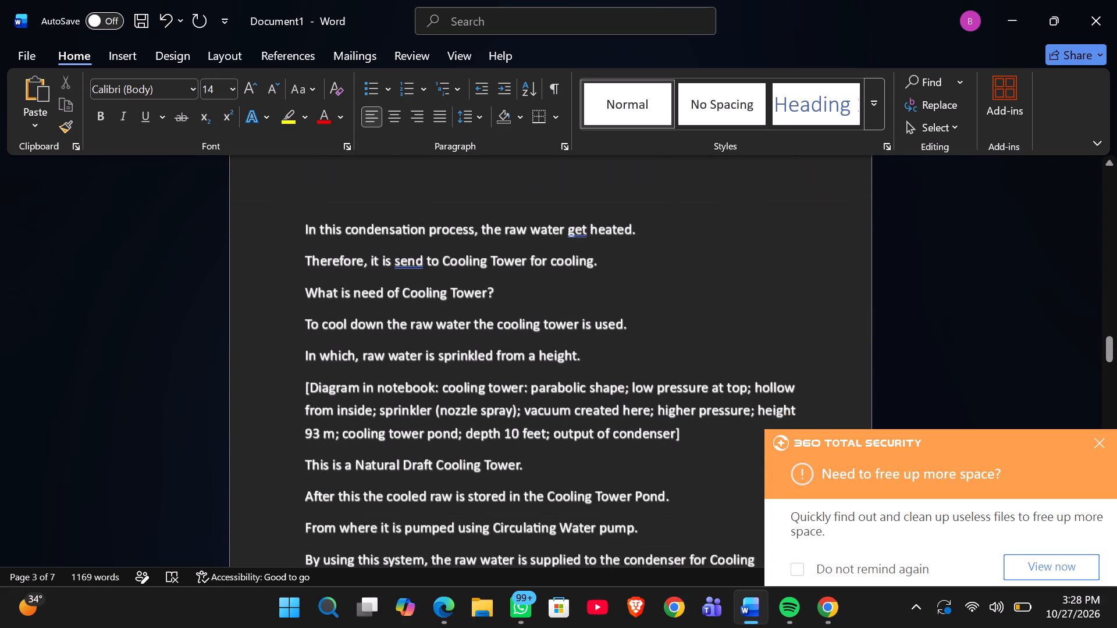
scroll(500, 527, "down", 1)
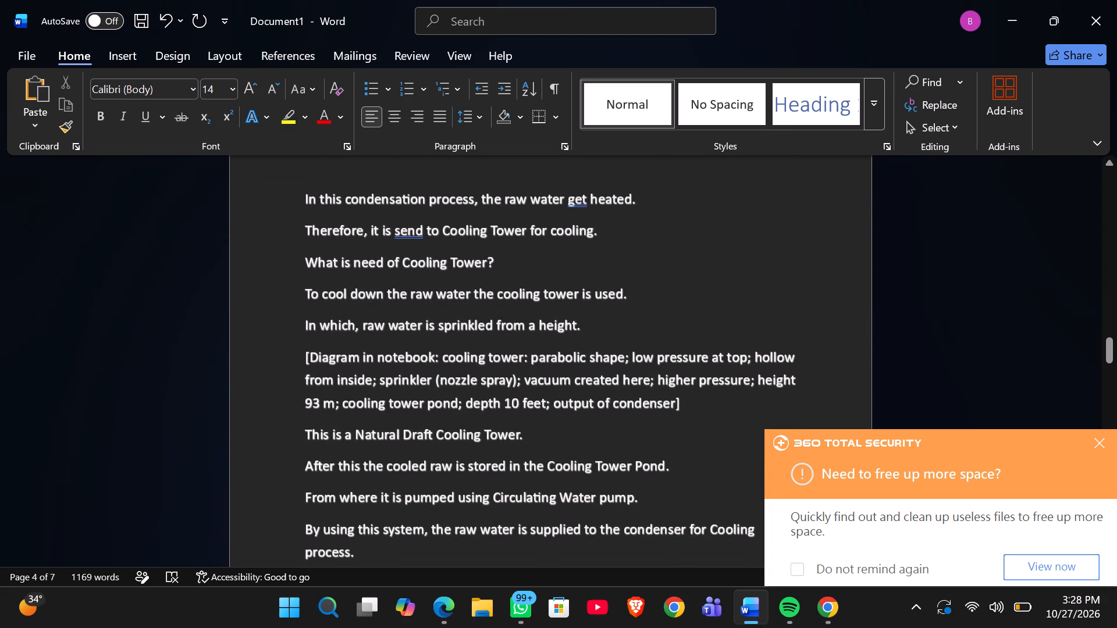
left_click(303, 260)
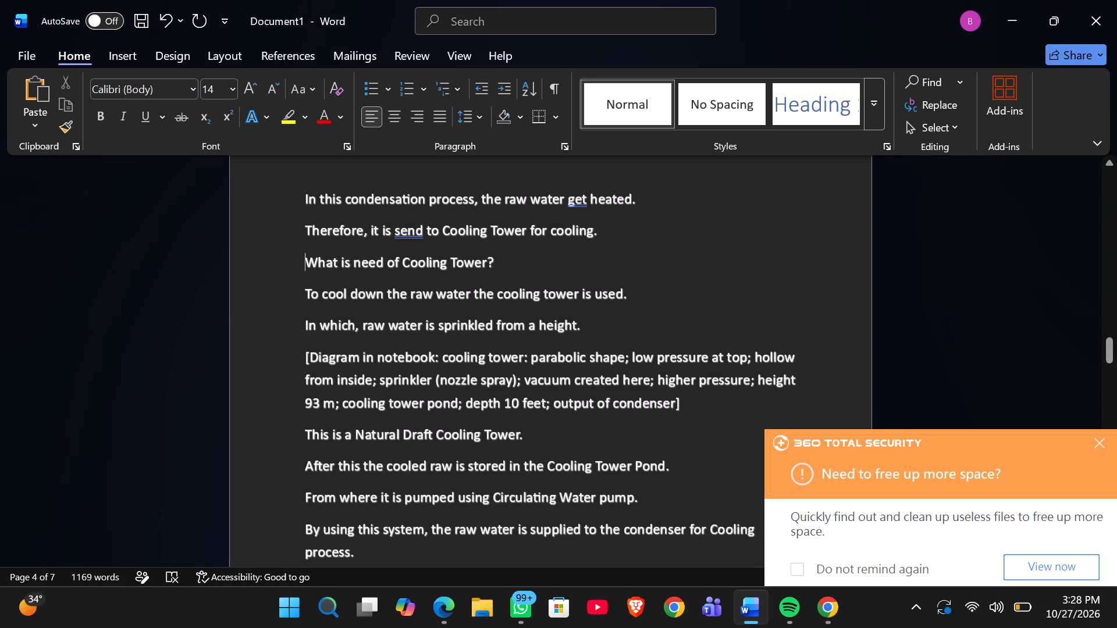
left_click(328, 261)
left_click_drag(309, 260, 533, 256)
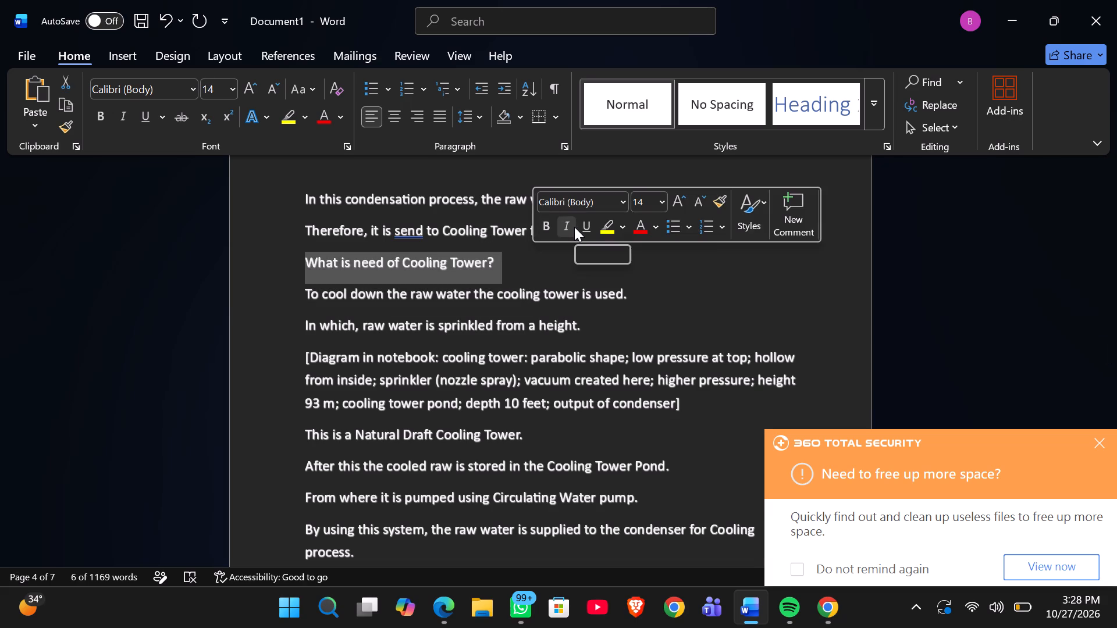
left_click(543, 226)
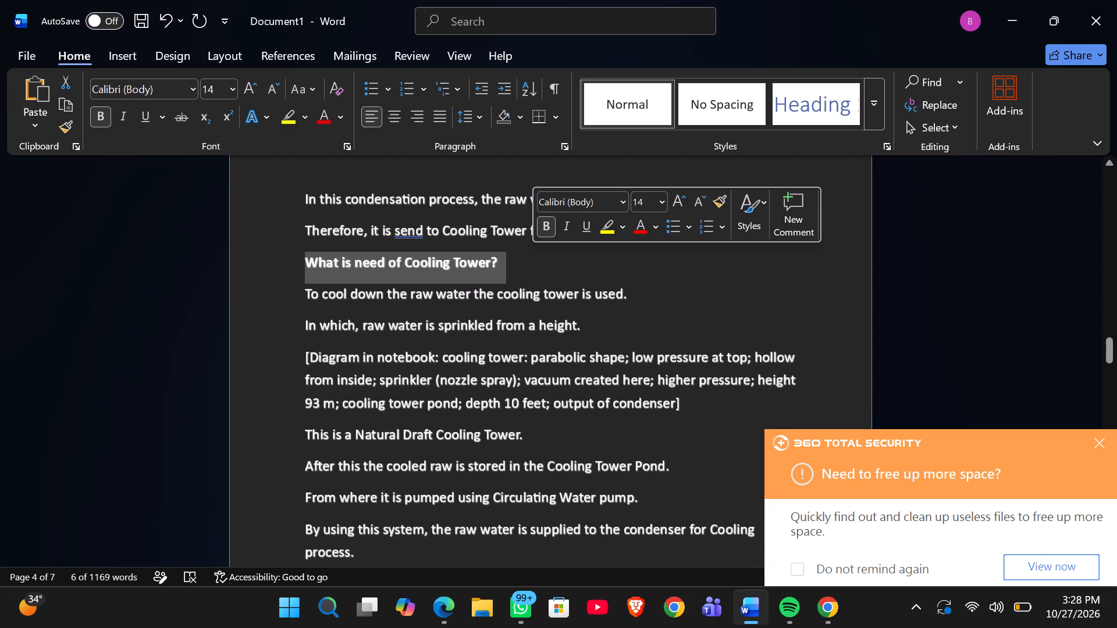
Read through the cooling tower and line room sections on page 4 down to page 5, checking the formatting.
scroll(618, 386, "down", 1)
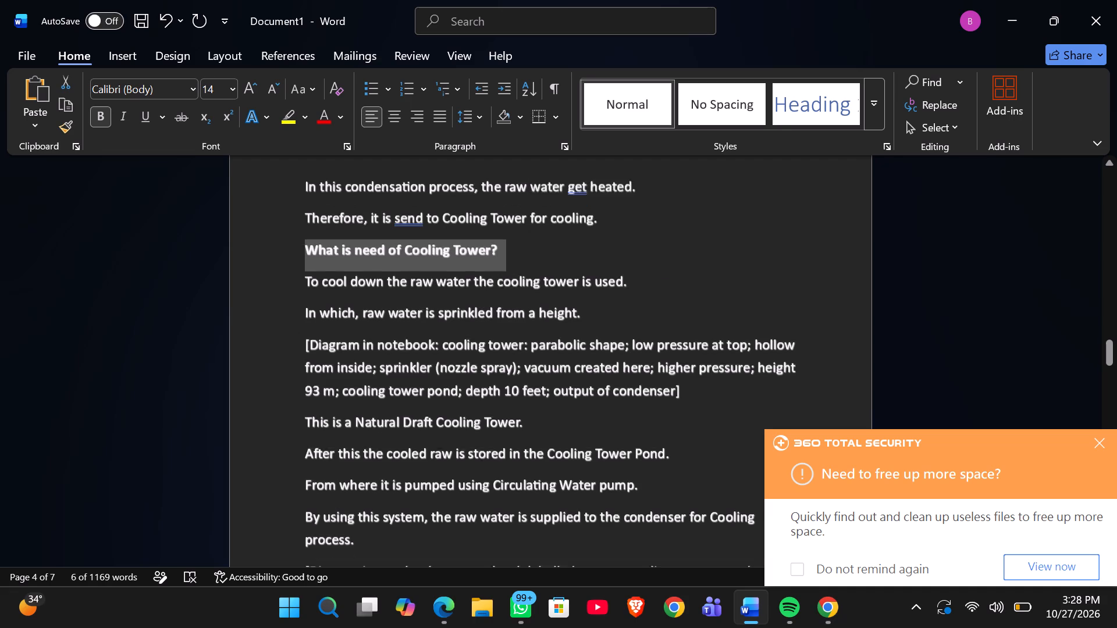
scroll(618, 386, "down", 4)
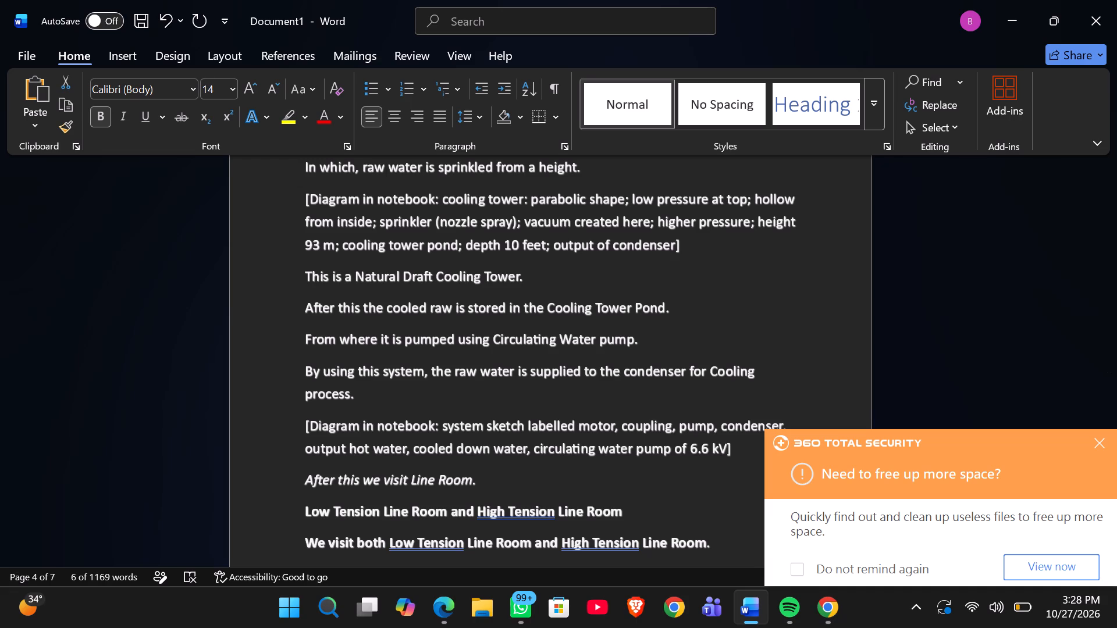
scroll(618, 386, "down", 1)
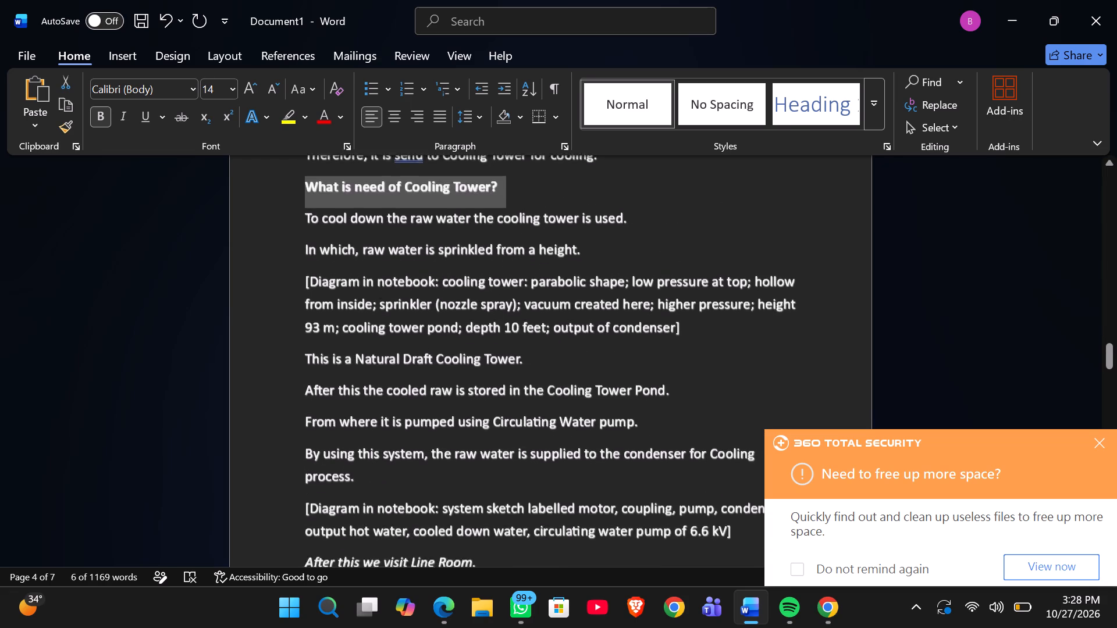
scroll(618, 386, "down", 1)
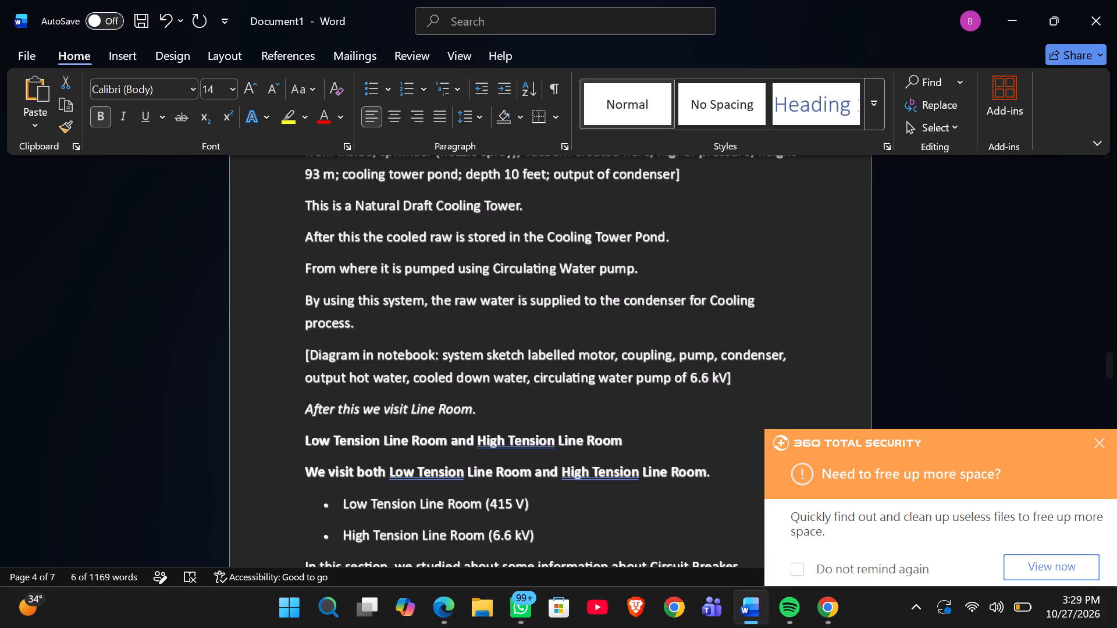
scroll(558, 423, "down", 3)
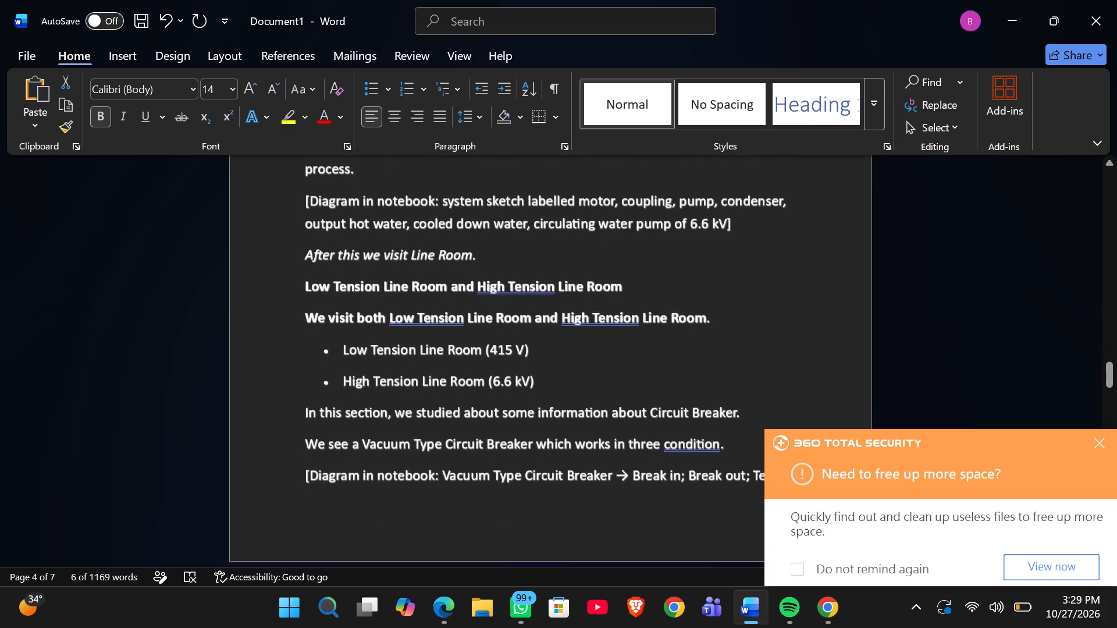
scroll(558, 423, "down", 1)
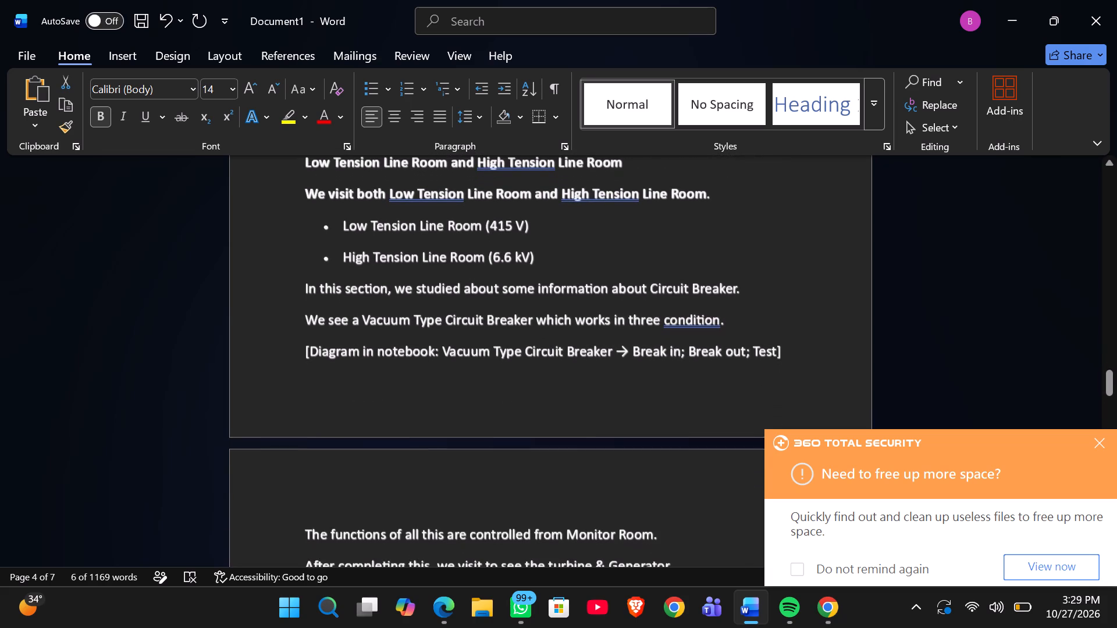
scroll(558, 423, "down", 1)
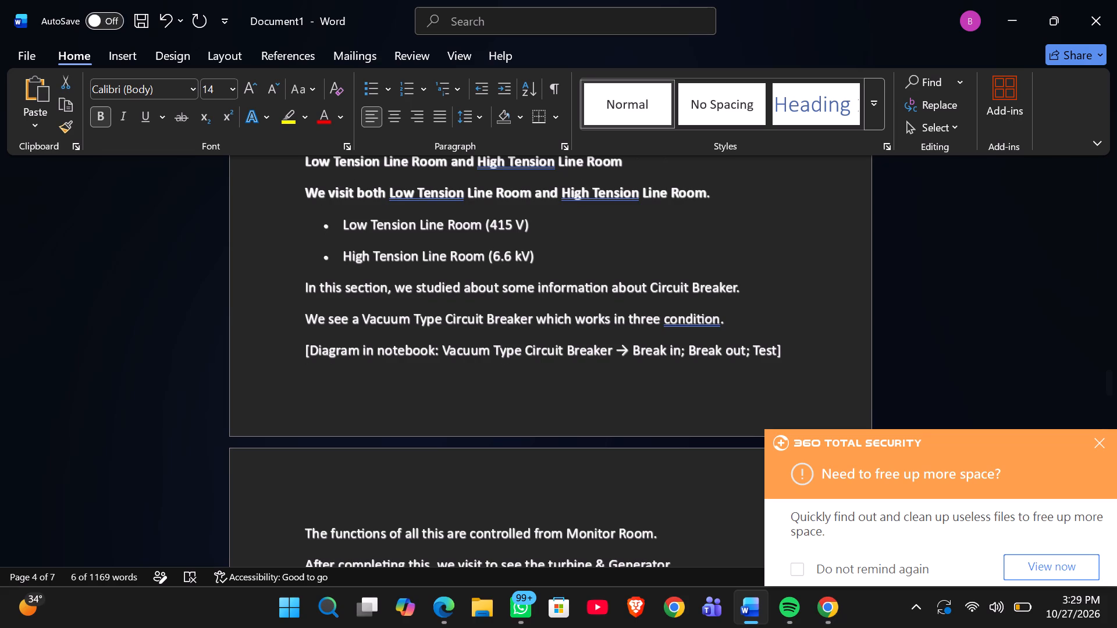
scroll(558, 423, "down", 2)
Make the "Generator House" heading on page 5 bold.
scroll(558, 423, "up", 3)
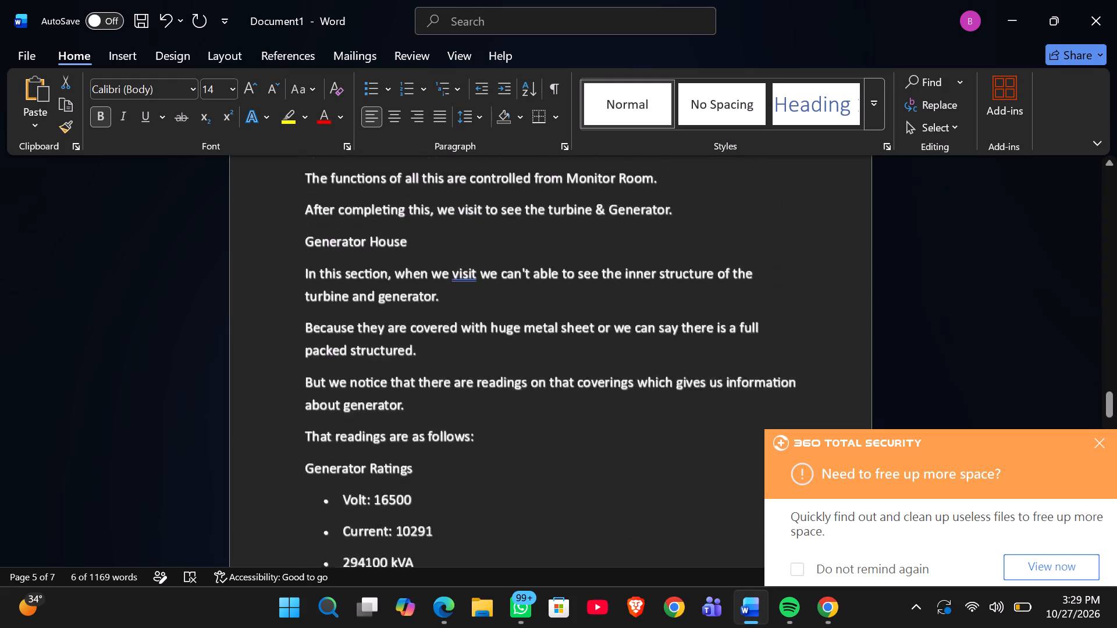
scroll(558, 423, "up", 3)
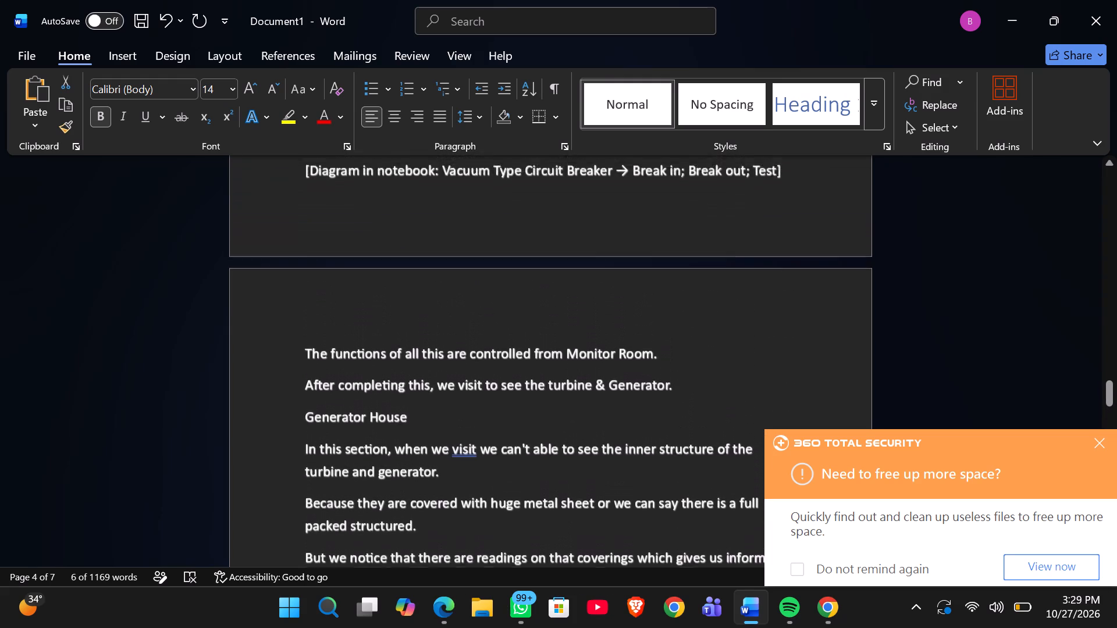
scroll(558, 423, "up", 1)
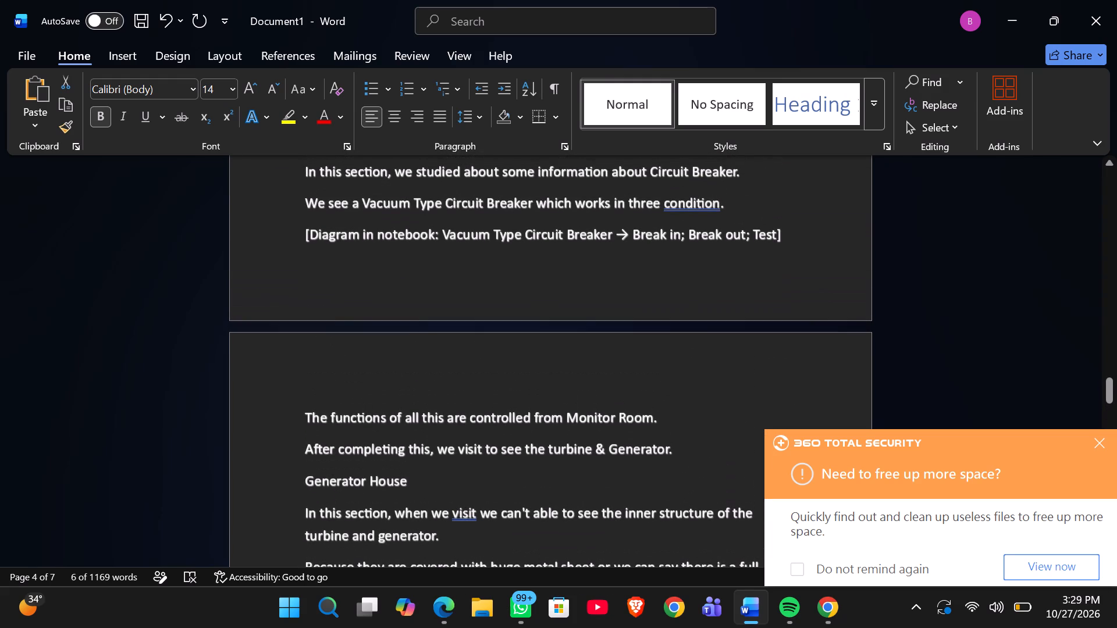
left_click_drag(308, 479, 414, 474)
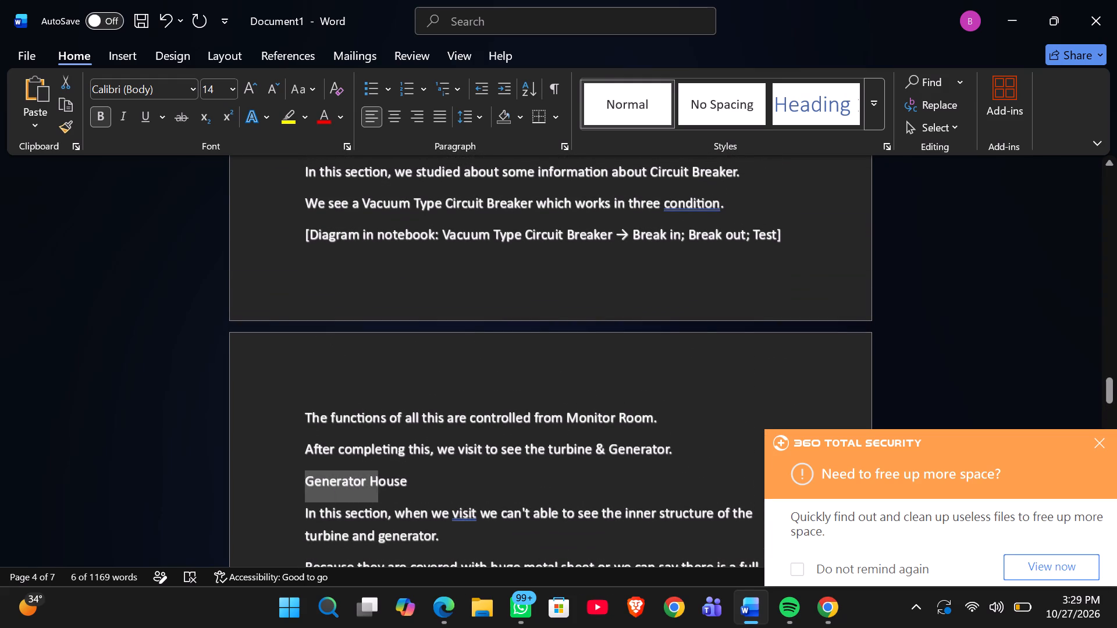
left_click_drag(414, 474, 449, 468)
left_click(387, 483)
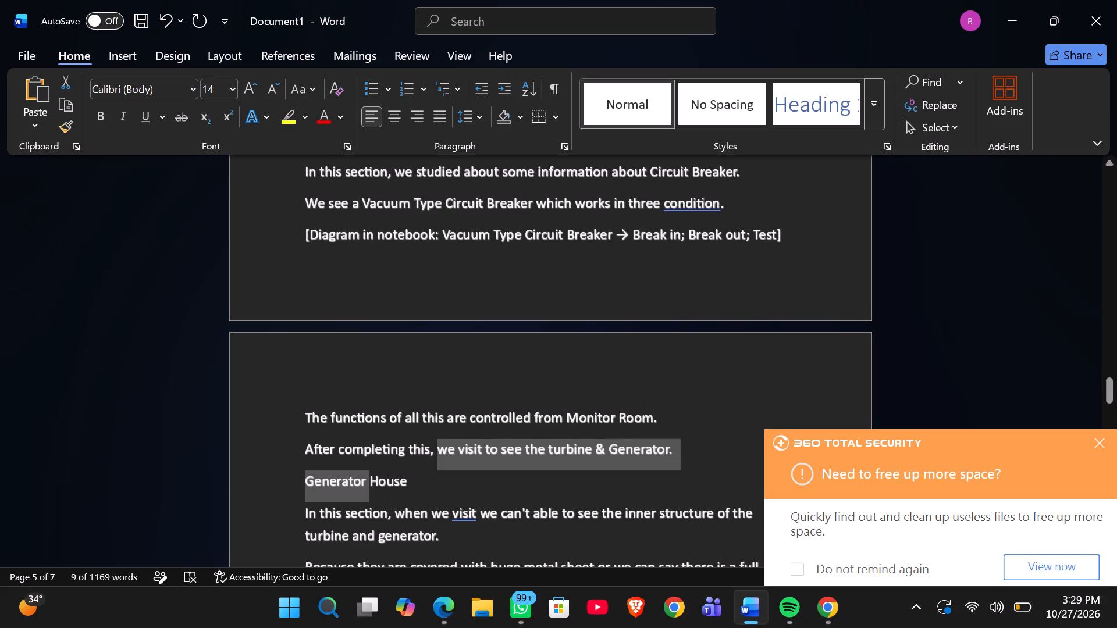
left_click_drag(309, 475, 428, 476)
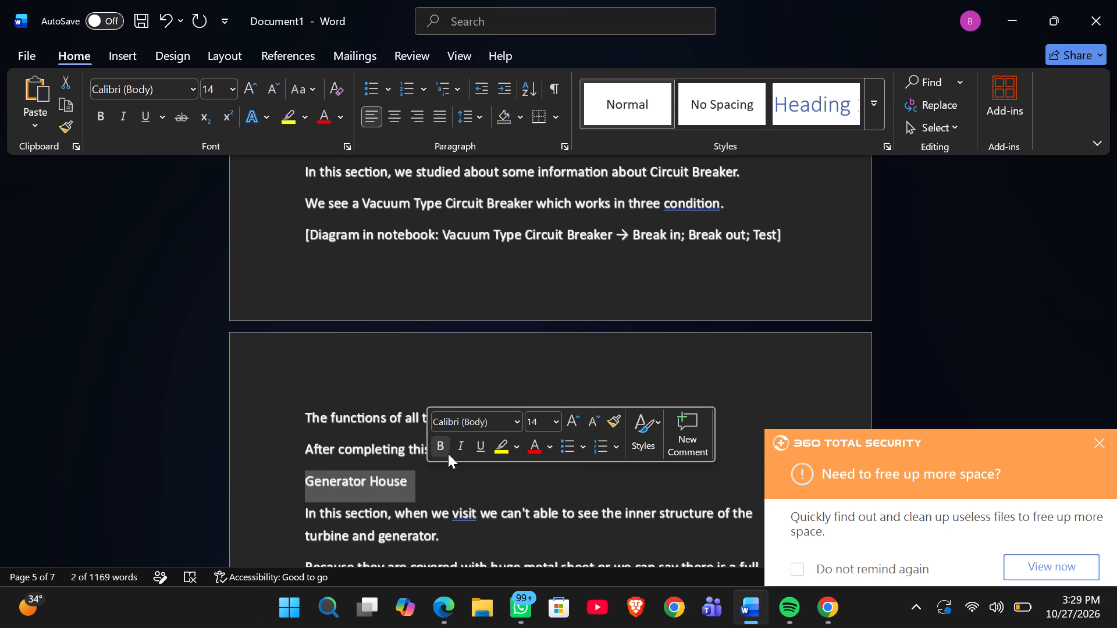
left_click(446, 452)
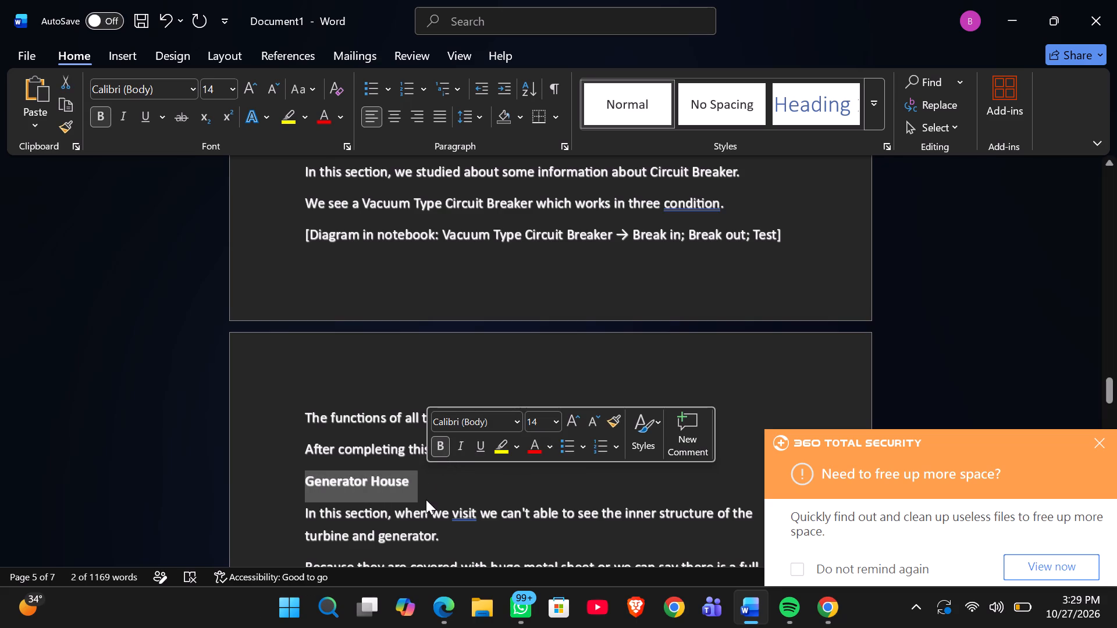
Make the "Generator Ratings" subheading above the ratings list on page 5 bold.
scroll(424, 481, "down", 1)
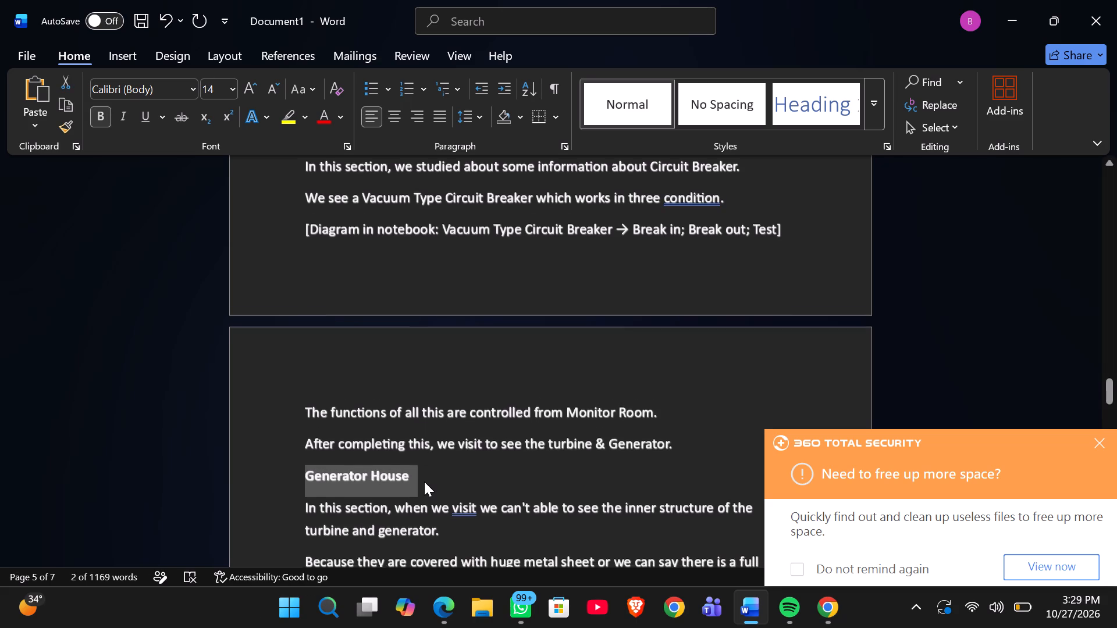
scroll(424, 481, "down", 3)
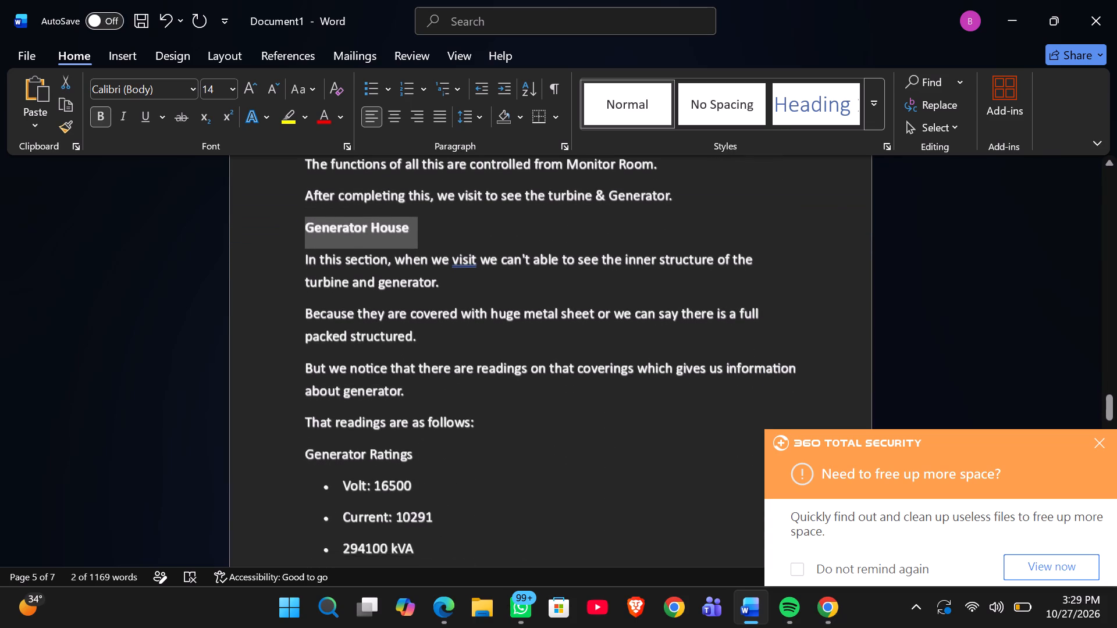
scroll(424, 481, "down", 1)
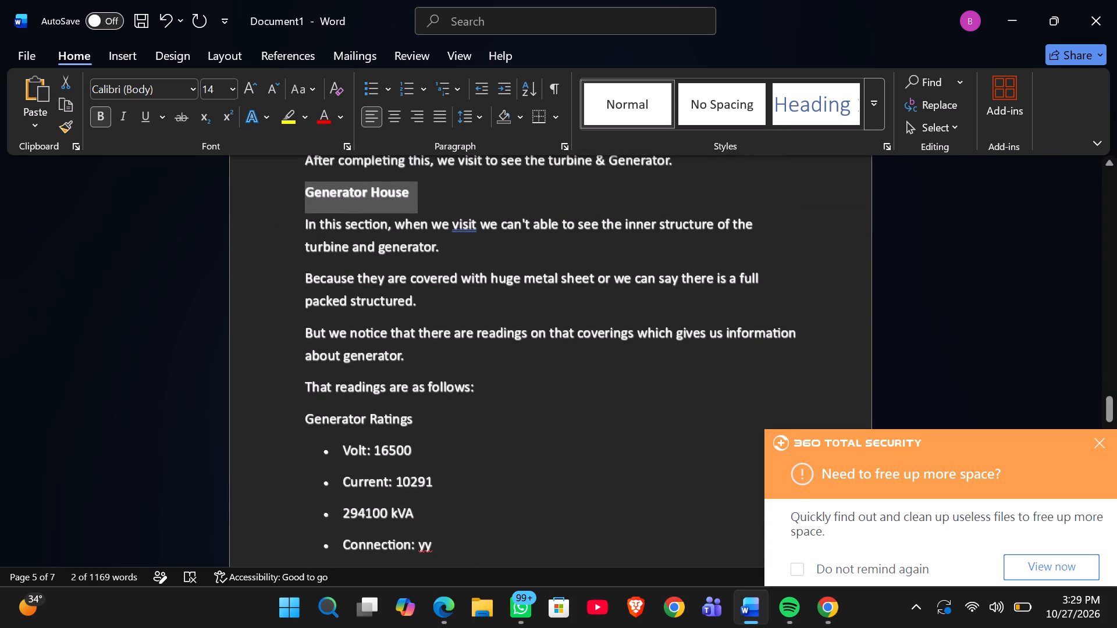
left_click_drag(307, 418, 439, 410)
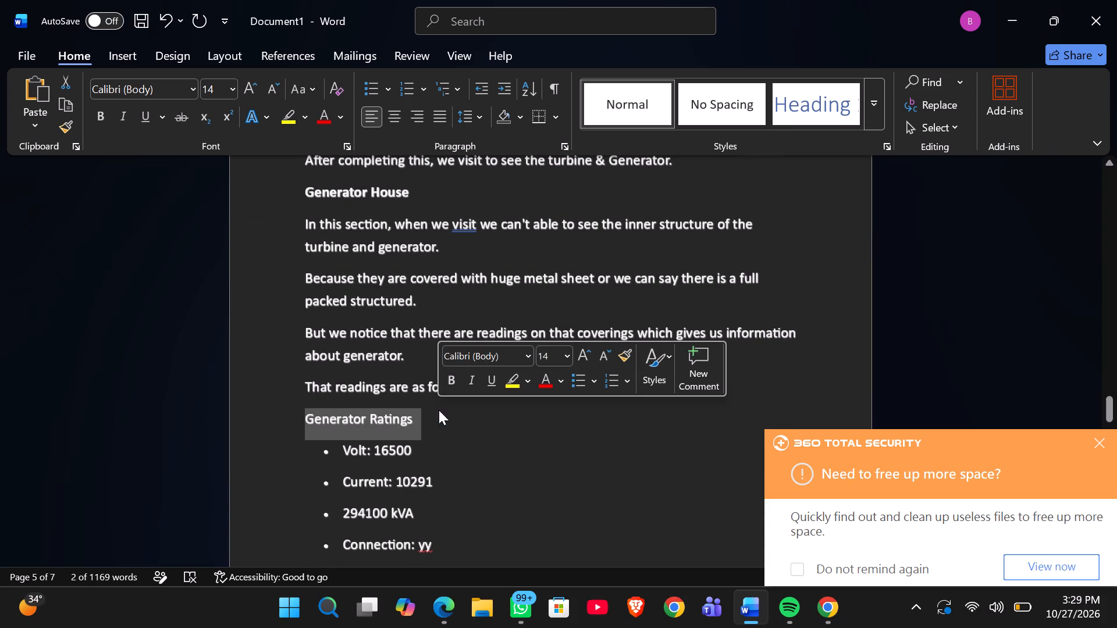
left_click(456, 380)
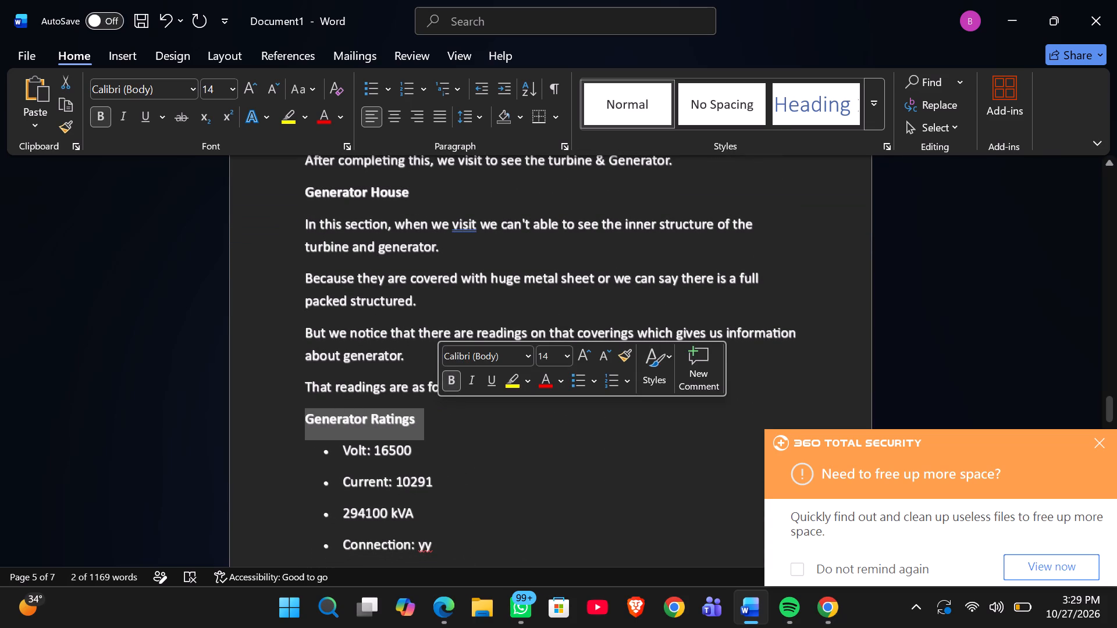
Italicize the transition sentence "After that we ask some questions to our guide, so we get to know that:" on page 5.
scroll(455, 443, "down", 5)
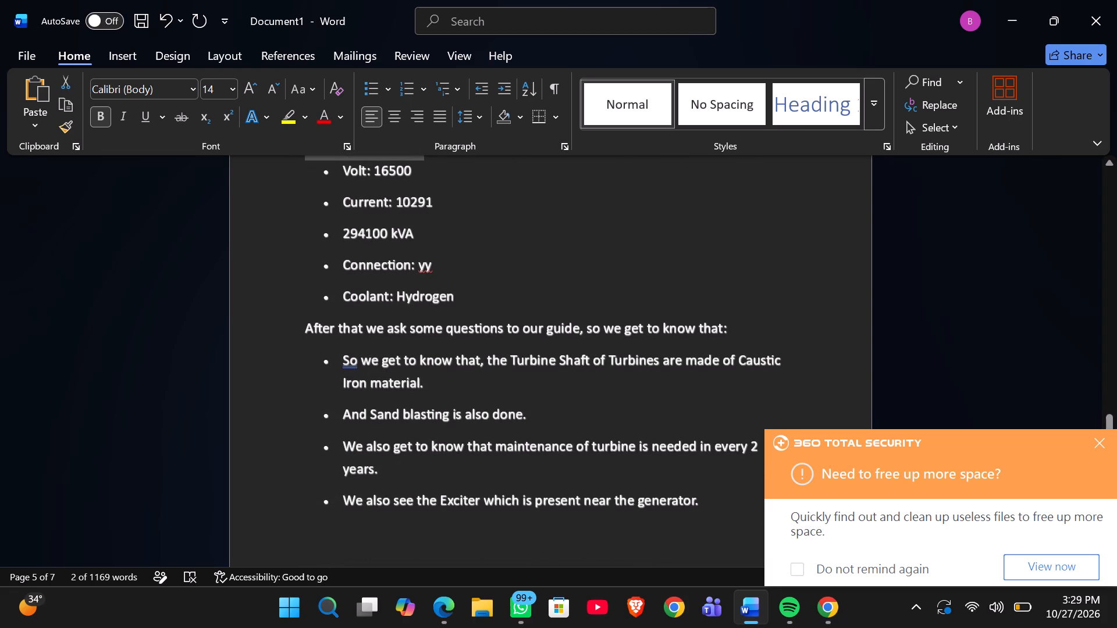
left_click_drag(308, 328, 770, 331)
left_click(804, 302)
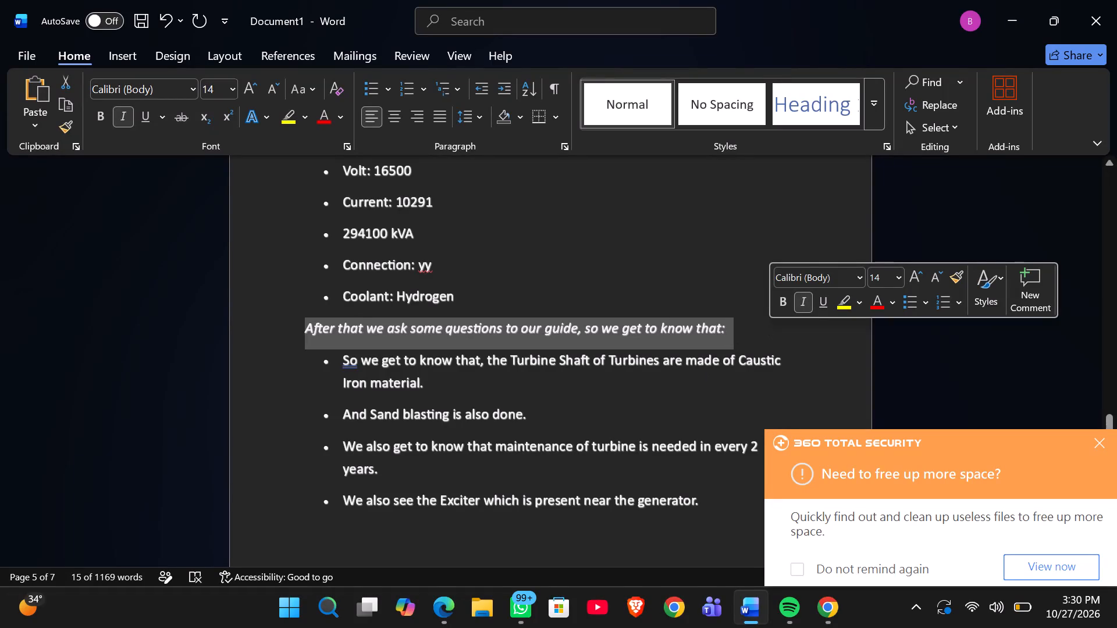
scroll(529, 375, "down", 1)
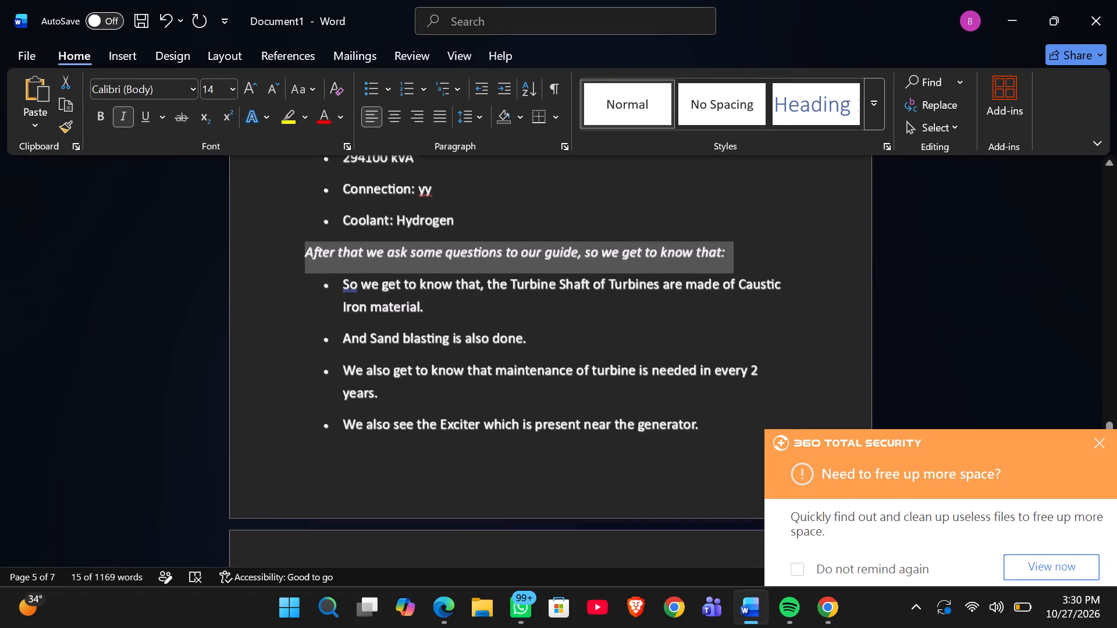
Italicize the transition sentence "After this we visit the Control Room." at the top of page 6.
scroll(529, 375, "down", 4)
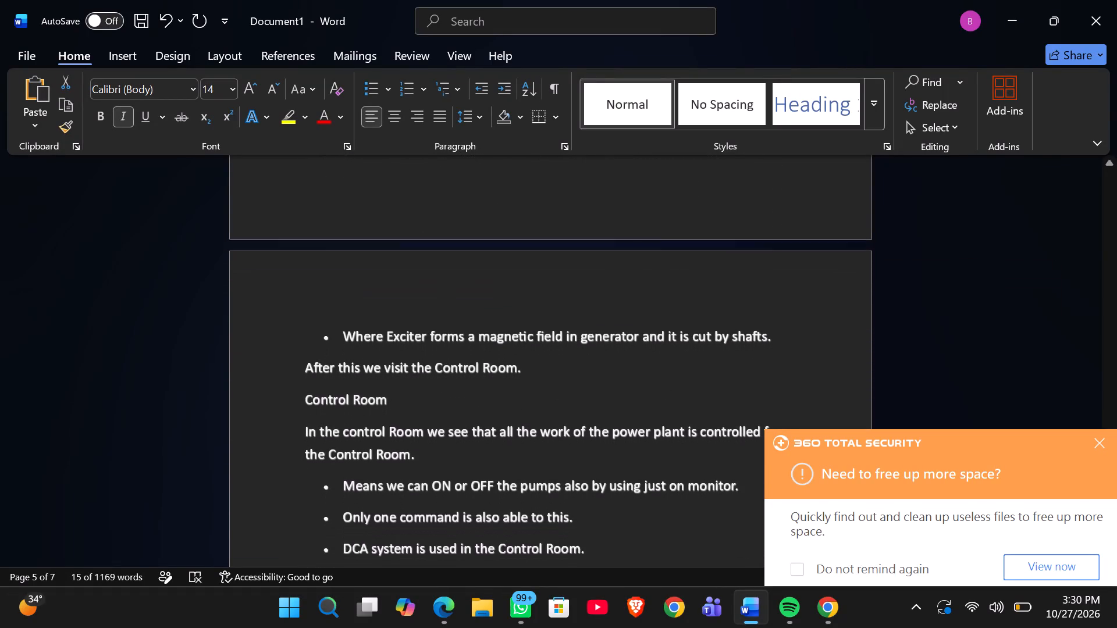
scroll(529, 375, "down", 1)
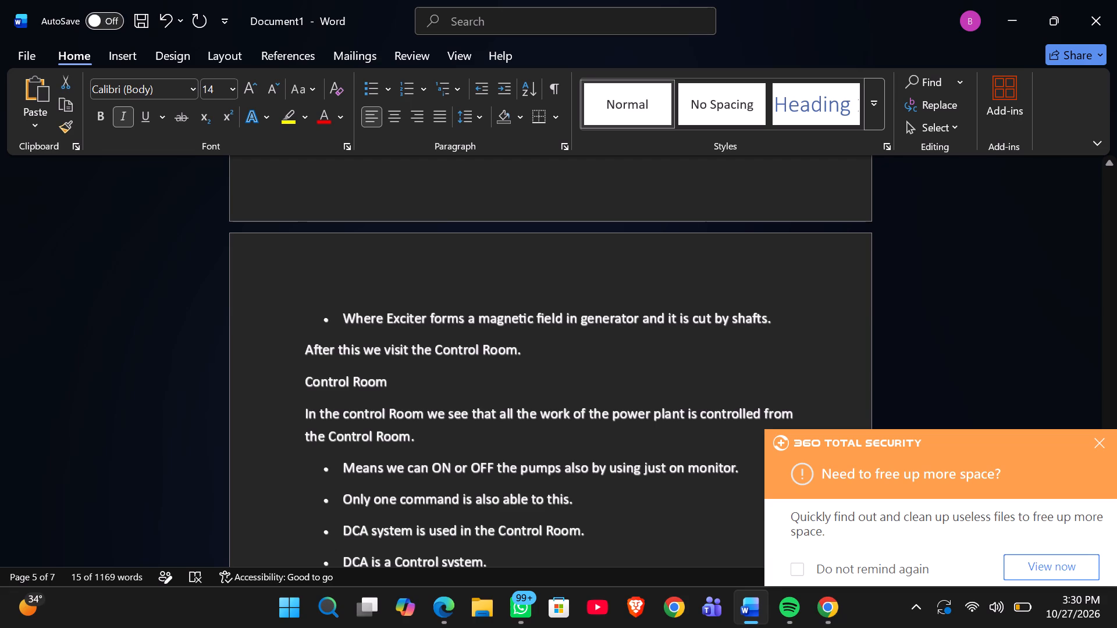
left_click_drag(304, 347, 440, 337)
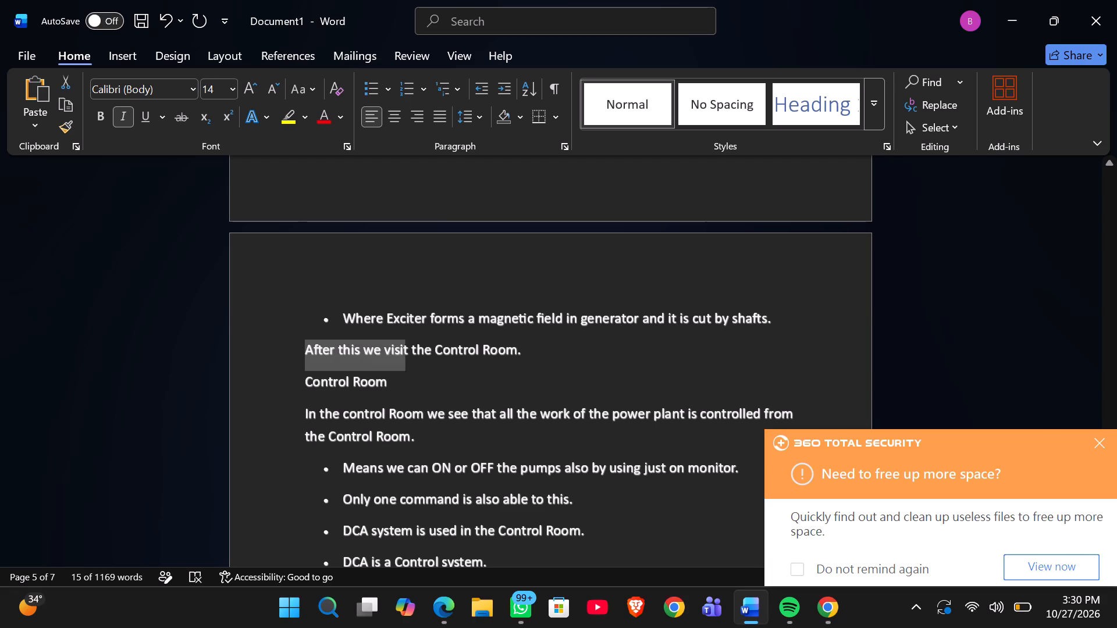
left_click_drag(440, 337, 528, 351)
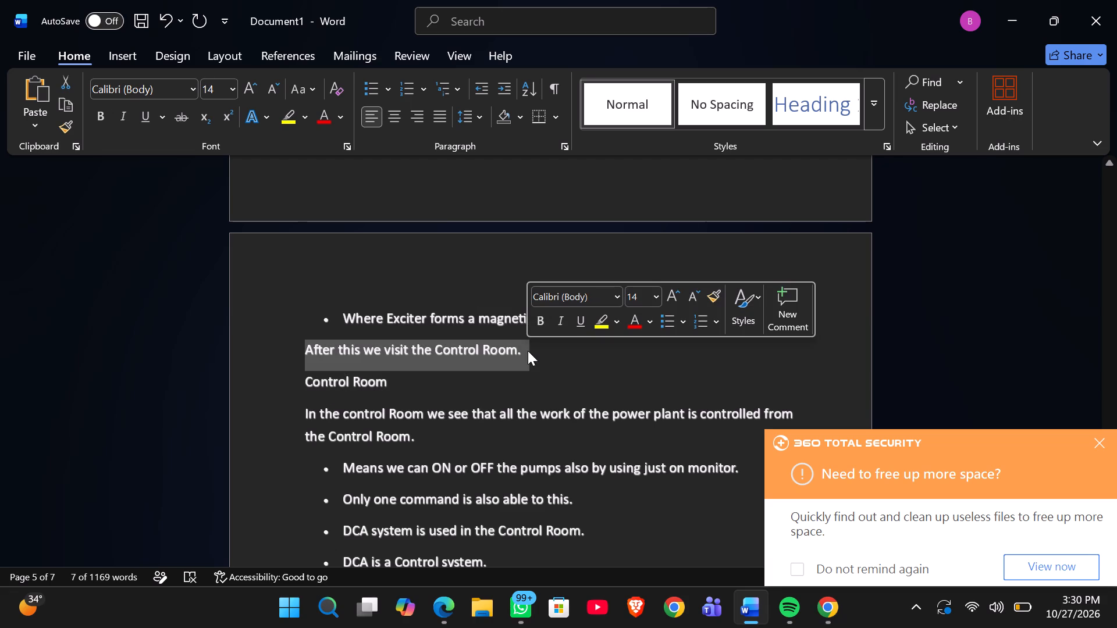
left_click(563, 321)
Make the "Control Room" heading on page 6 bold.
left_click_drag(301, 380, 422, 373)
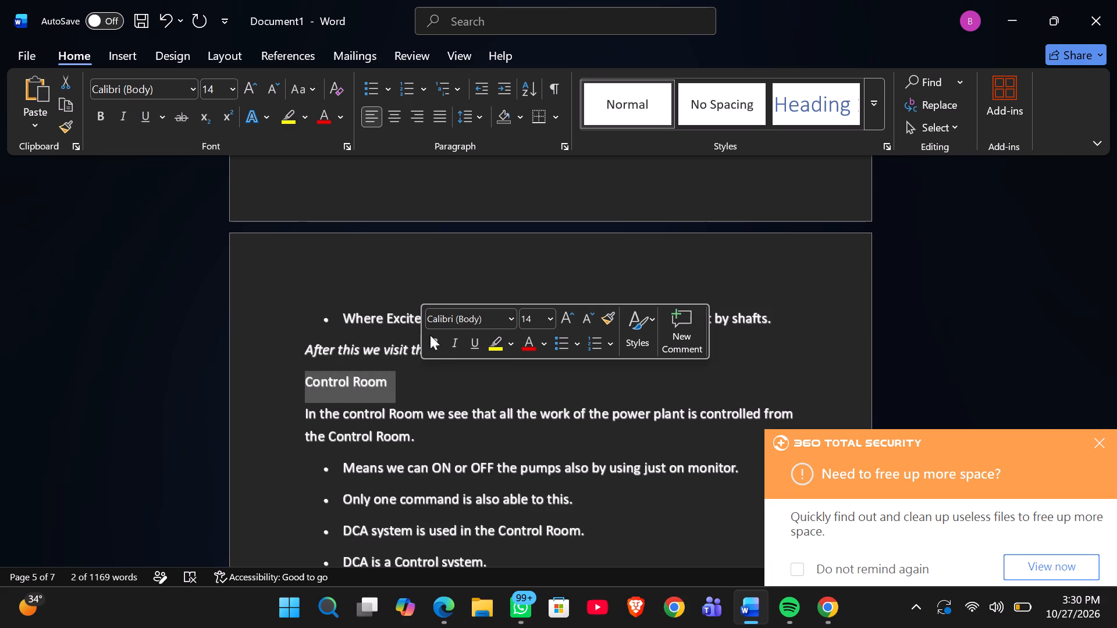
left_click(430, 335)
Make the transition sentence "So, when we complete this section we have some related questions, so we ask them to the guide." italic and bold.
scroll(470, 362, "down", 2)
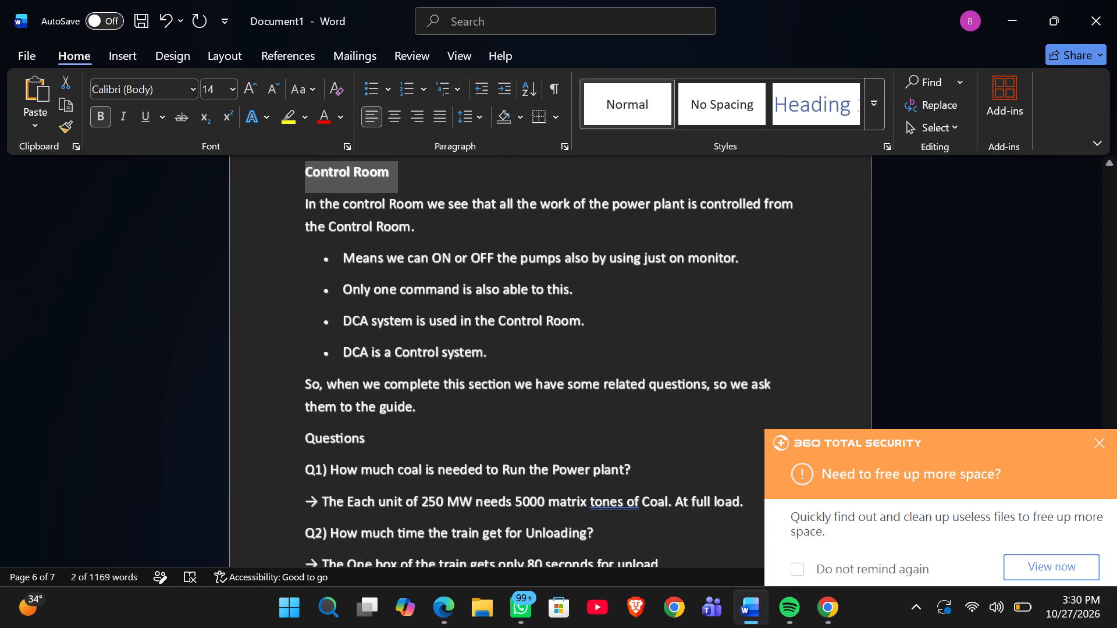
scroll(475, 320, "down", 1)
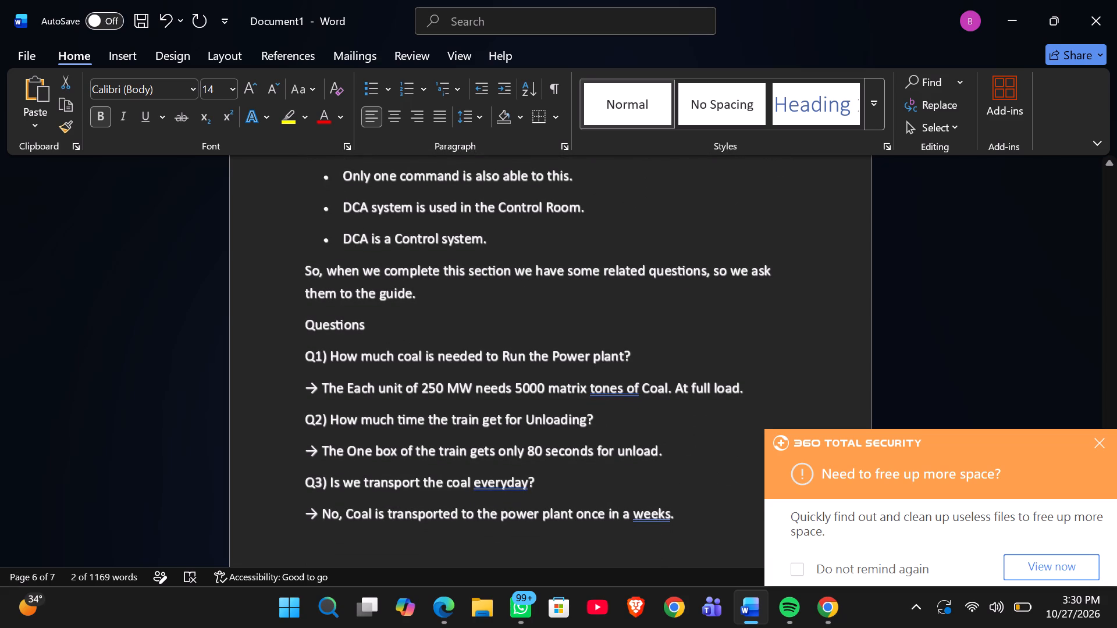
left_click_drag(303, 266, 673, 274)
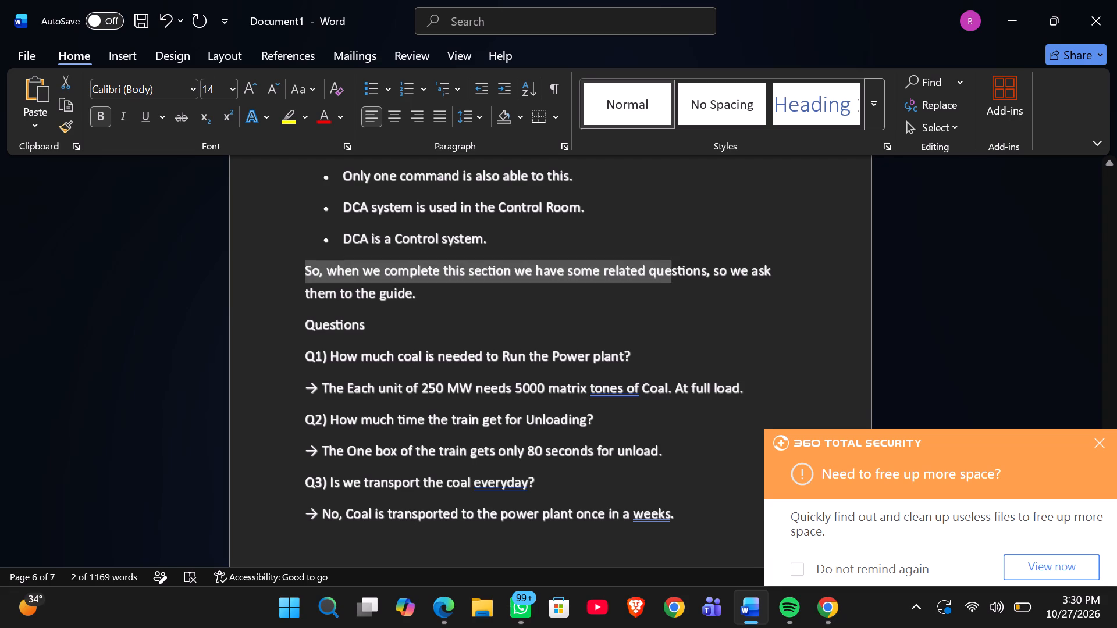
left_click_drag(673, 274, 762, 309)
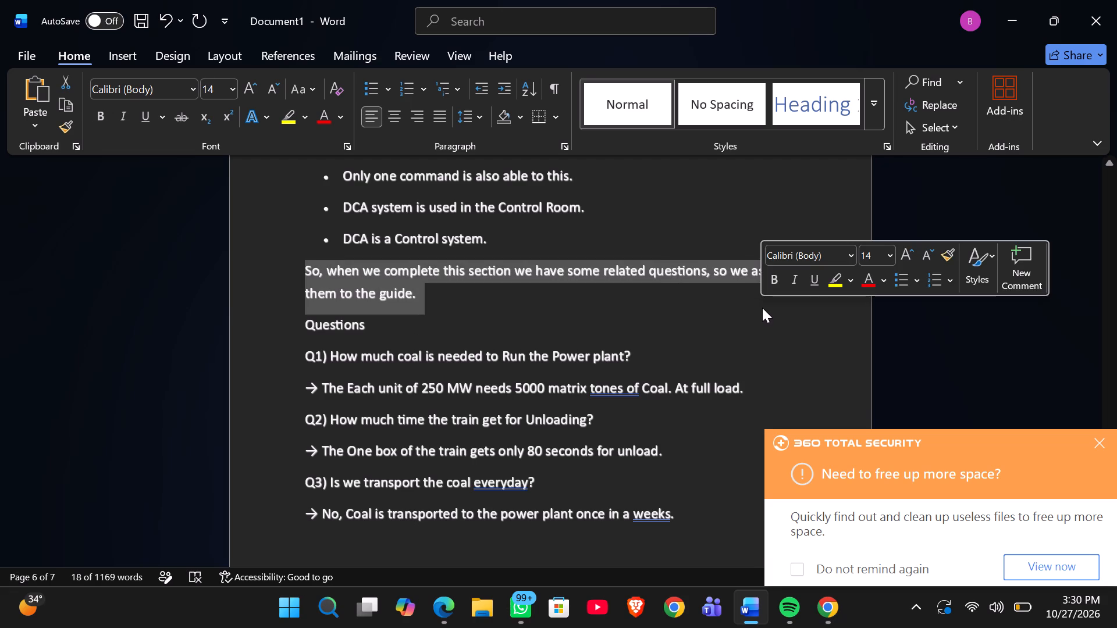
left_click(791, 279)
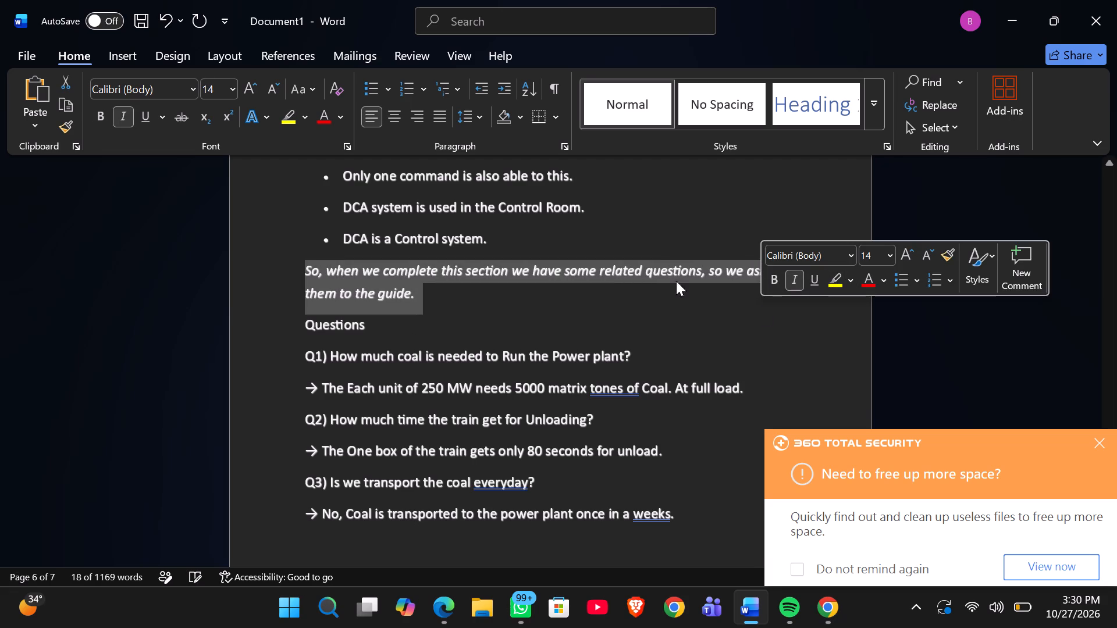
left_click(773, 283)
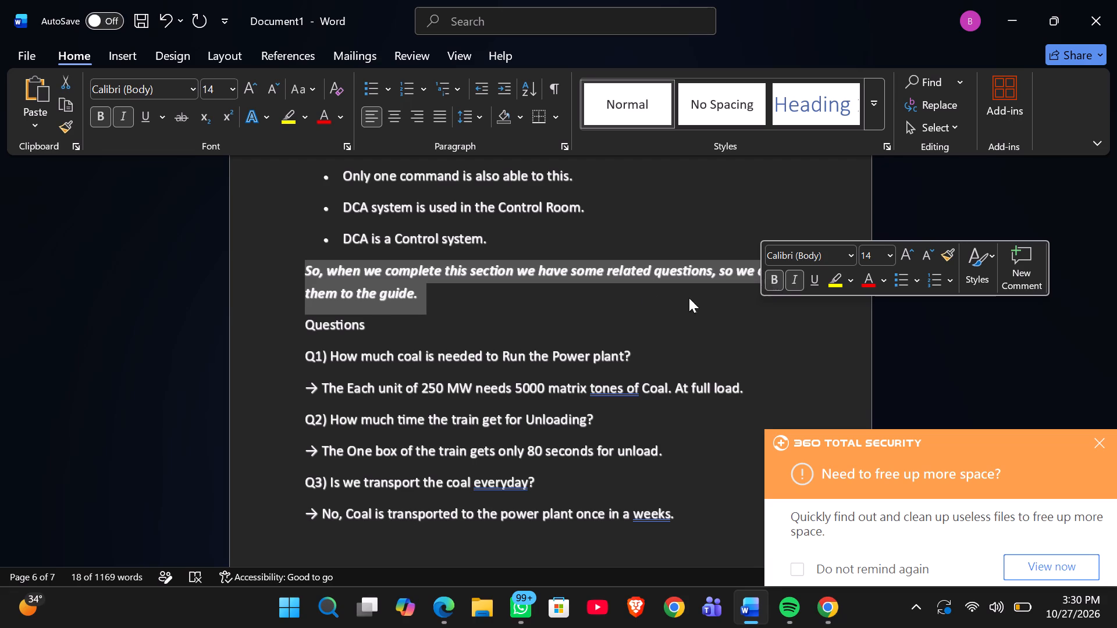
Shift the "— END —" line on page 7 to roughly the middle of the page with leading spaces.
scroll(625, 345, "down", 2)
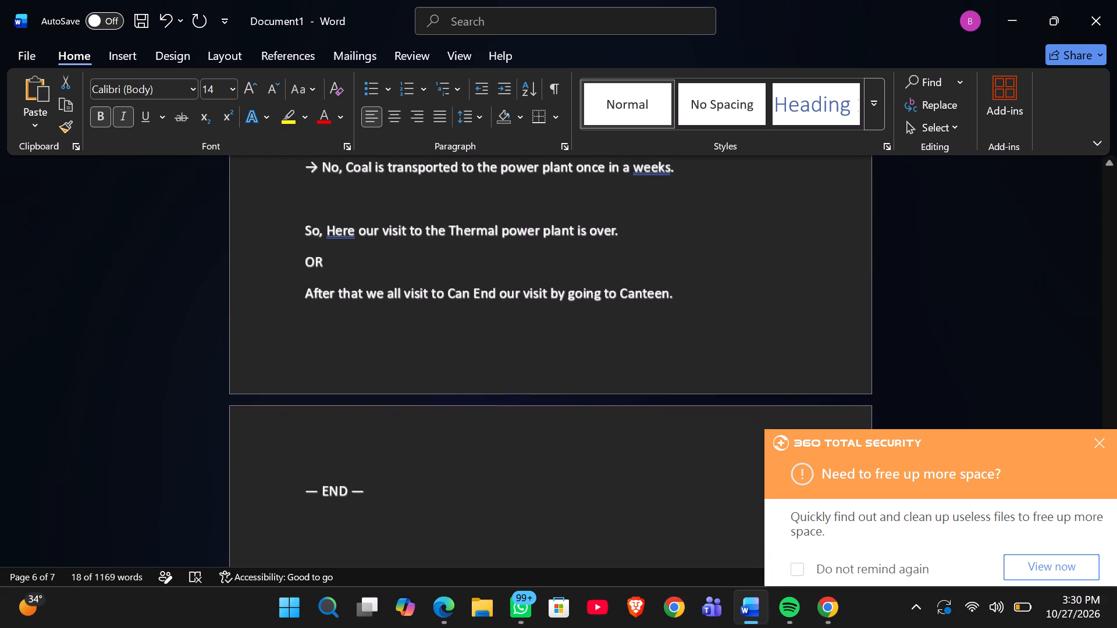
scroll(625, 345, "down", 1)
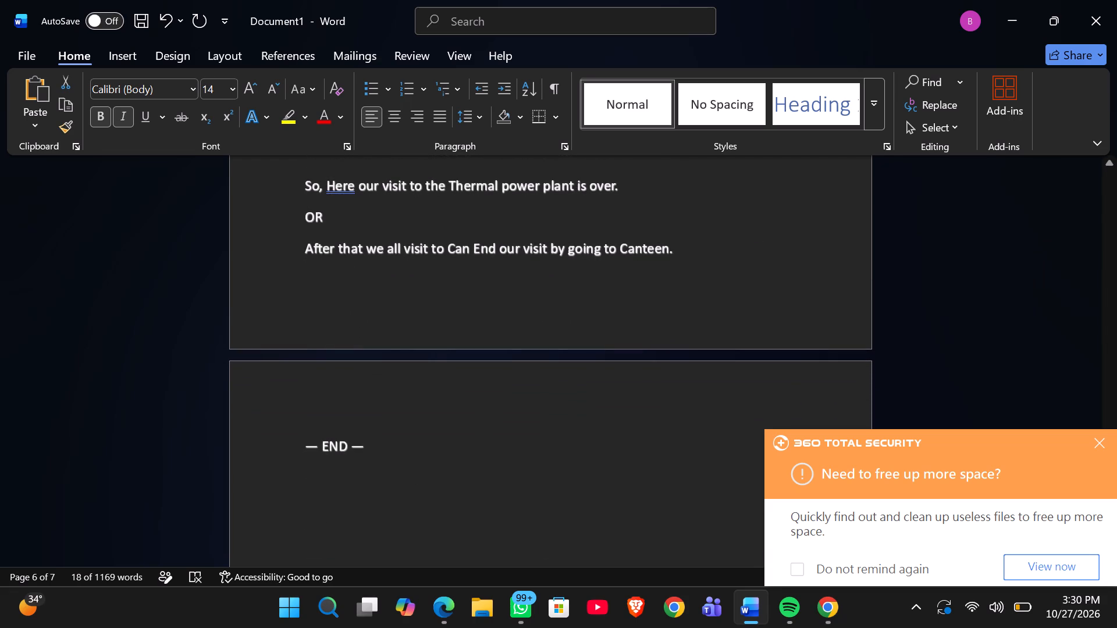
left_click(296, 446)
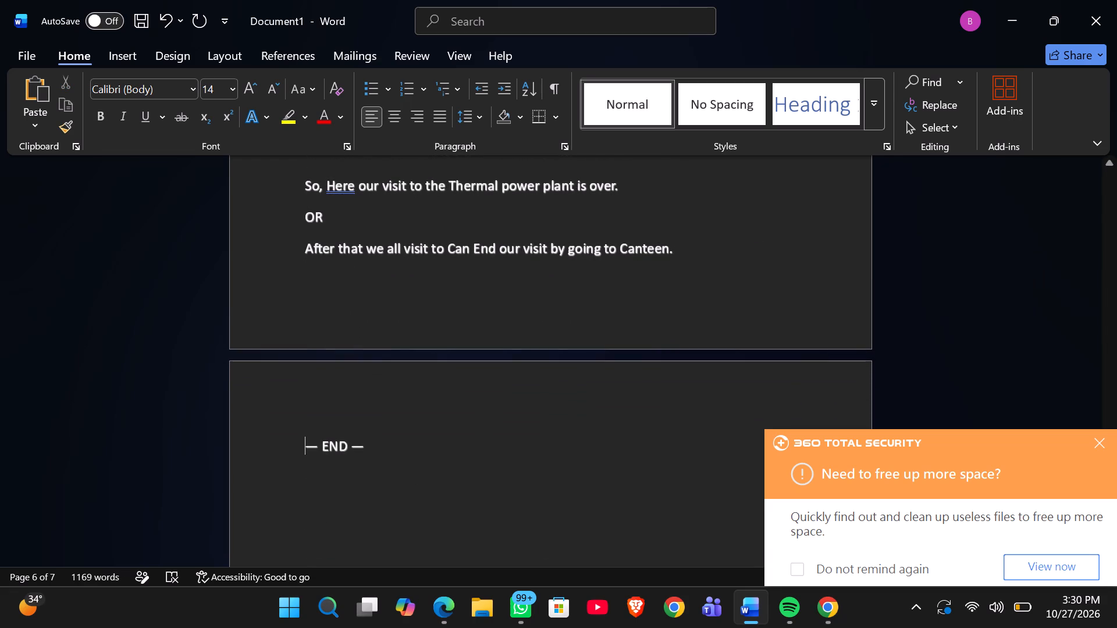
key("space")
key("space")
key("space")
key("space")
key("space")
key("space")
key("space")
key("space")
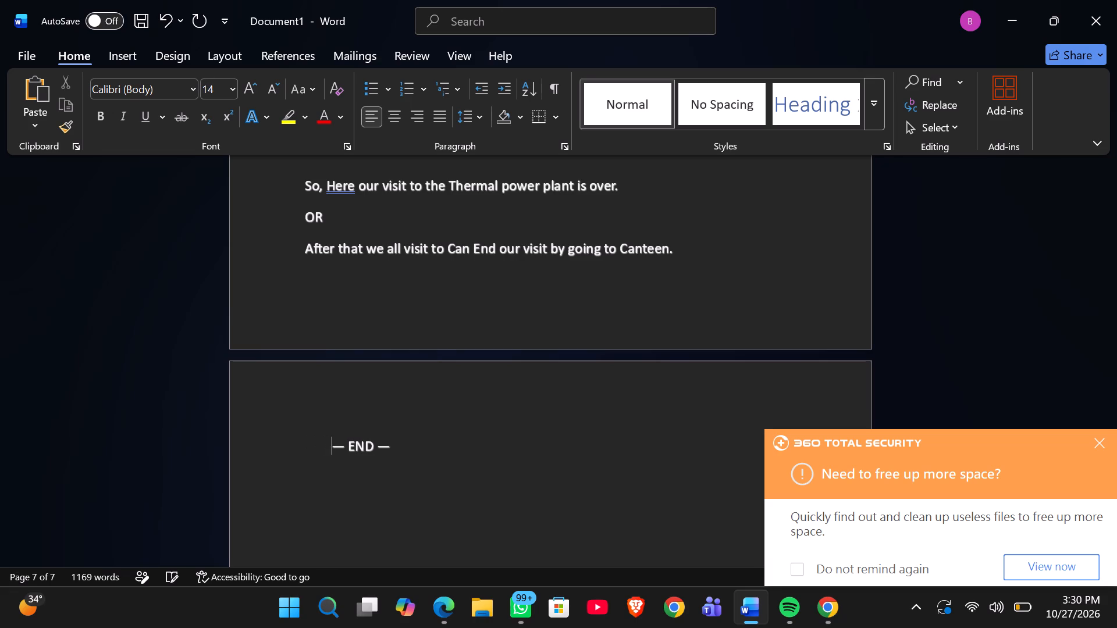
key("space")
key("space")
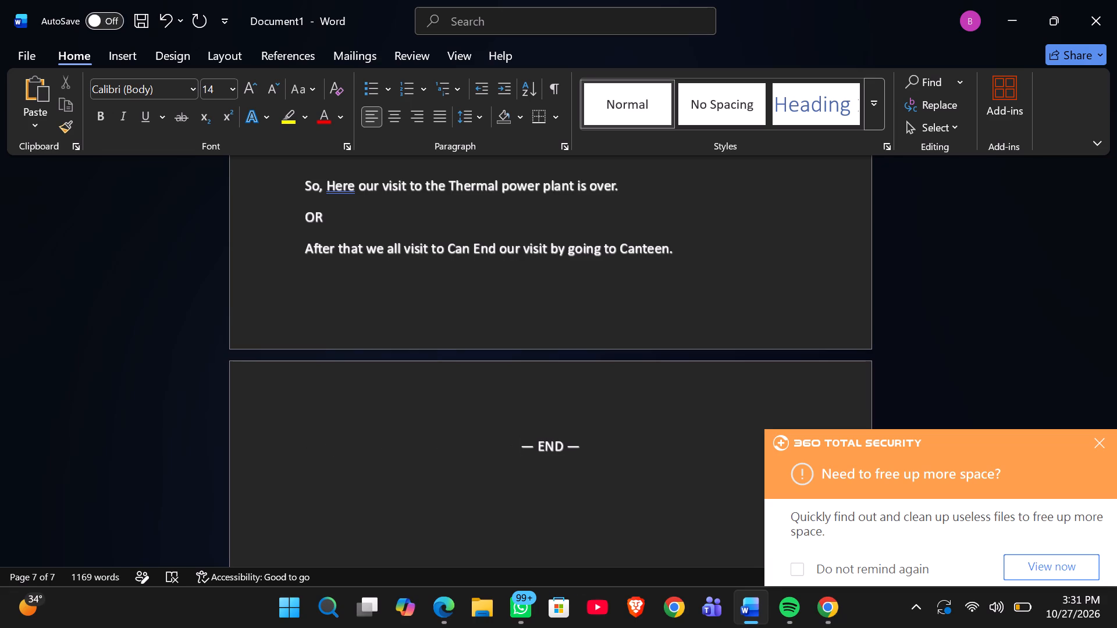
key("BackSpace")
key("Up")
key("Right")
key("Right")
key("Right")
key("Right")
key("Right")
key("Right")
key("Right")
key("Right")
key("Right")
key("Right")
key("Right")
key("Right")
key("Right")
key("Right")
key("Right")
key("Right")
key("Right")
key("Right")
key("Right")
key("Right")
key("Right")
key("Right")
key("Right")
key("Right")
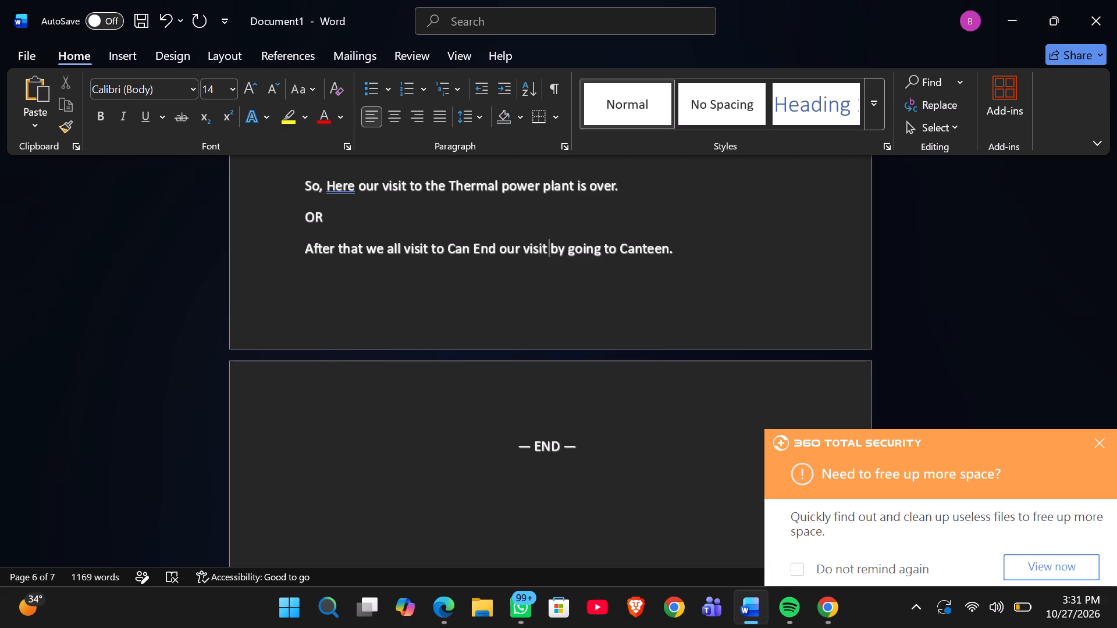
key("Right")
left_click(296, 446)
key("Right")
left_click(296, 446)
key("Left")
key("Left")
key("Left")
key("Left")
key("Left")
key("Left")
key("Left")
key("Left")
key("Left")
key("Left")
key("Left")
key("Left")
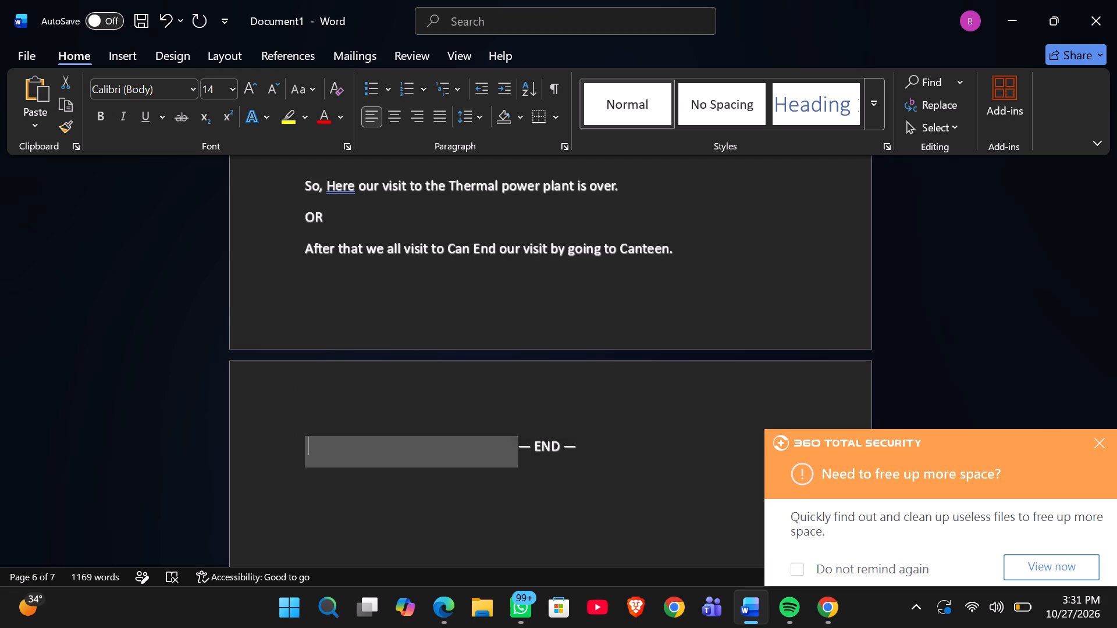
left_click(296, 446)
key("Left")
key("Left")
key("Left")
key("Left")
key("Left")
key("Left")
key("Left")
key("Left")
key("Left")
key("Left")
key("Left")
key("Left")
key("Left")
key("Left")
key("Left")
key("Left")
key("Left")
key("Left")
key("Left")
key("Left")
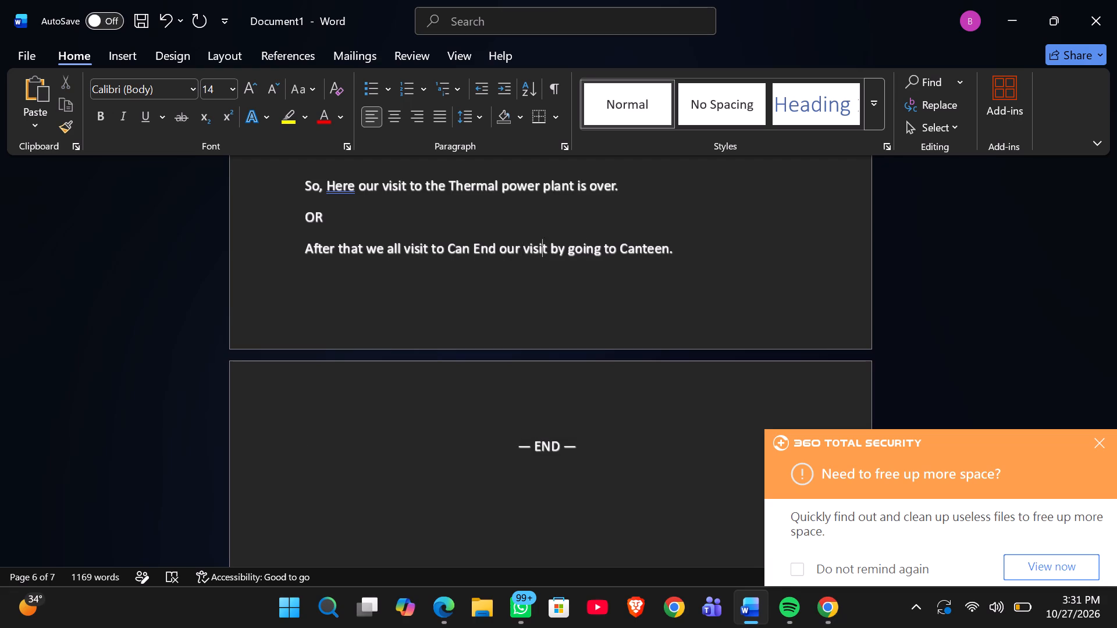
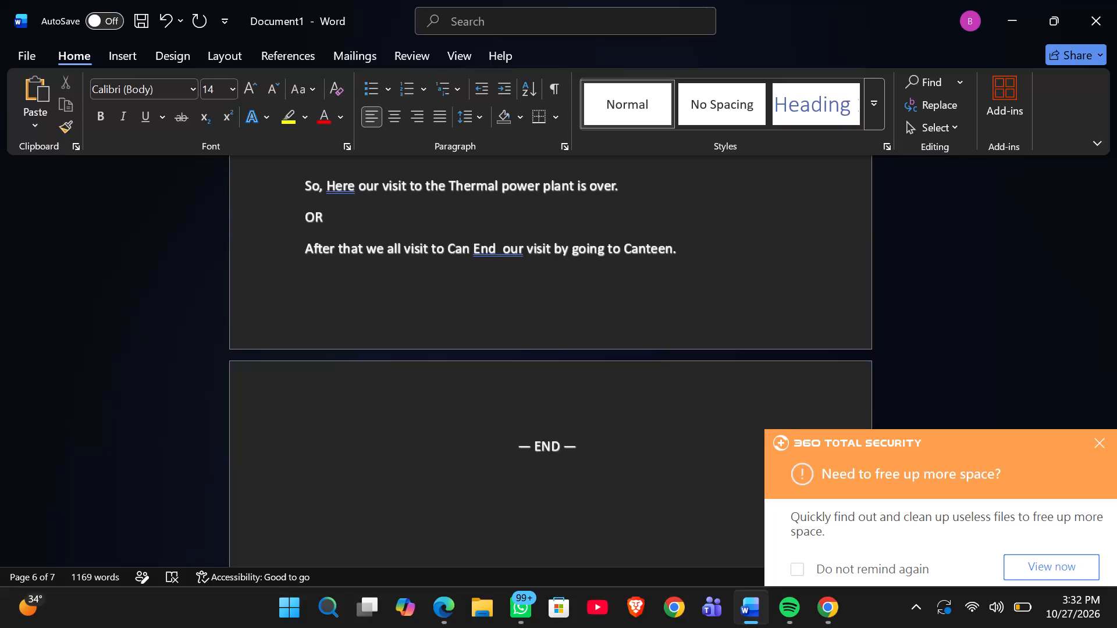
Delete the extra space after "End" in the closing canteen sentence on page 6.
key("BackSpace")
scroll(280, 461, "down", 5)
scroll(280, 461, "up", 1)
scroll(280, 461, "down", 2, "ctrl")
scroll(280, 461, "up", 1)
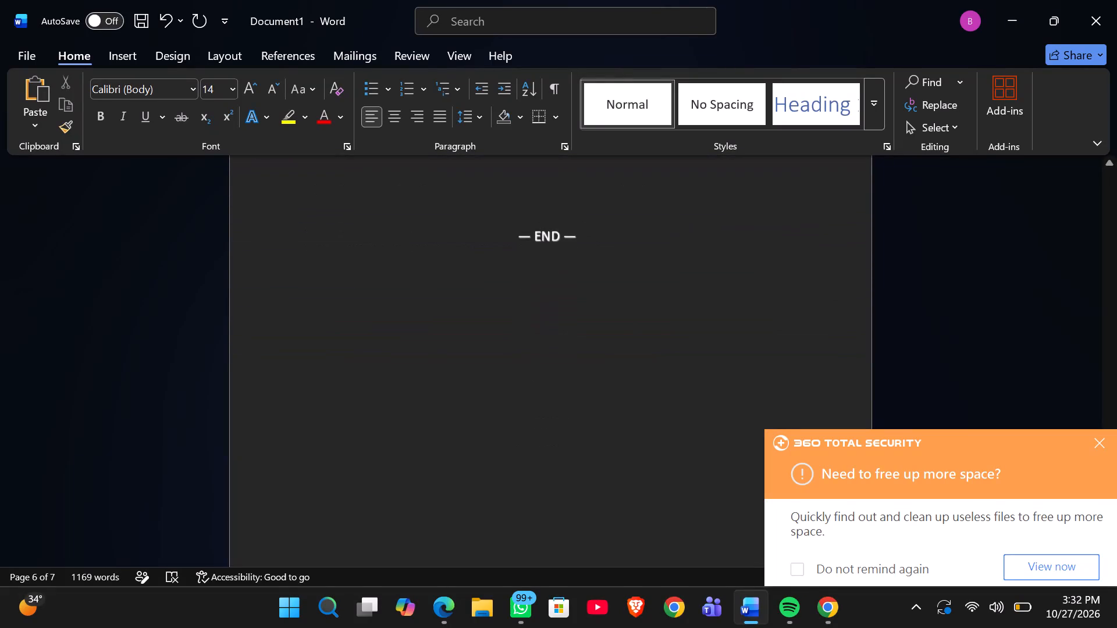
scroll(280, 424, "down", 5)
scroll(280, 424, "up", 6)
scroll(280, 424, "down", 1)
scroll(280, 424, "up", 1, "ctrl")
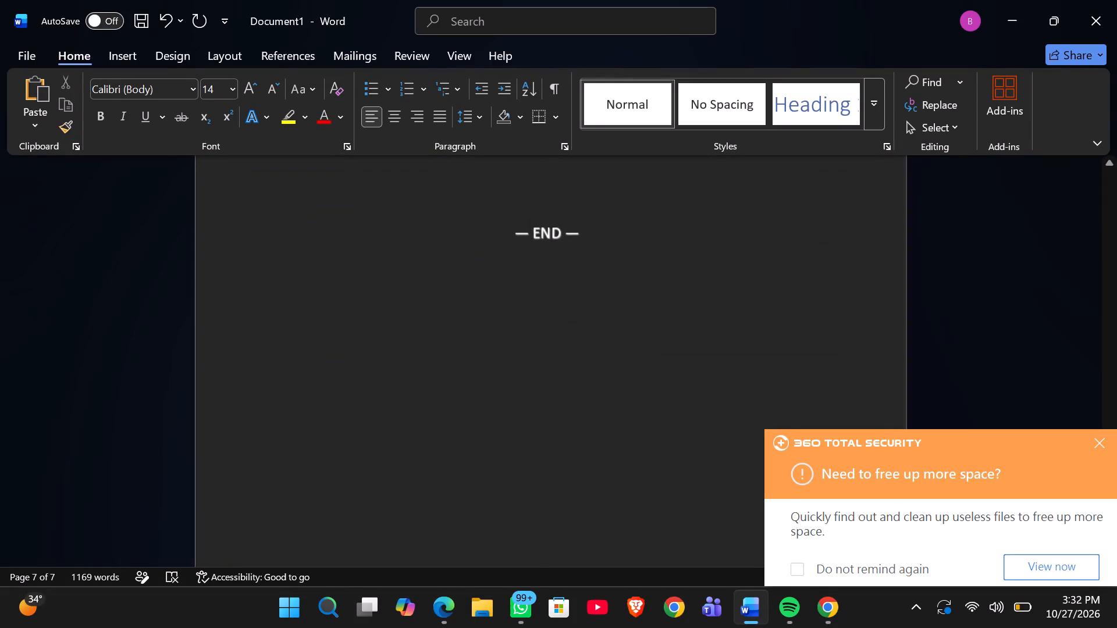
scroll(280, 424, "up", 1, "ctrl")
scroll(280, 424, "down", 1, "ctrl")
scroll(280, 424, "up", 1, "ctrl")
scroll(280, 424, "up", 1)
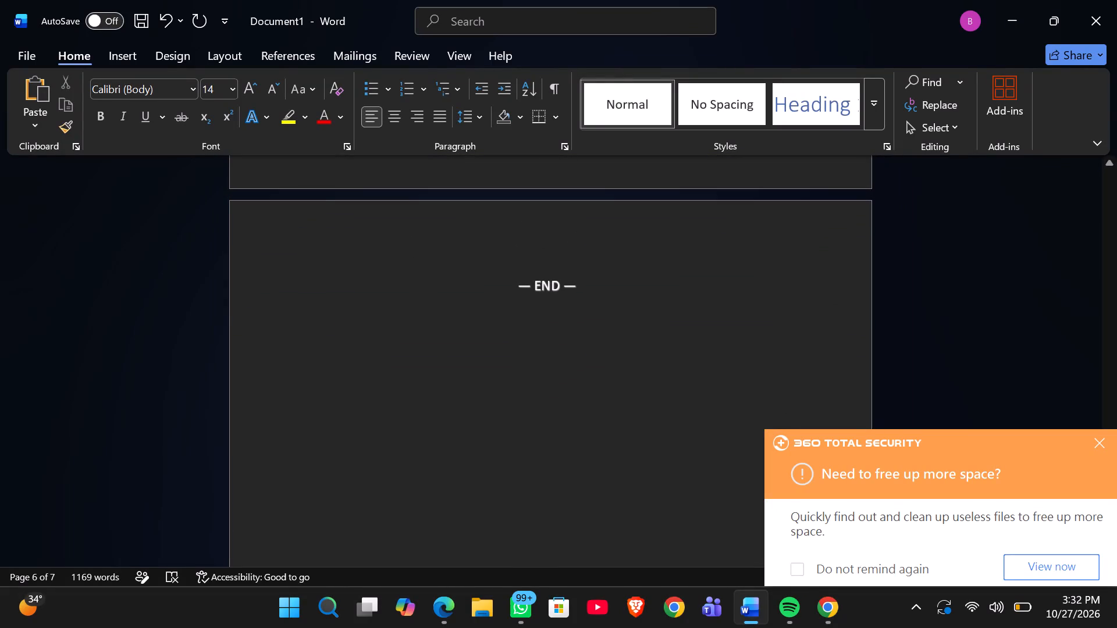
Remove the words "visit to Can" after "After that we all" in the closing canteen sentence on page 6.
key("Up")
key("Up")
key("Up")
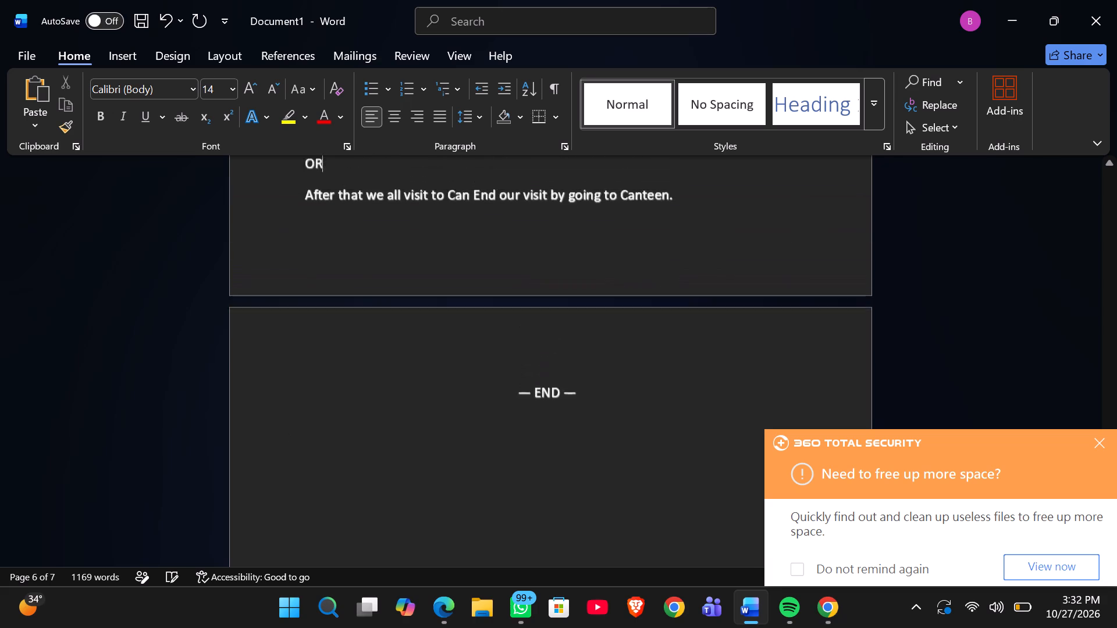
left_click(280, 424)
key("Up")
key("Up")
key("Up")
key("Down")
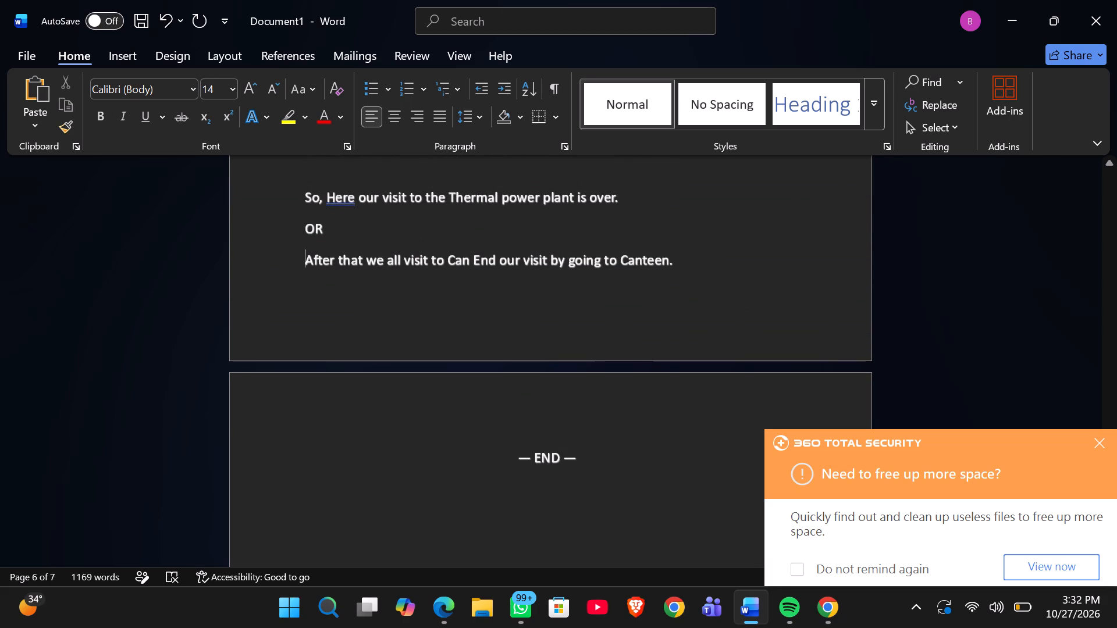
key("Right")
key("Right")
key("Right")
key("Right")
key("Right")
key("Right")
key("Right")
key("Right")
key("Right")
key("Right")
key("Right")
key("Right")
key("Right")
key("Right")
key("Right")
key("Right")
key("Right")
key("Right")
key("Right")
key("Right")
key("Right")
key("Right")
key("Right")
key("Right")
key("Right")
key("Right")
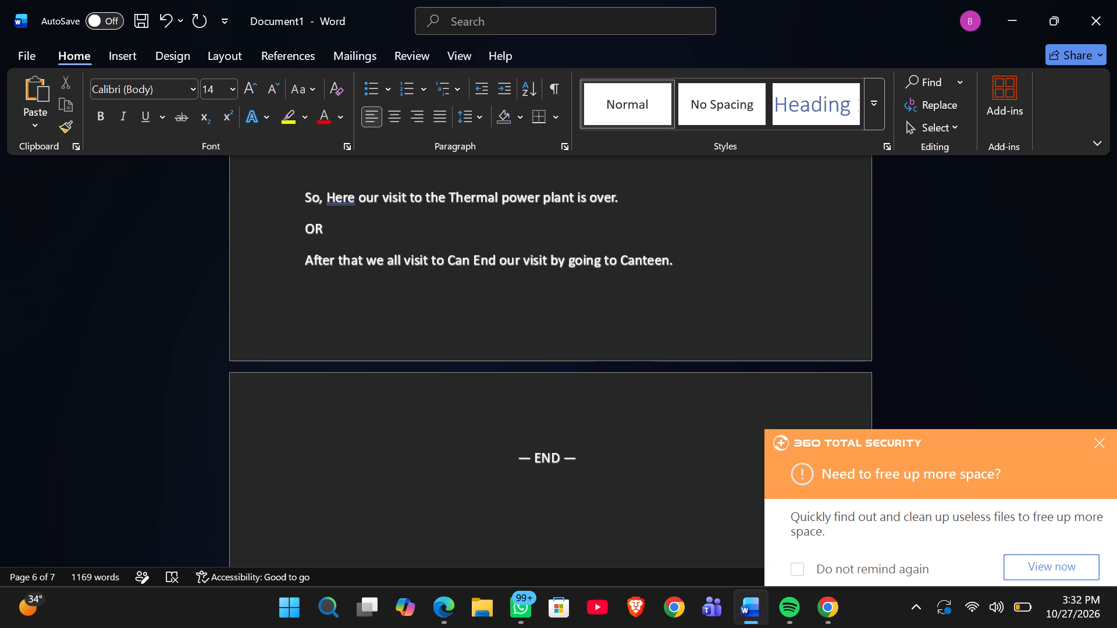
key("Right")
left_click(280, 424)
key("Right")
key("Right")
key("Right")
key("Right")
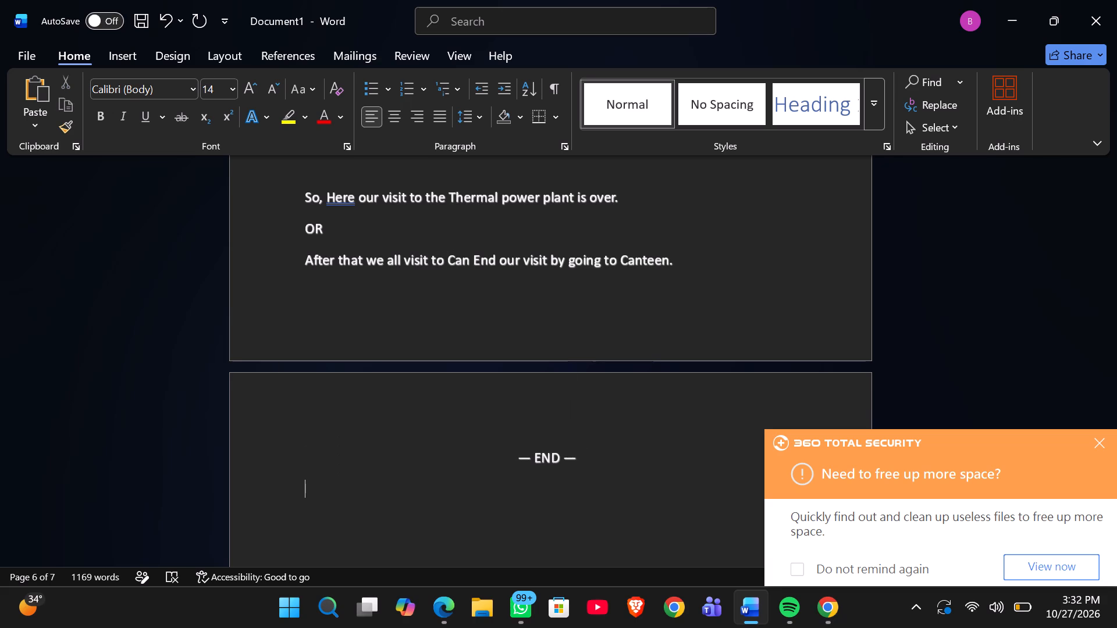
key("Up")
left_click(280, 424)
key("Up")
key("Up")
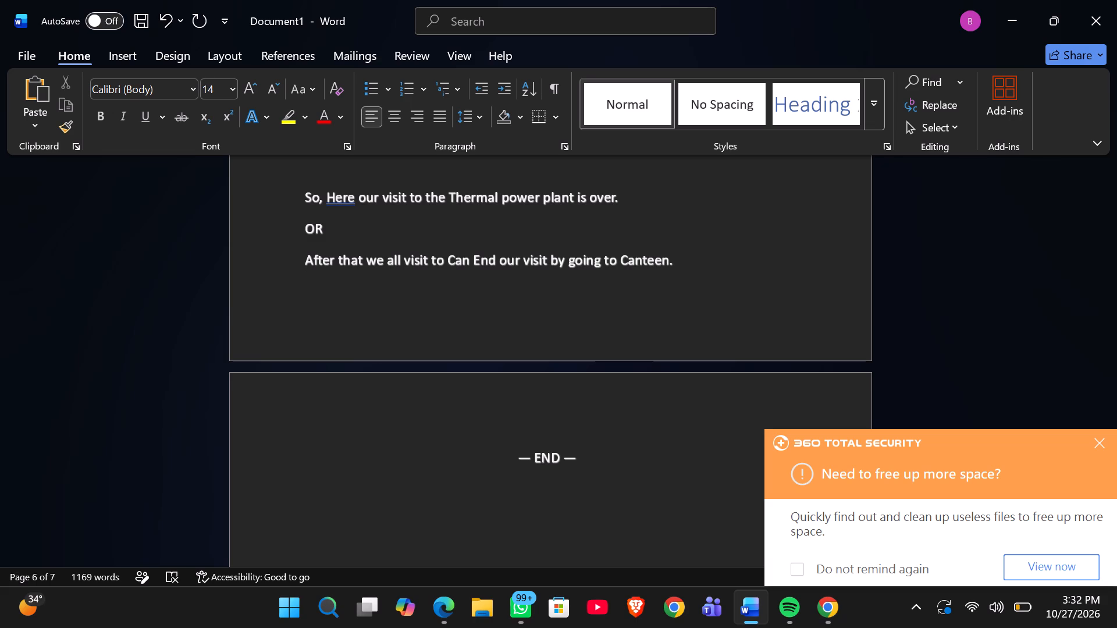
key("Down")
key("Right")
key("Right")
left_click(280, 424)
key("Right")
key("Right")
key("Right")
key("Right")
key("Right")
key("Right")
key("Right")
key("Right")
key("Right")
key("Right")
key("Right")
key("Right")
key("Right")
key("Right")
key("Right")
key("Right")
key("Right")
key("Right")
key("Up")
key("Up")
key("Up")
key("Down")
key("Right")
key("Right")
key("Right")
key("Right")
key("Right")
key("Right")
key("Right")
key("Right")
key("Right")
key("Right")
key("Right")
key("Right")
key("Right")
key("Right")
key("Right")
key("Right")
key("Right")
key("Right")
key("Right")
key("Right")
key("Right")
key("Right")
key("Right")
key("Right")
key("Right")
key("Right")
key("Right")
key("Right")
key("Right")
key("BackSpace")
key("BackSpace")
key("BackSpace")
key("BackSpace")
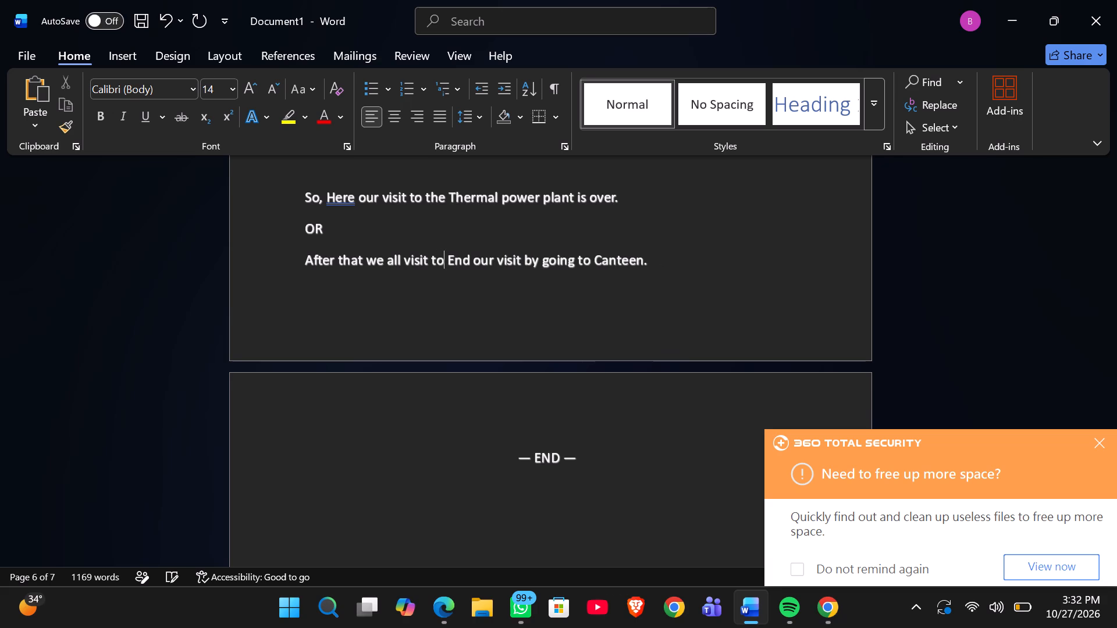
key("BackSpace")
key("BackSpace")
key("BackSpace")
key("BackSpace")
key("BackSpace")
key("BackSpace")
key("BackSpace")
key("BackSpace")
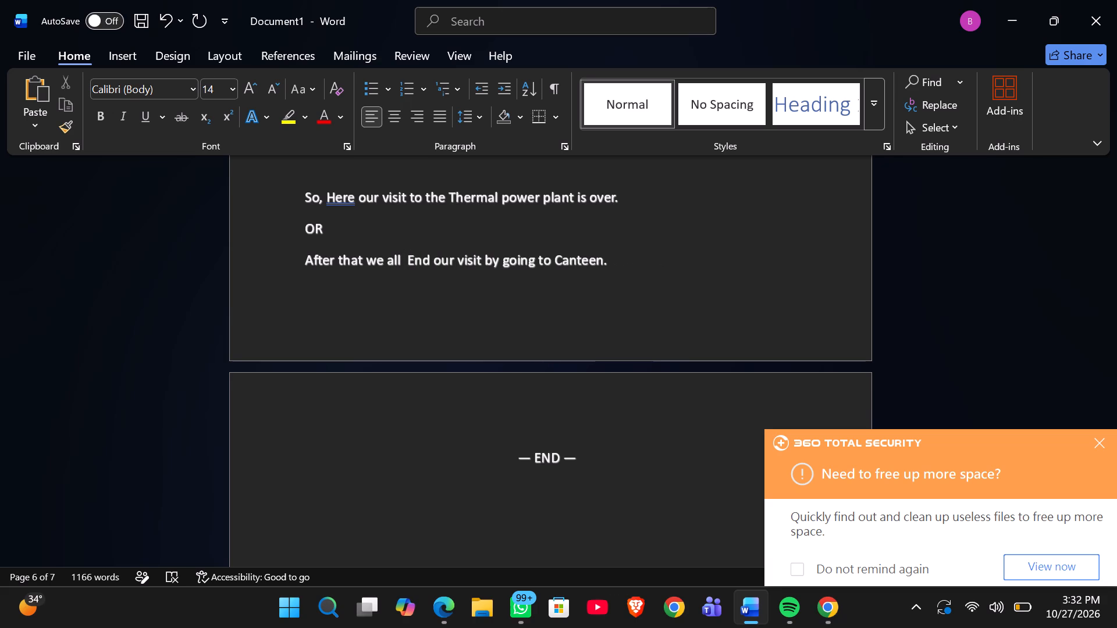
Shift the "OR" line between the two closing sentences on page 6 to roughly mid-sentence with leading spaces.
scroll(482, 299, "up", 2)
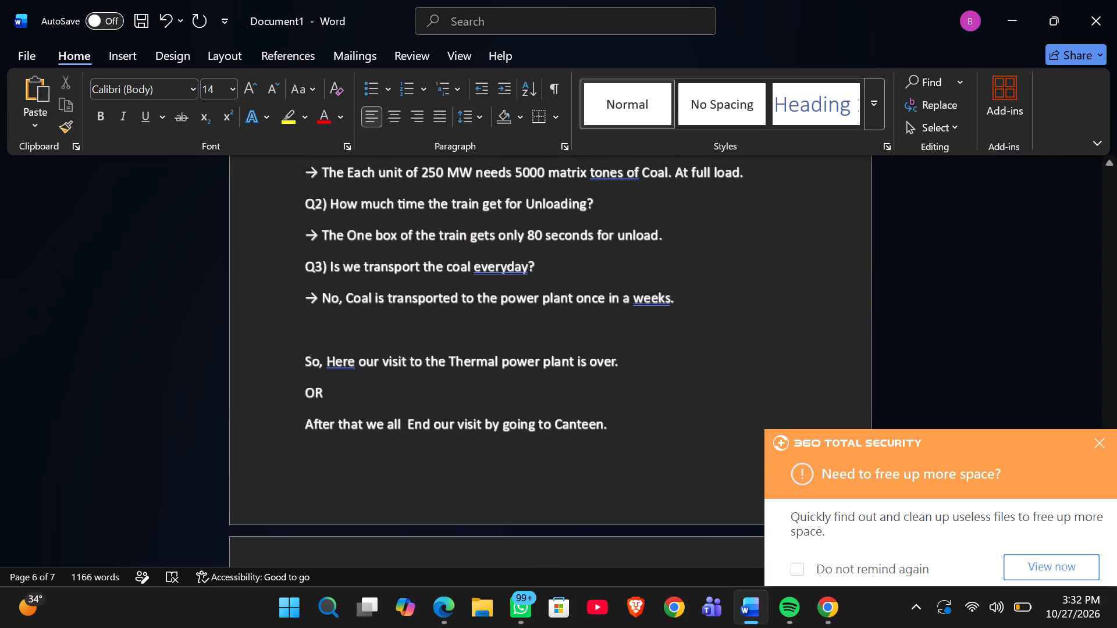
left_click(299, 397)
key("space")
key("space")
key("space")
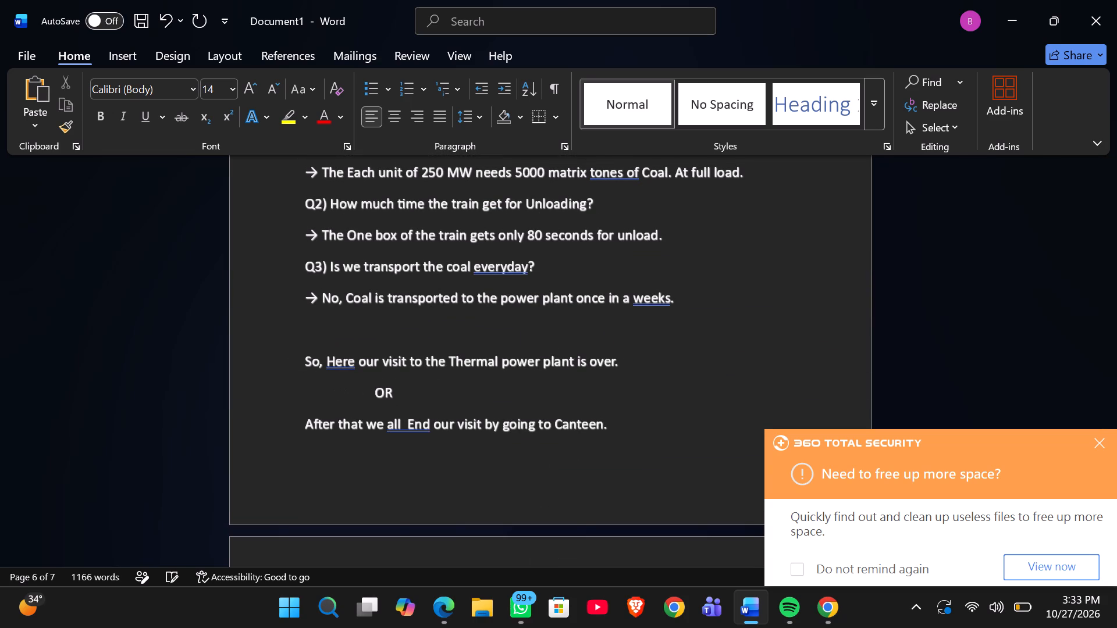
key("space")
key("space")
key("space")
Shift the title "THERMAL POWER PLANT VISIT REPORT" on page 1 to roughly the middle of the page with leading spaces.
scroll(861, 345, "up", 2)
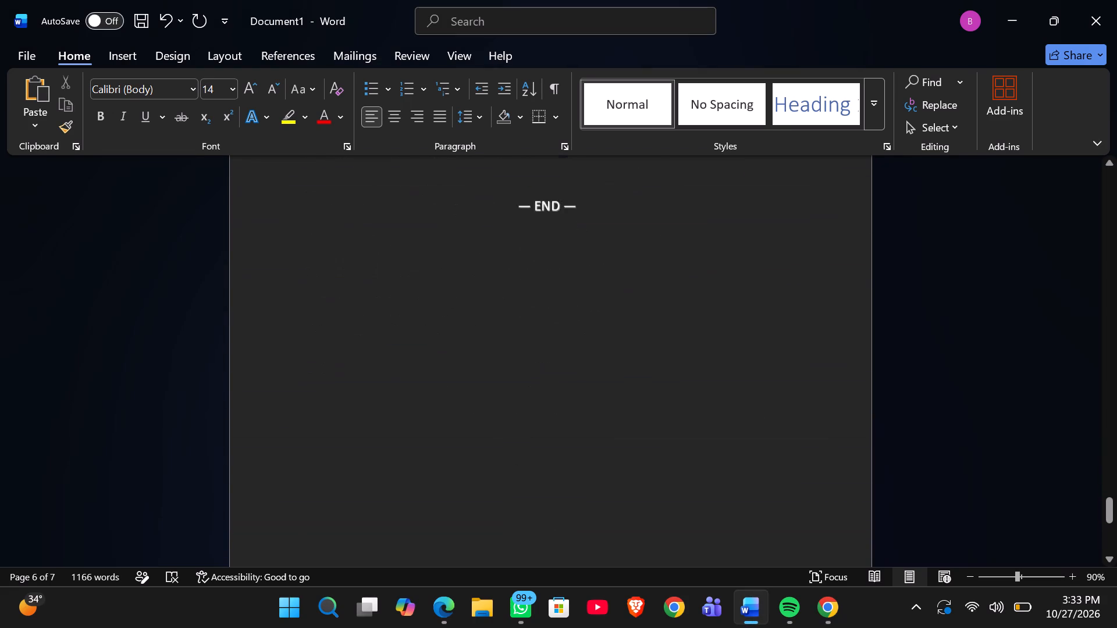
scroll(861, 345, "up", 18)
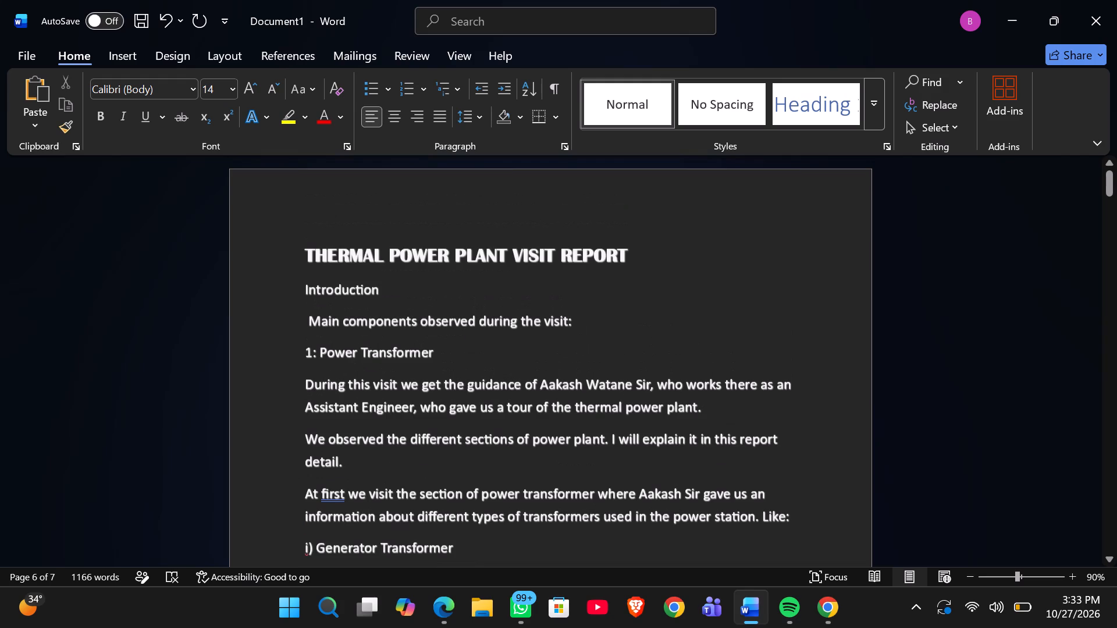
scroll(862, 348, "up", 2)
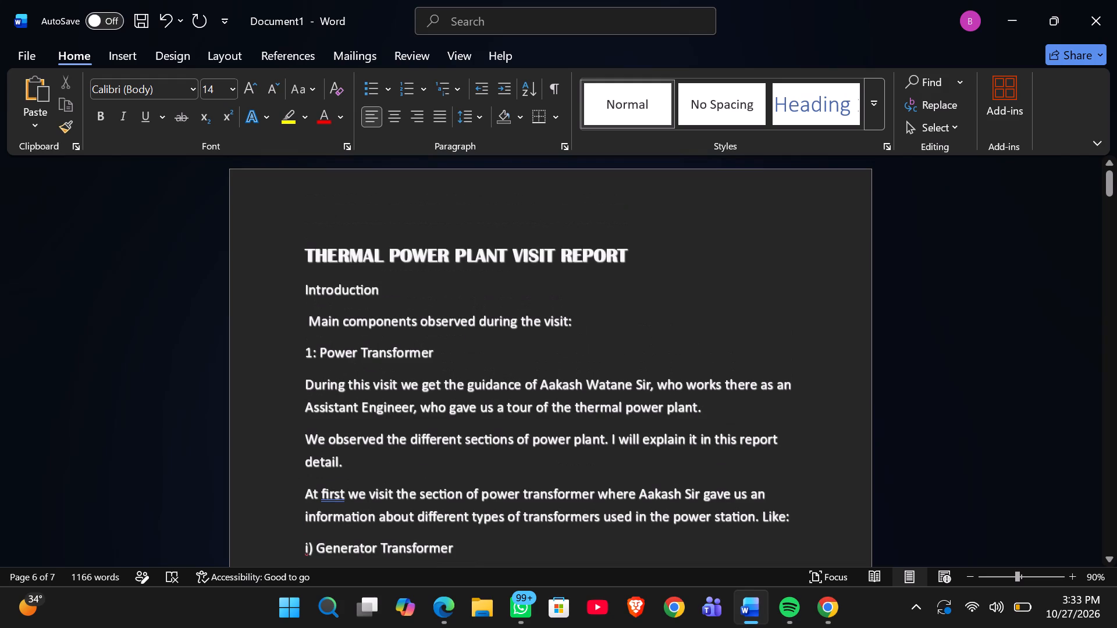
left_click(302, 252)
key("space")
key("space")
key("space")
key("space")
key("space")
key("space")
key("space")
key("space")
key("space")
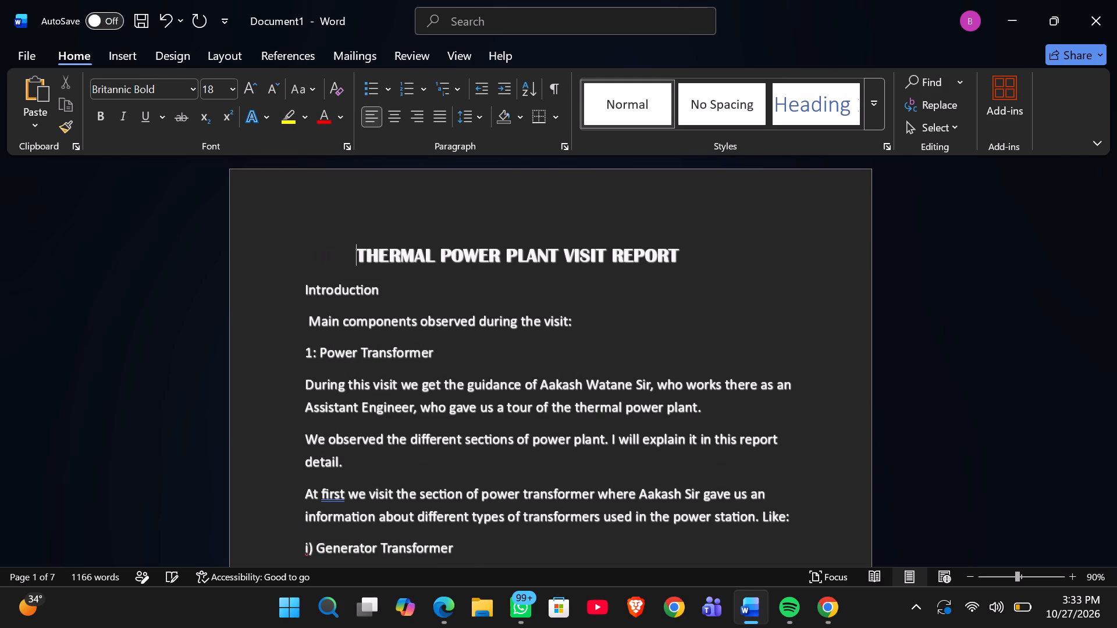
key("space")
key("space")
key("space")
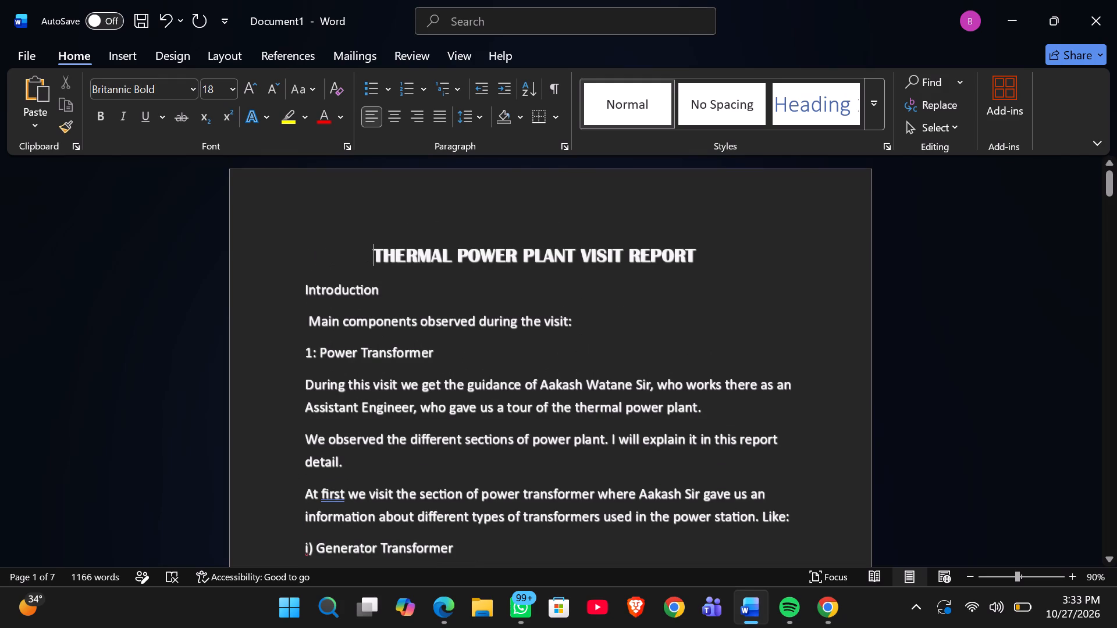
key("space")
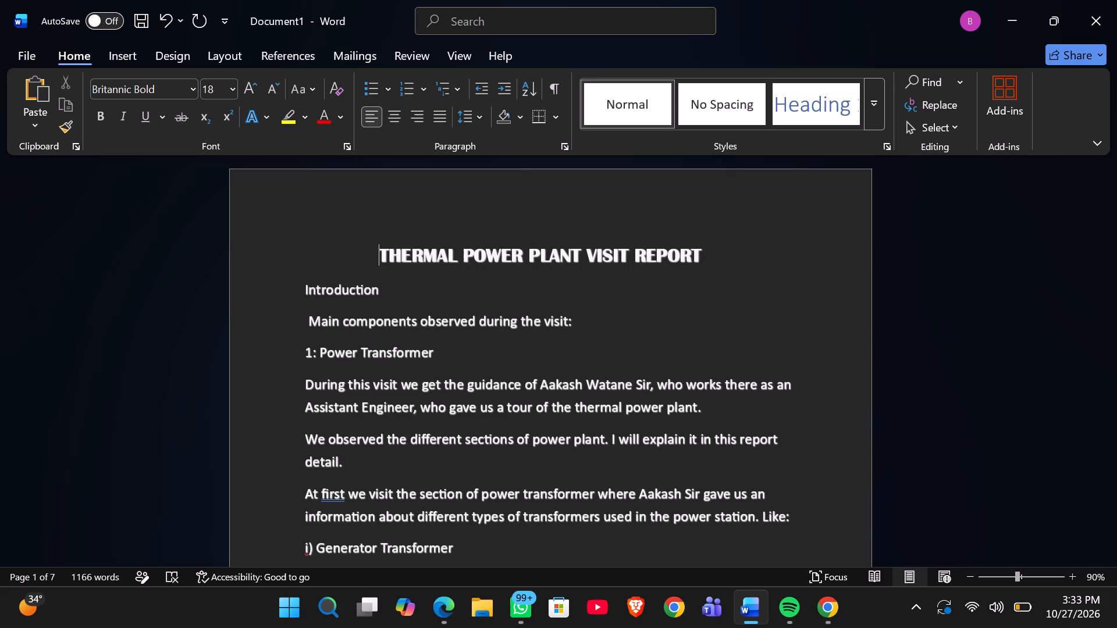
key("space")
key("space")
key("space")
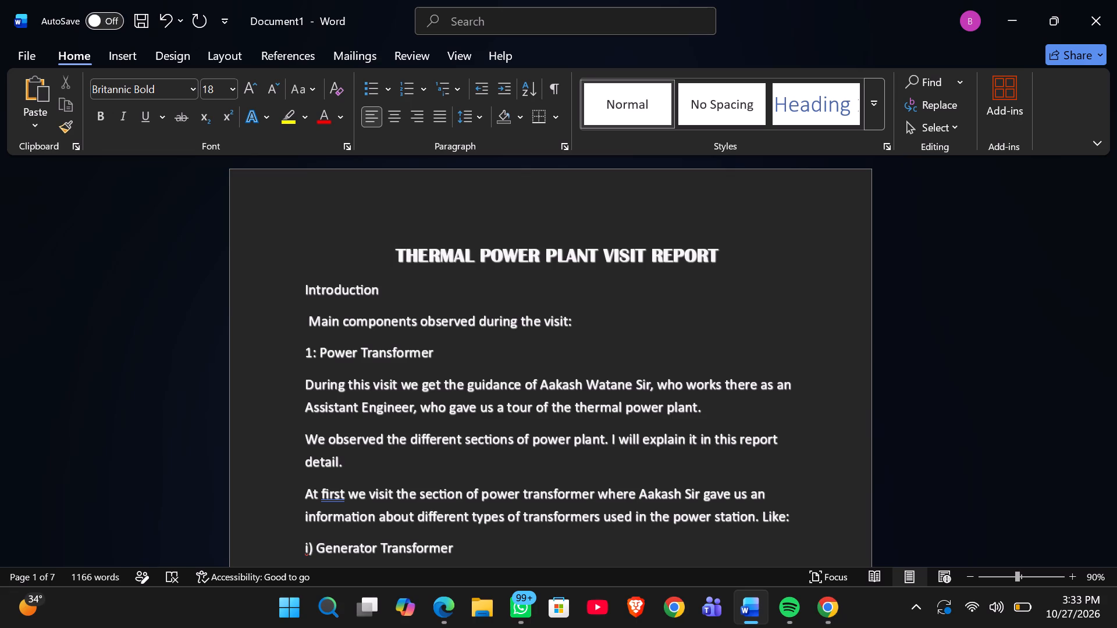
key("BackSpace")
key("BackSpace")
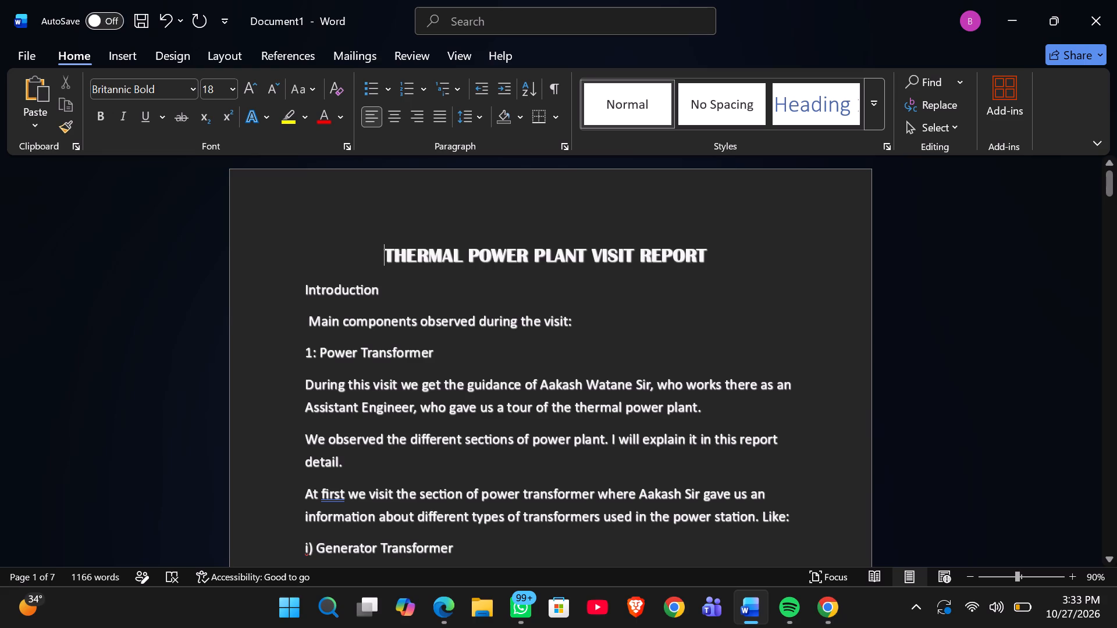
left_click(708, 249)
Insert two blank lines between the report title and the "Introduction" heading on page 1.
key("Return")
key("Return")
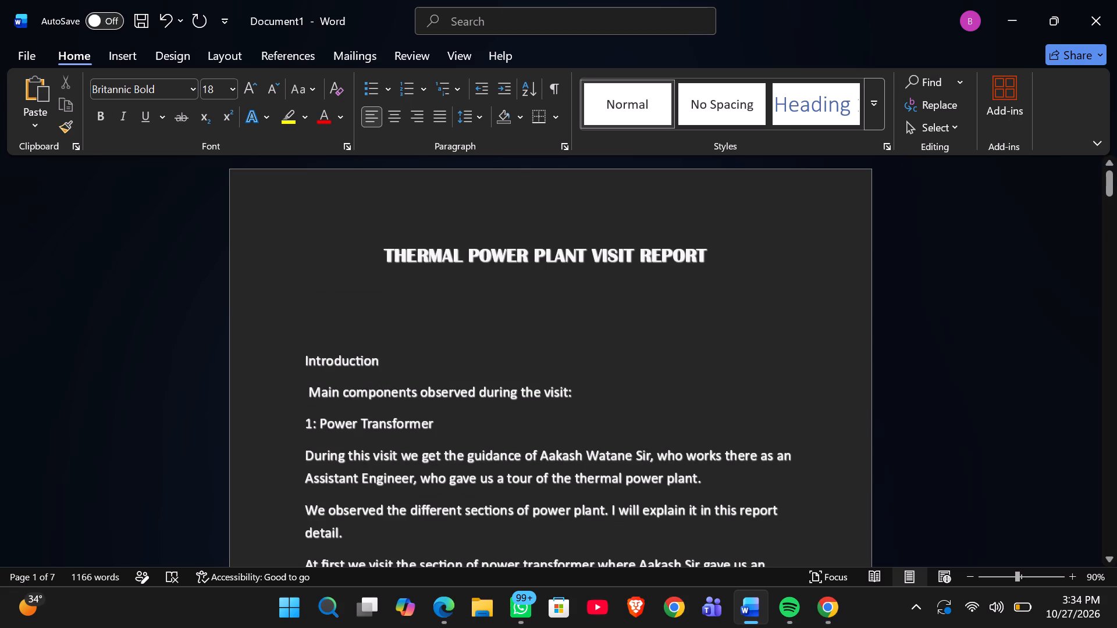
Make the "Introduction" heading on page 1 bold and set its font size to 18.
left_click_drag(307, 359, 368, 354)
left_click_drag(368, 354, 394, 354)
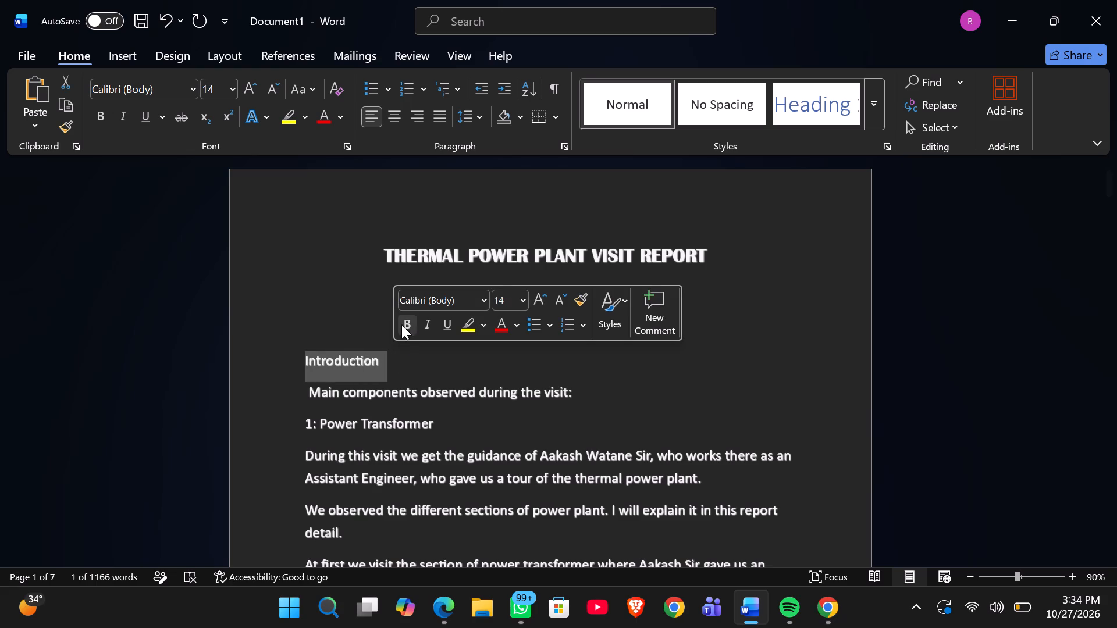
left_click(403, 320)
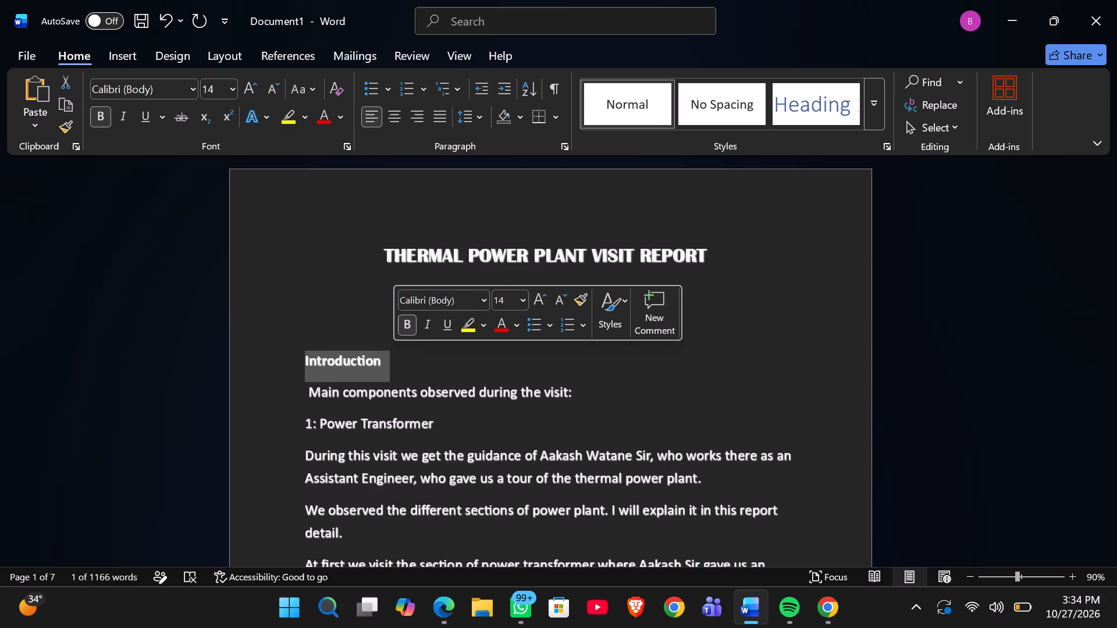
left_click(525, 301)
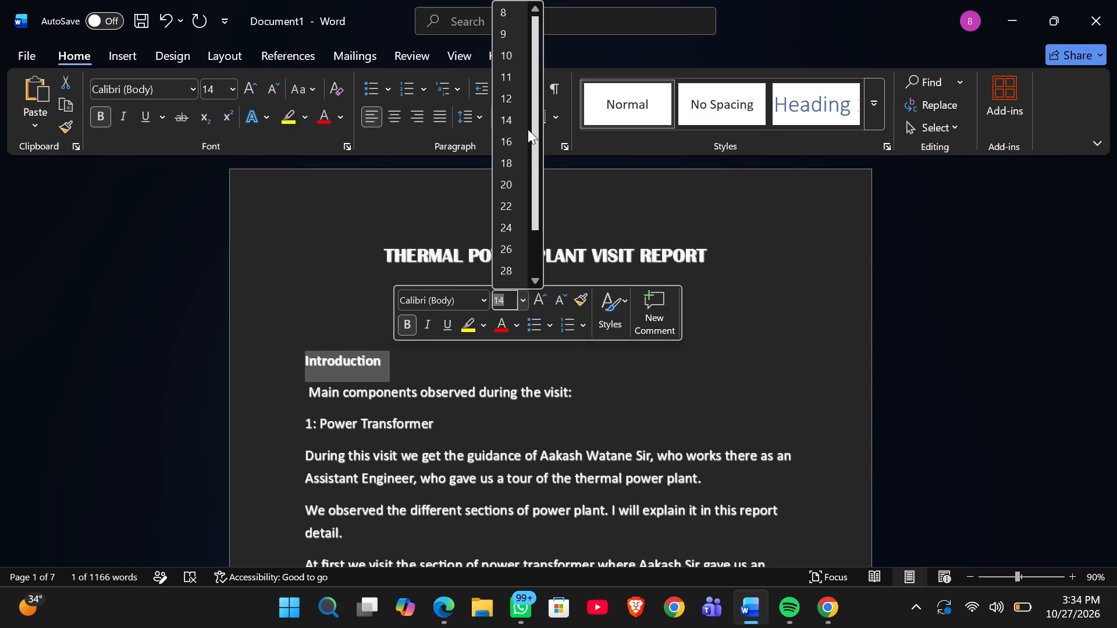
left_click(517, 169)
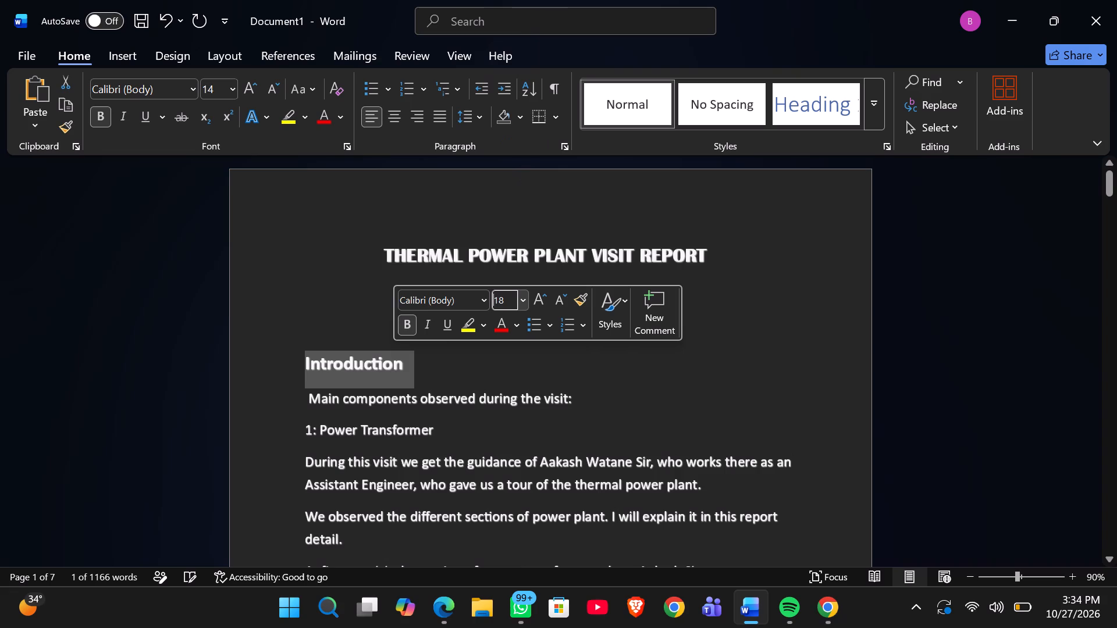
left_click(520, 298)
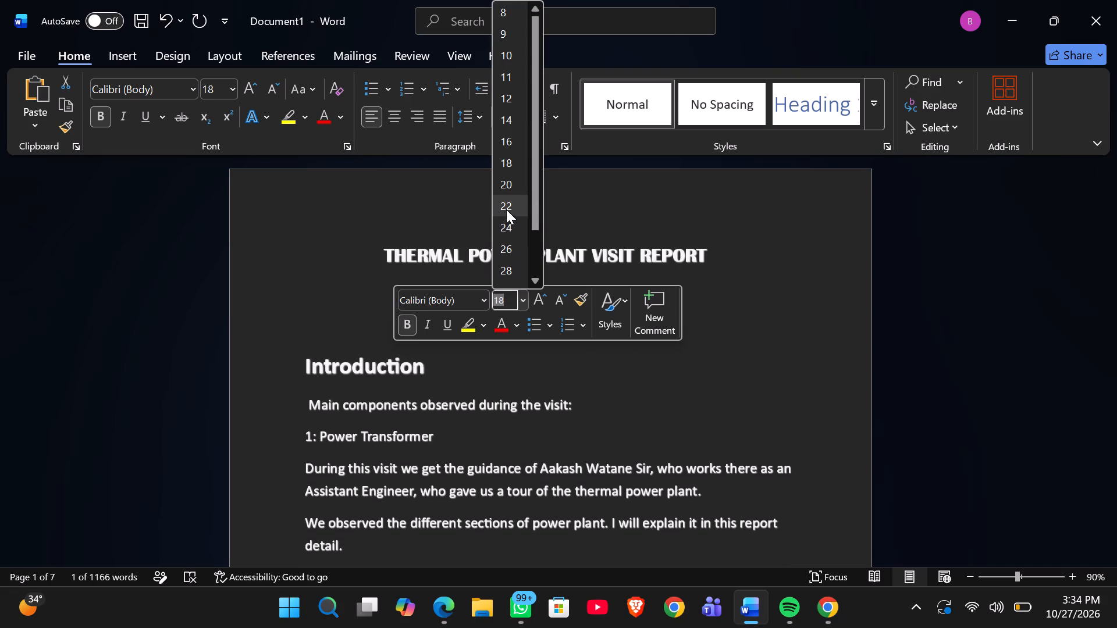
left_click(507, 168)
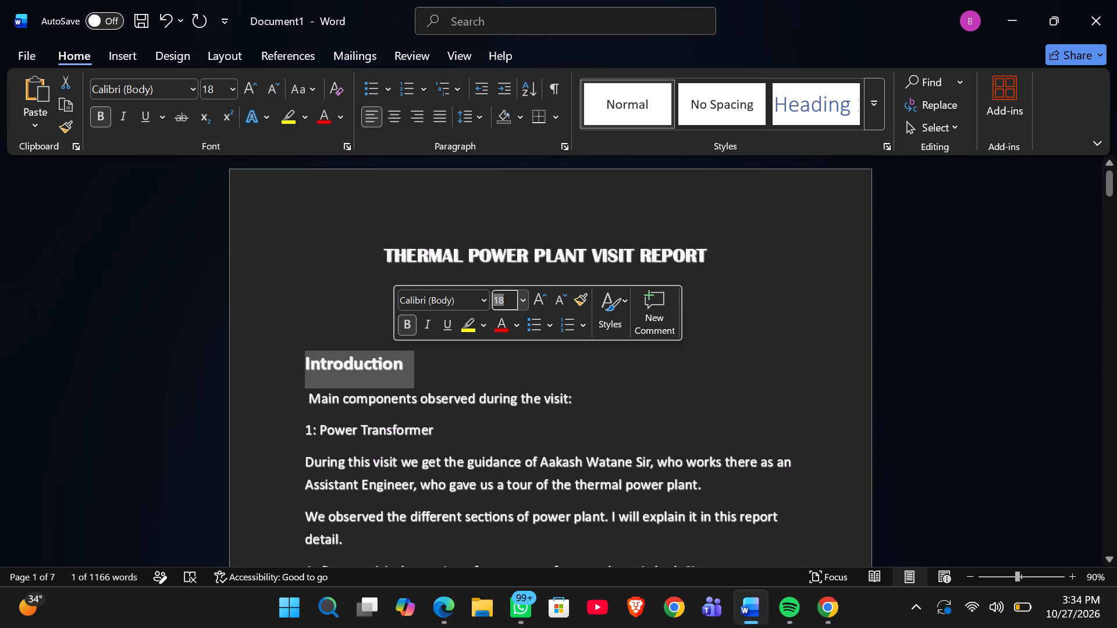
Set the font size of the title "THERMAL POWER PLANT VISIT REPORT" to 22.
left_click_drag(409, 252, 353, 258)
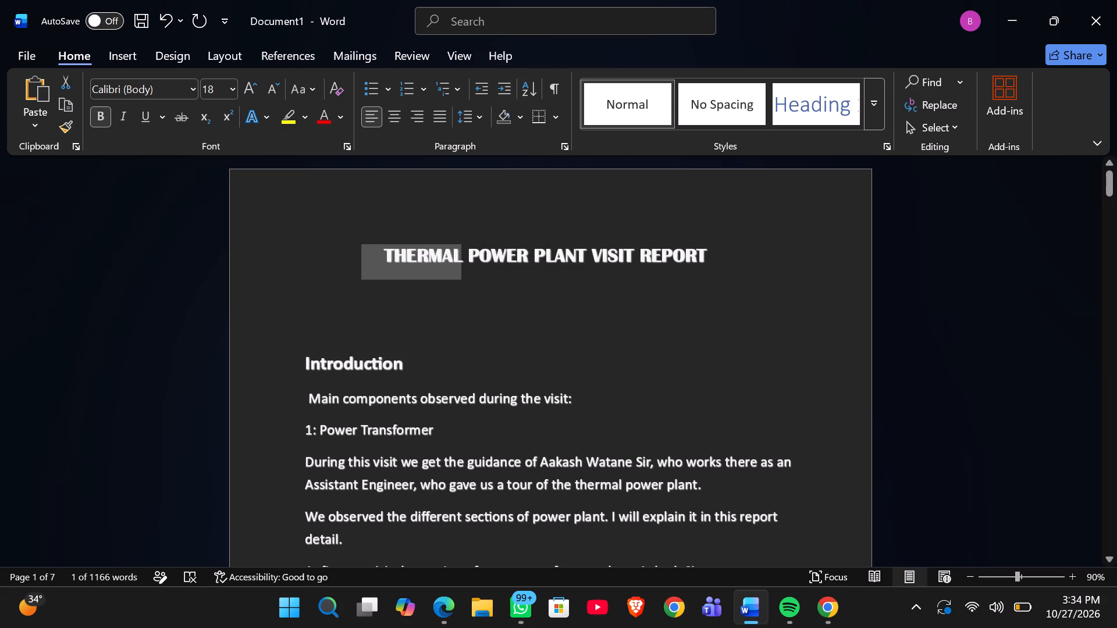
left_click_drag(353, 258, 396, 261)
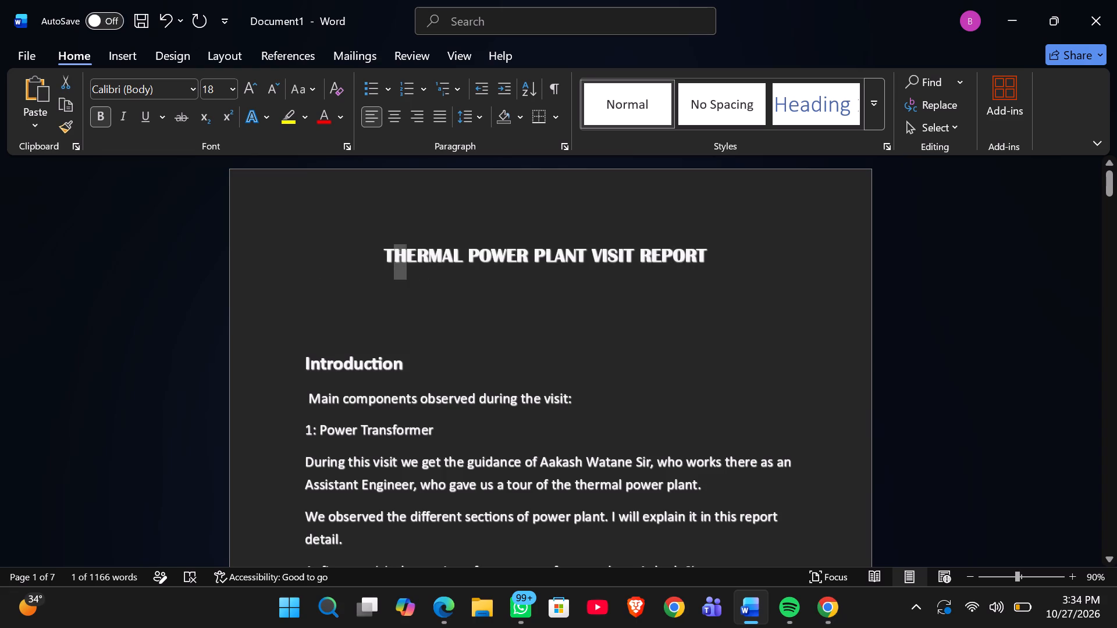
left_click_drag(396, 261, 389, 262)
left_click(389, 262)
left_click_drag(386, 256, 703, 248)
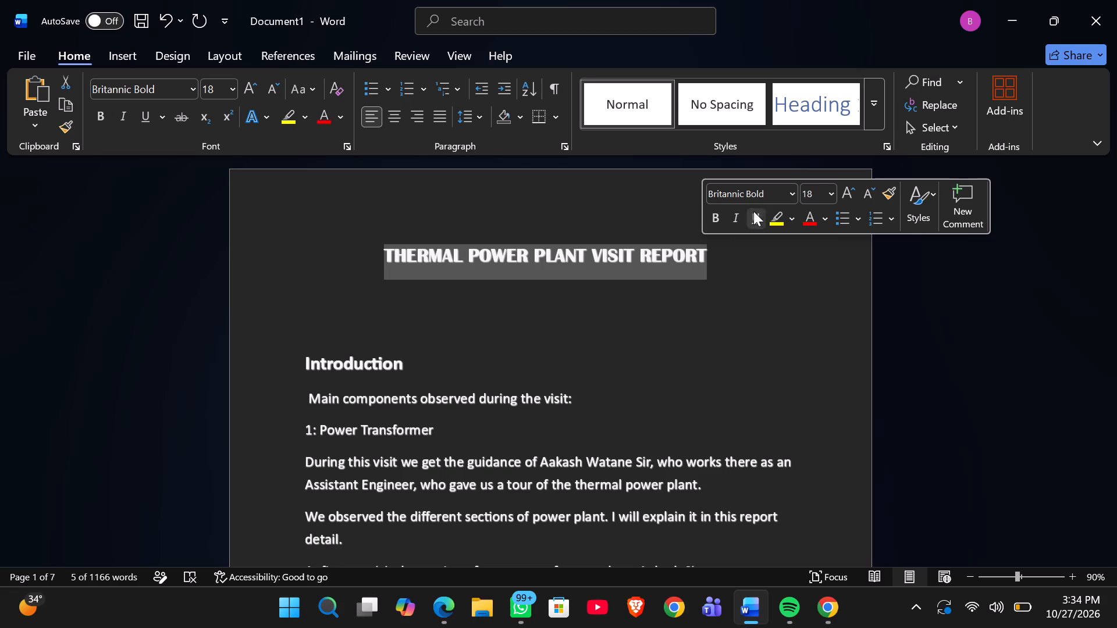
left_click(831, 192)
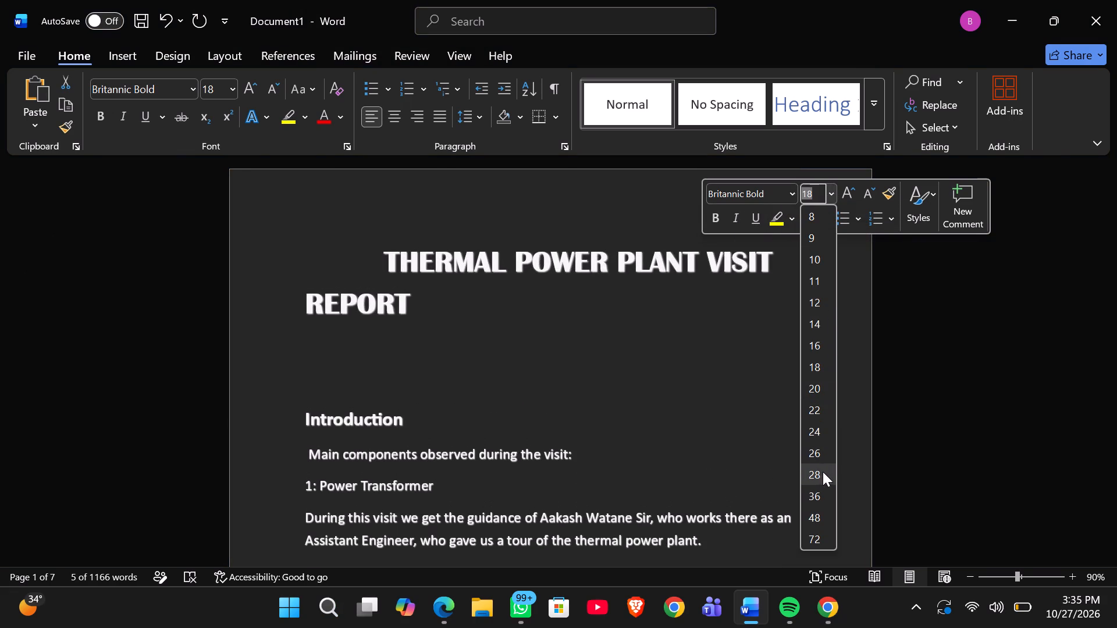
left_click(813, 409)
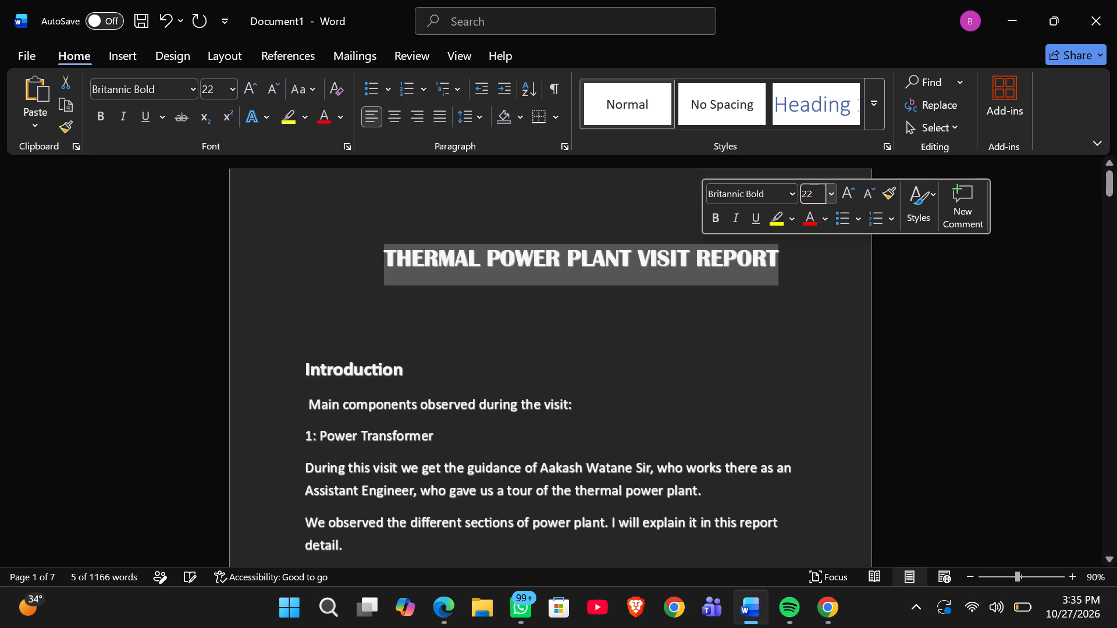
Remove five of the leading spaces before the enlarged title to bring it back to roughly the middle of the page.
left_click(372, 252)
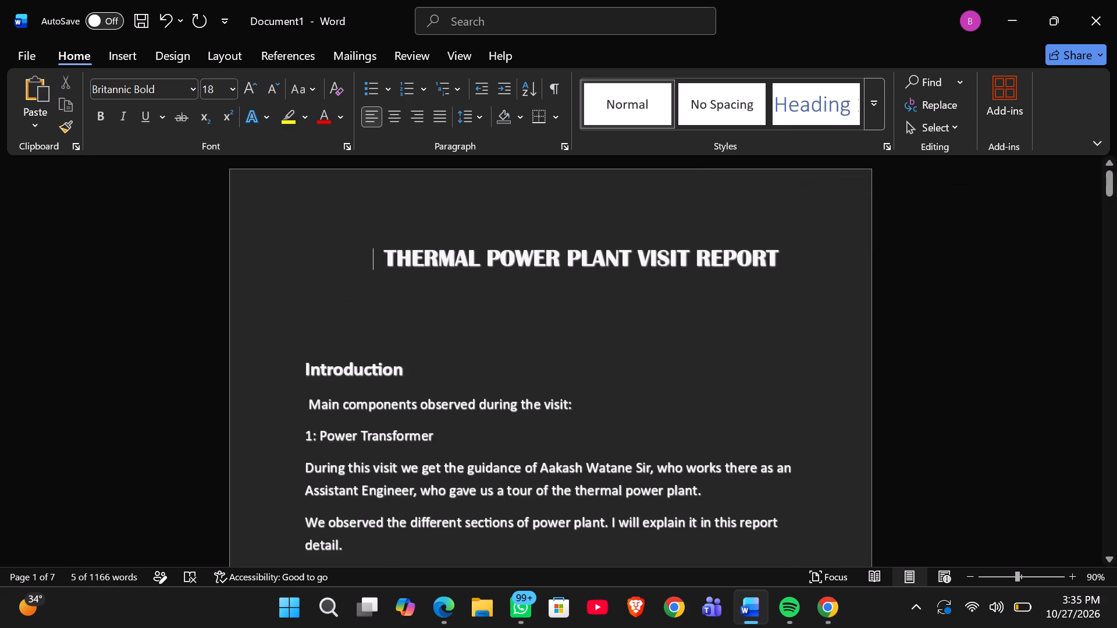
key("BackSpace")
key("BackSpace")
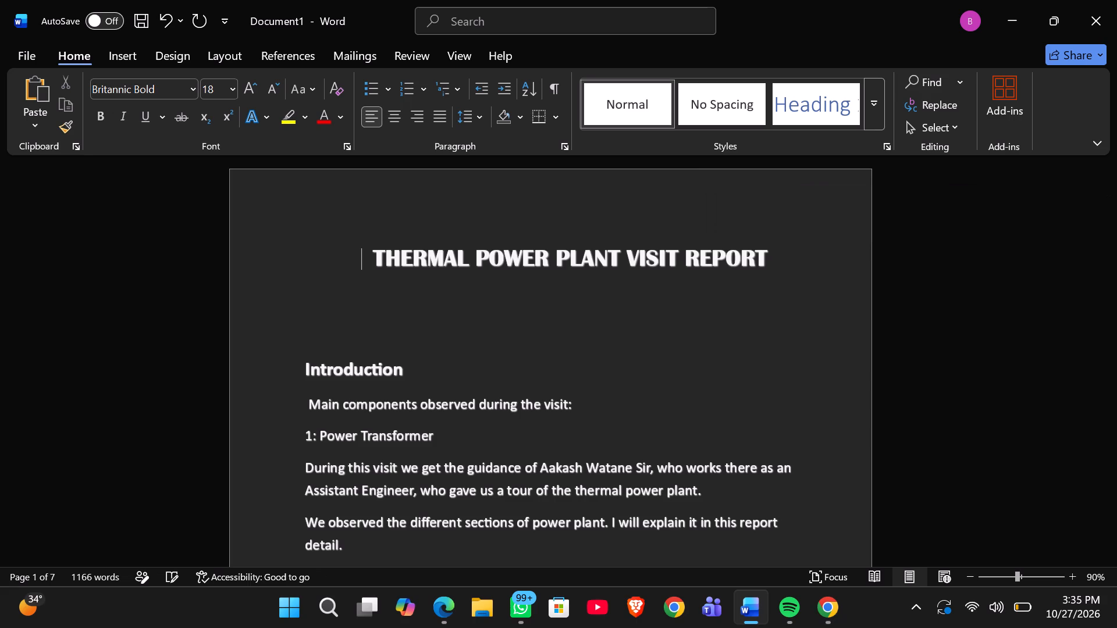
key("BackSpace")
key("BackSpace")
key("BackSpace")
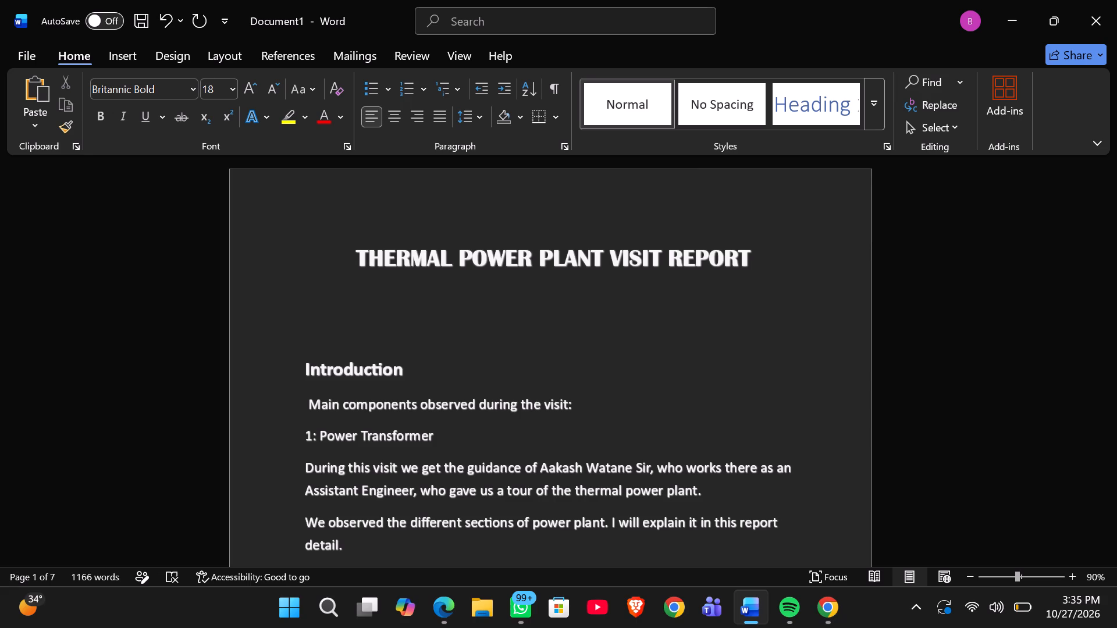
key("space")
key("BackSpace")
Reduce the gap between the title and the "Introduction" heading to a single blank line.
left_click(396, 348)
key("BackSpace")
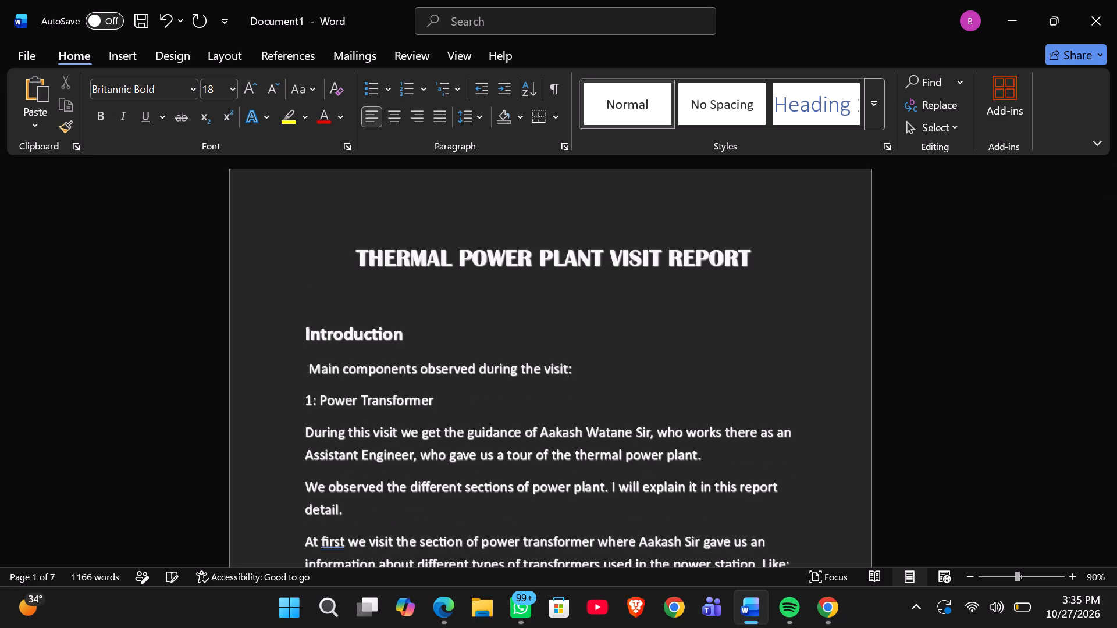
key("BackSpace")
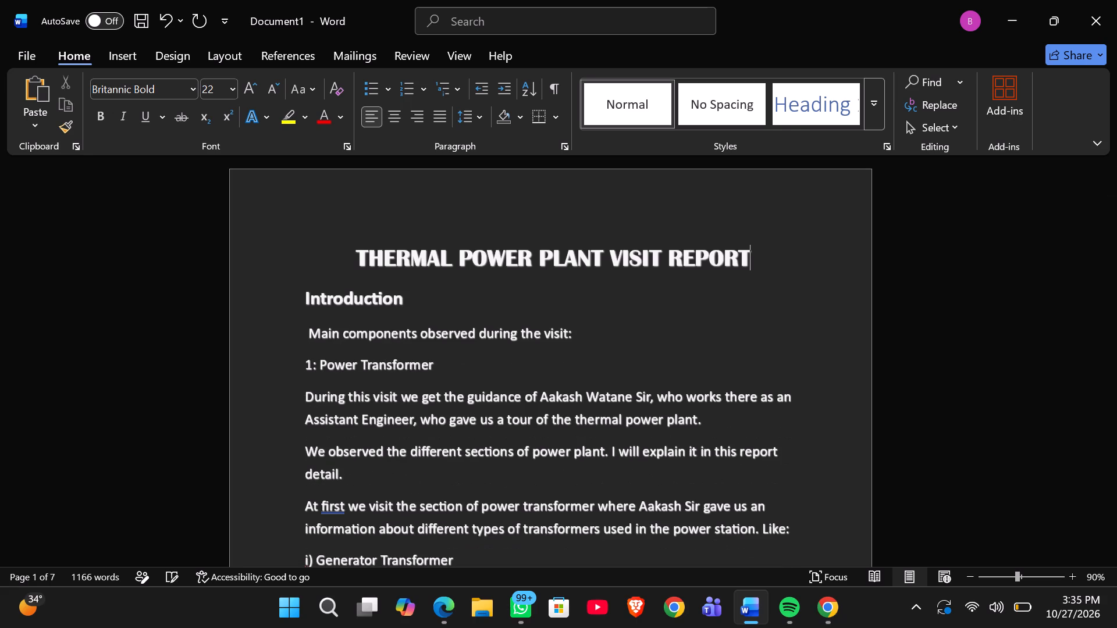
key("Return")
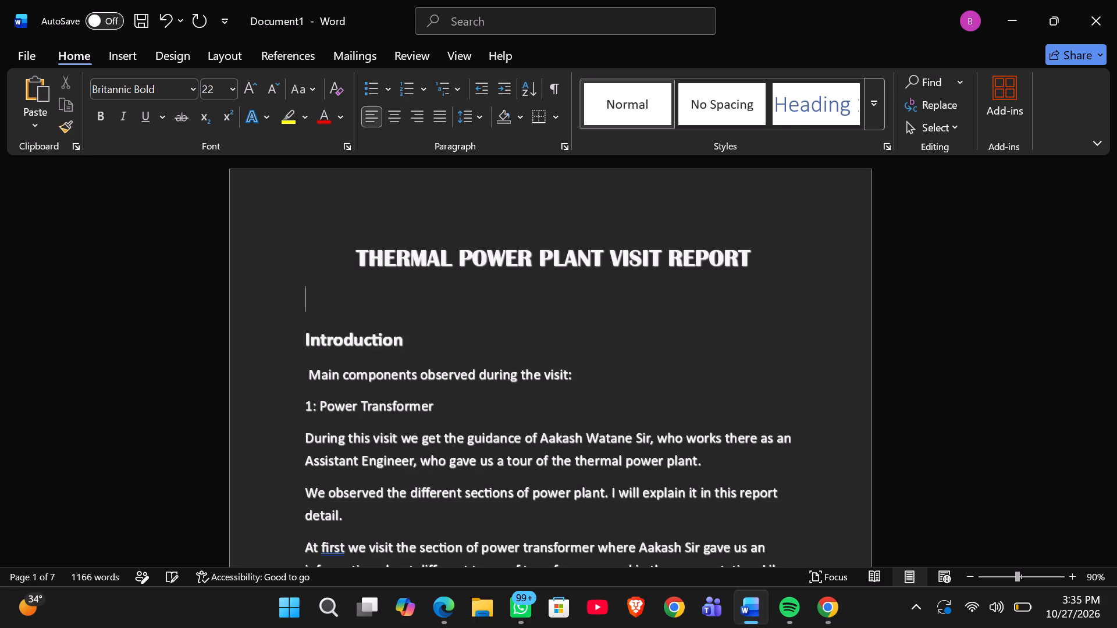
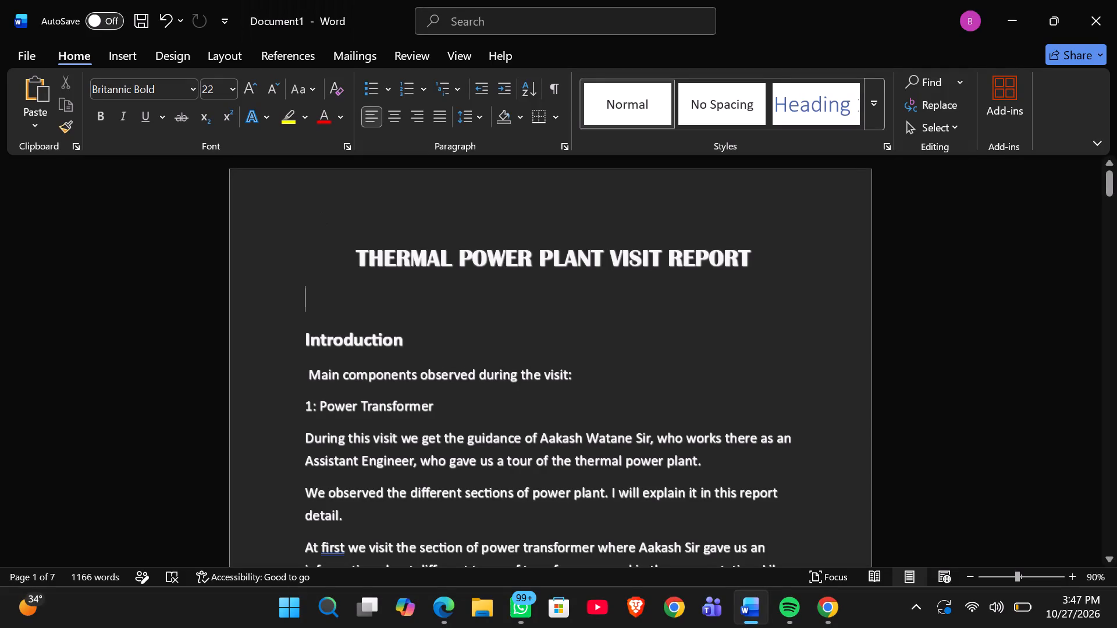
Make the "Note" heading on page 2 bold and set its font size to 22.
scroll(362, 341, "down", 2)
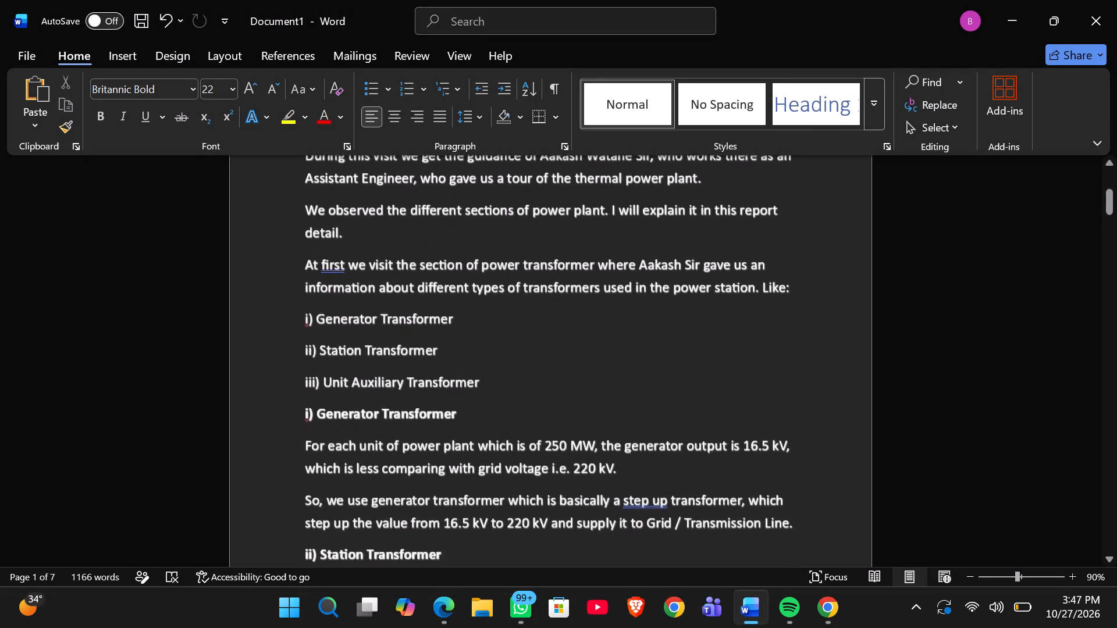
scroll(362, 341, "down", 6)
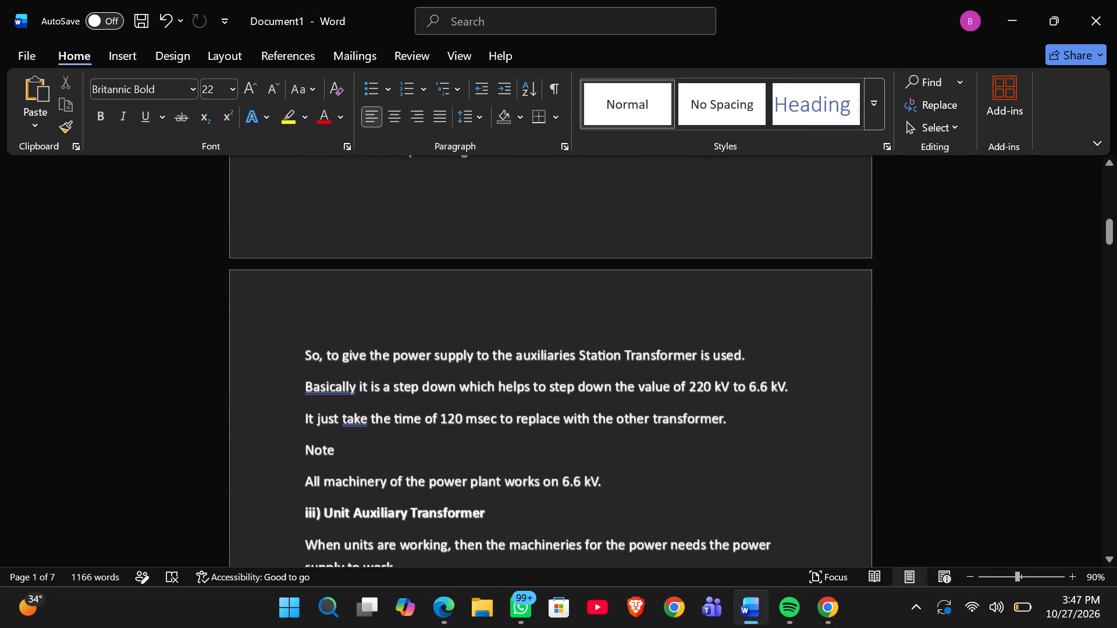
scroll(362, 341, "down", 1)
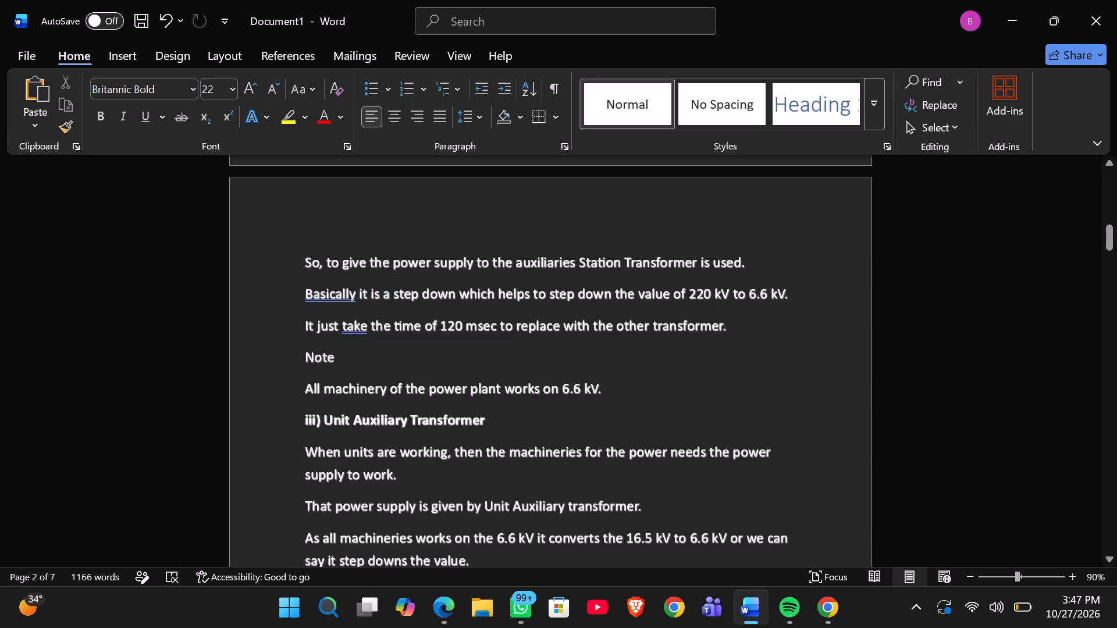
left_click_drag(305, 356, 310, 356)
left_click_drag(310, 356, 368, 349)
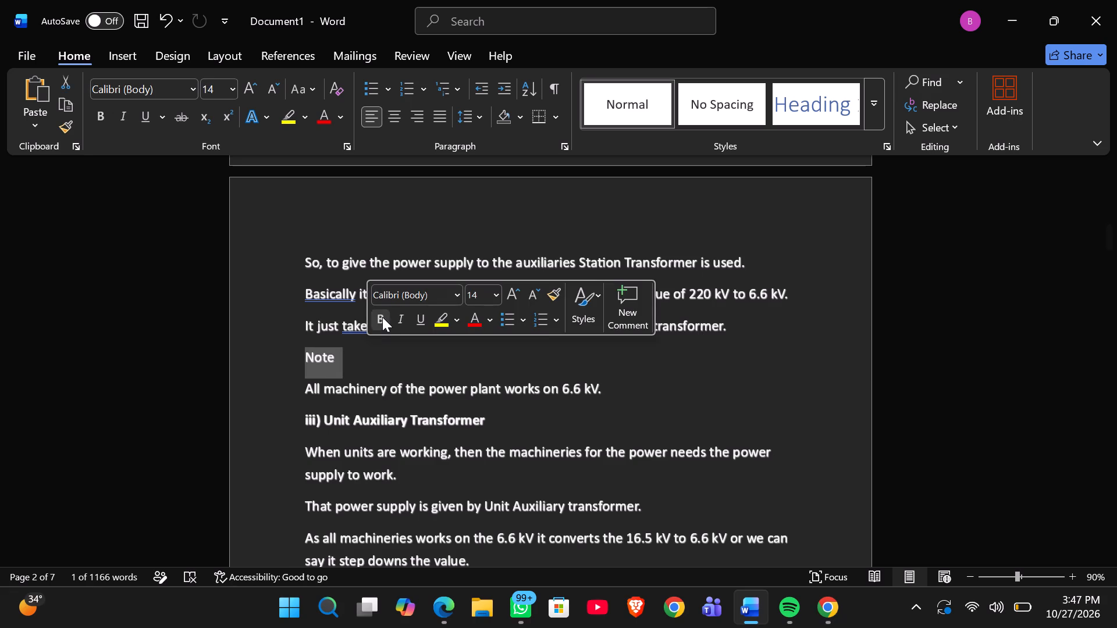
left_click(382, 317)
left_click(382, 317)
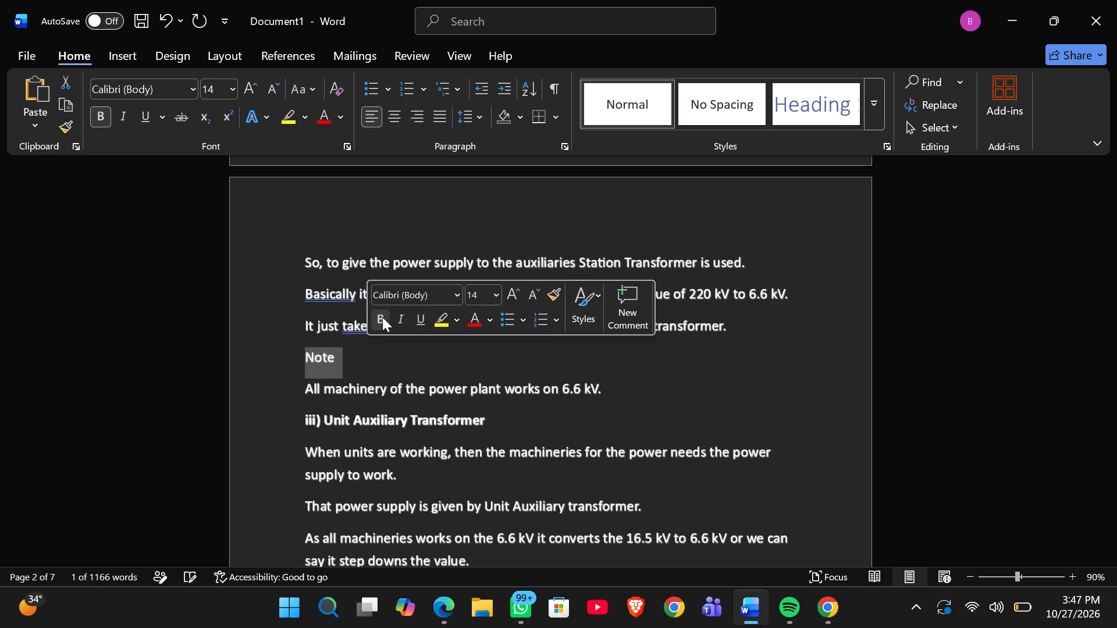
left_click(382, 317)
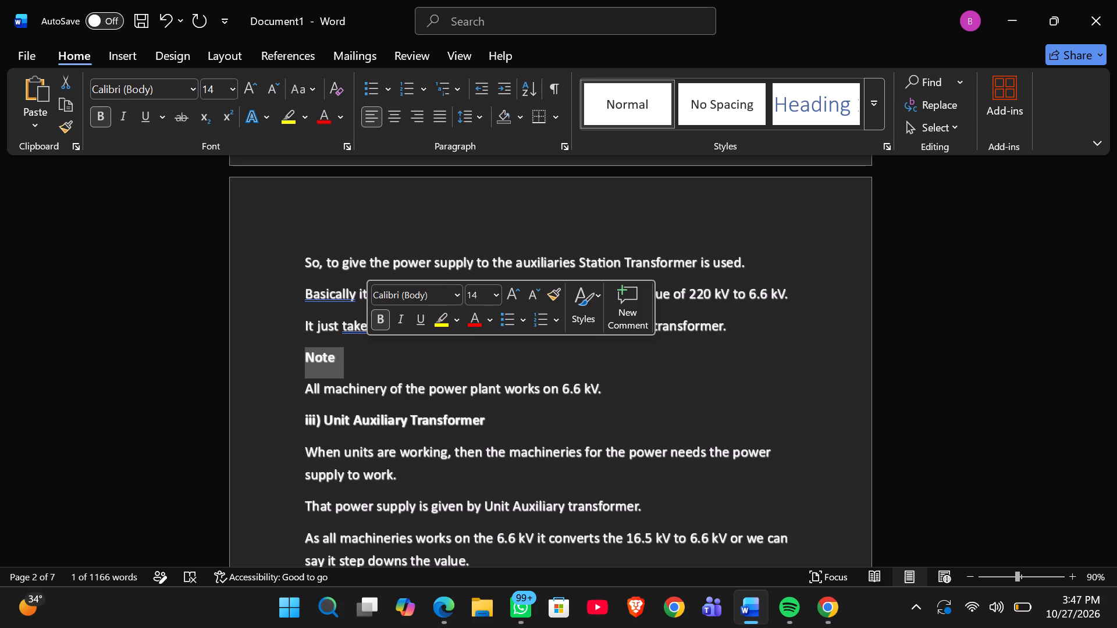
left_click(495, 295)
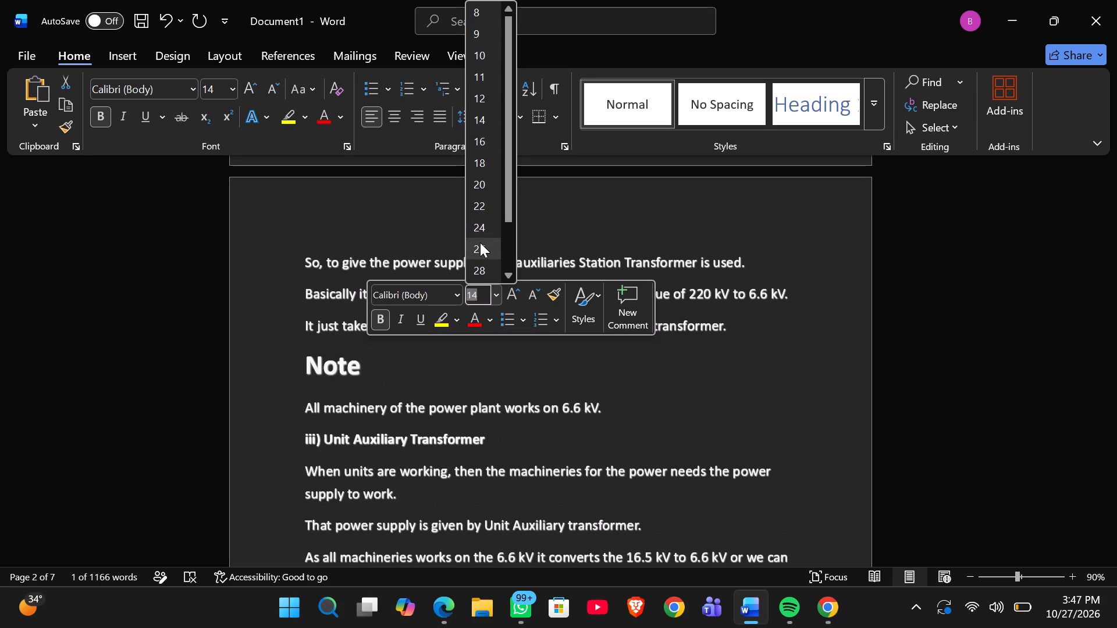
left_click(482, 199)
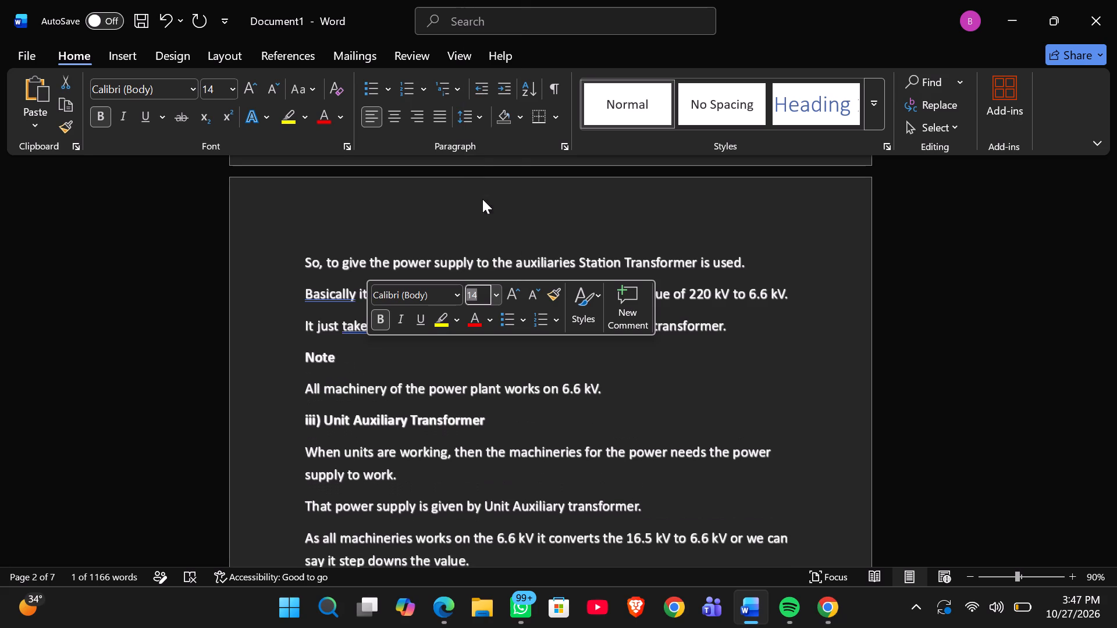
left_click(501, 355)
Set the font size of the "So as Summary" line on page 2 to 22.
scroll(501, 355, "down", 1)
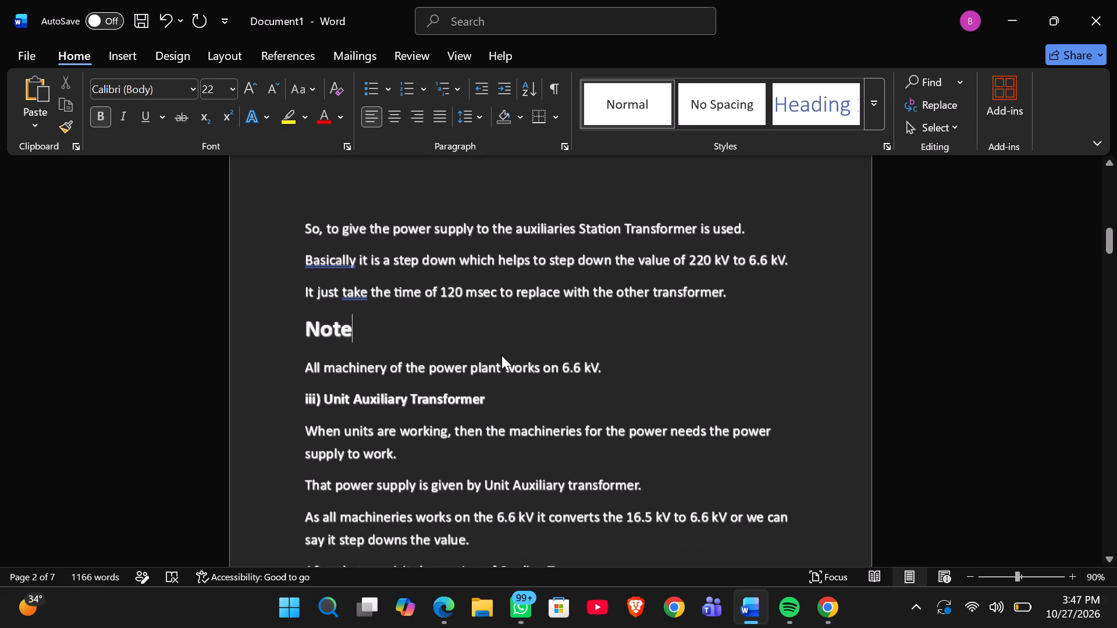
scroll(501, 355, "down", 4)
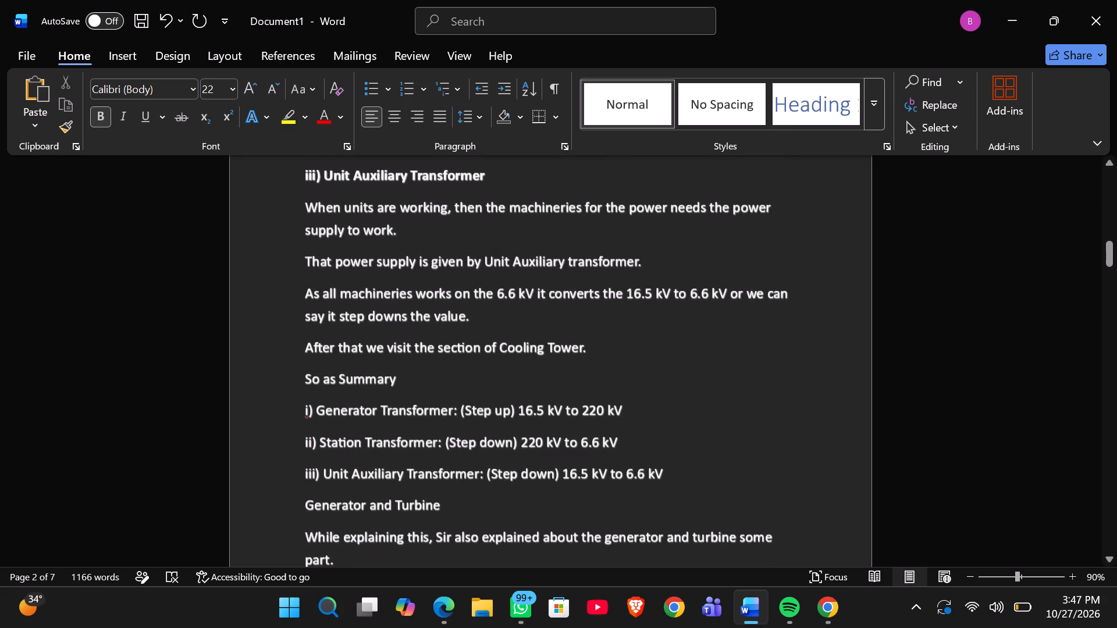
scroll(501, 355, "down", 1)
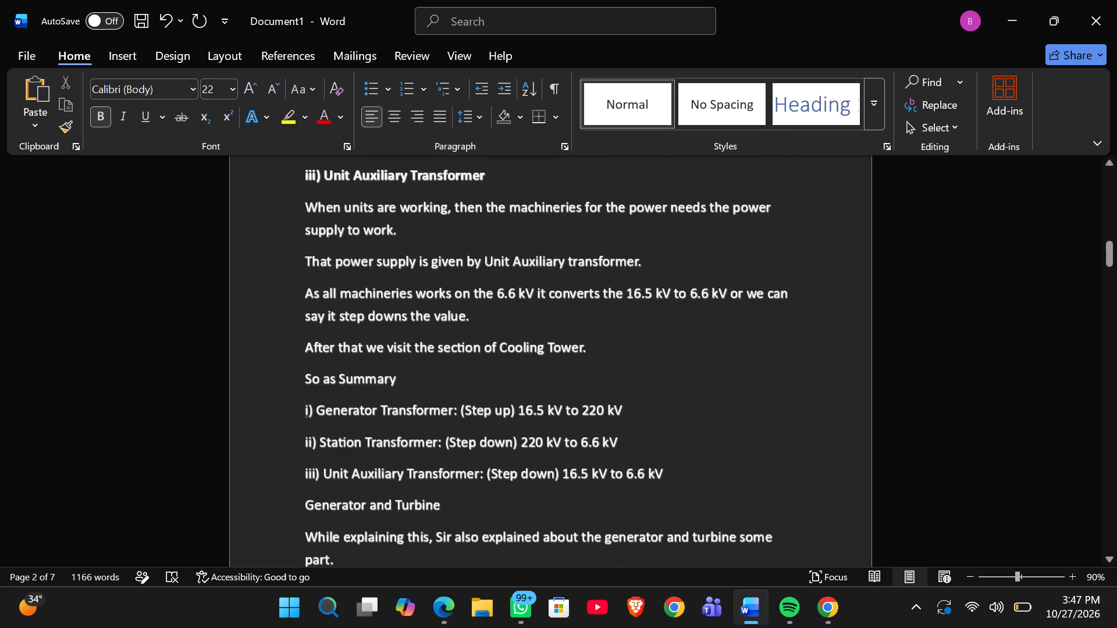
left_click(301, 384)
left_click_drag(301, 384, 398, 361)
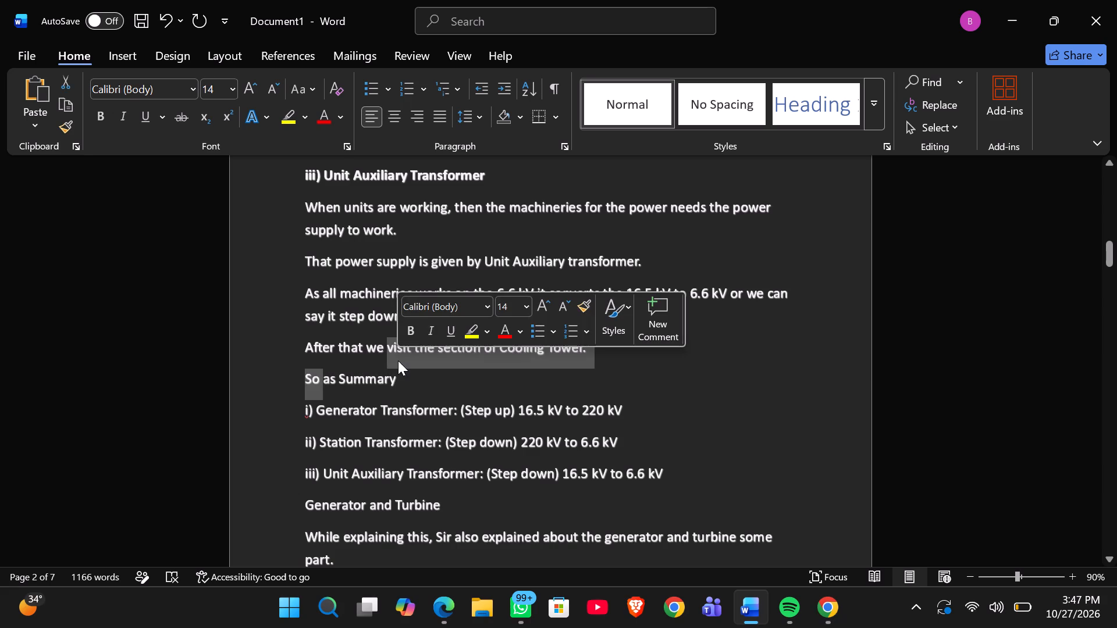
left_click_drag(307, 372, 365, 358)
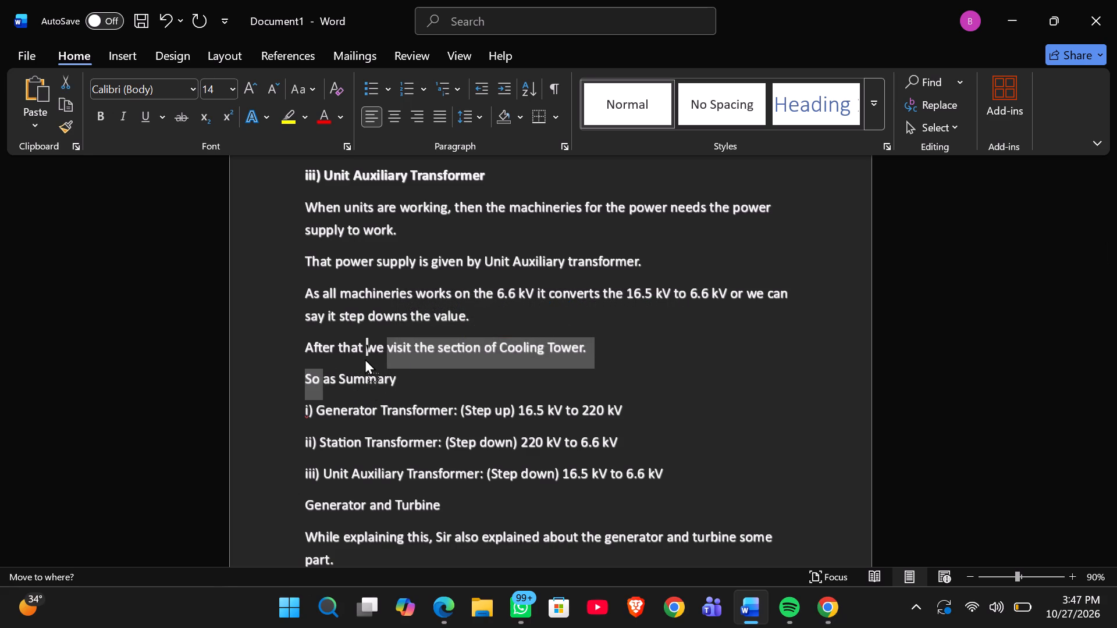
left_click_drag(365, 358, 305, 394)
left_click(305, 394)
left_click_drag(305, 394, 326, 373)
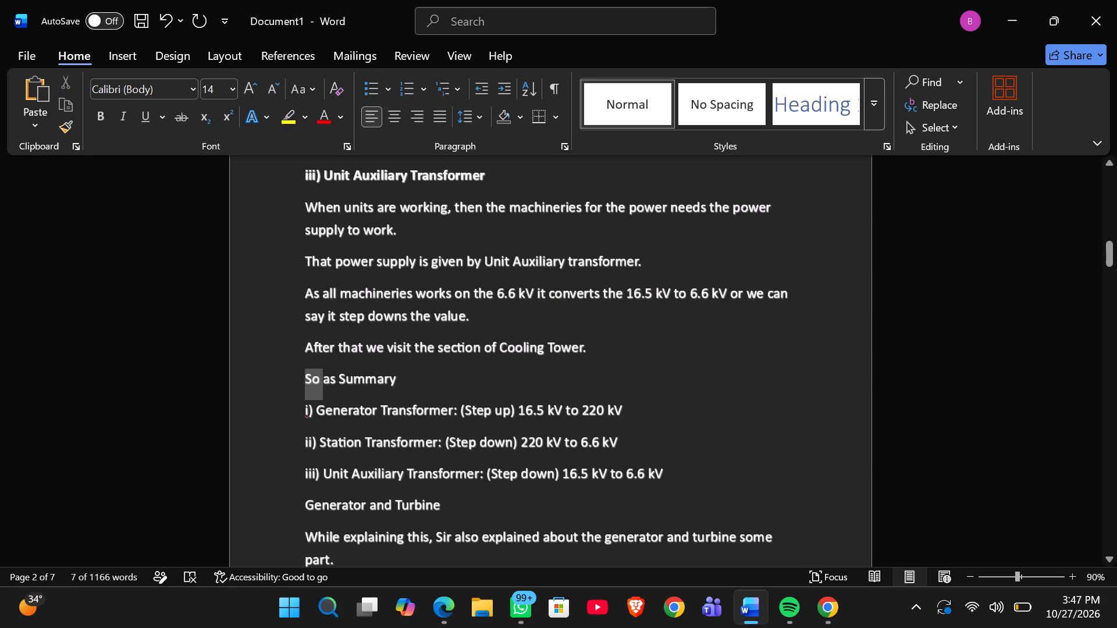
left_click_drag(326, 373, 367, 385)
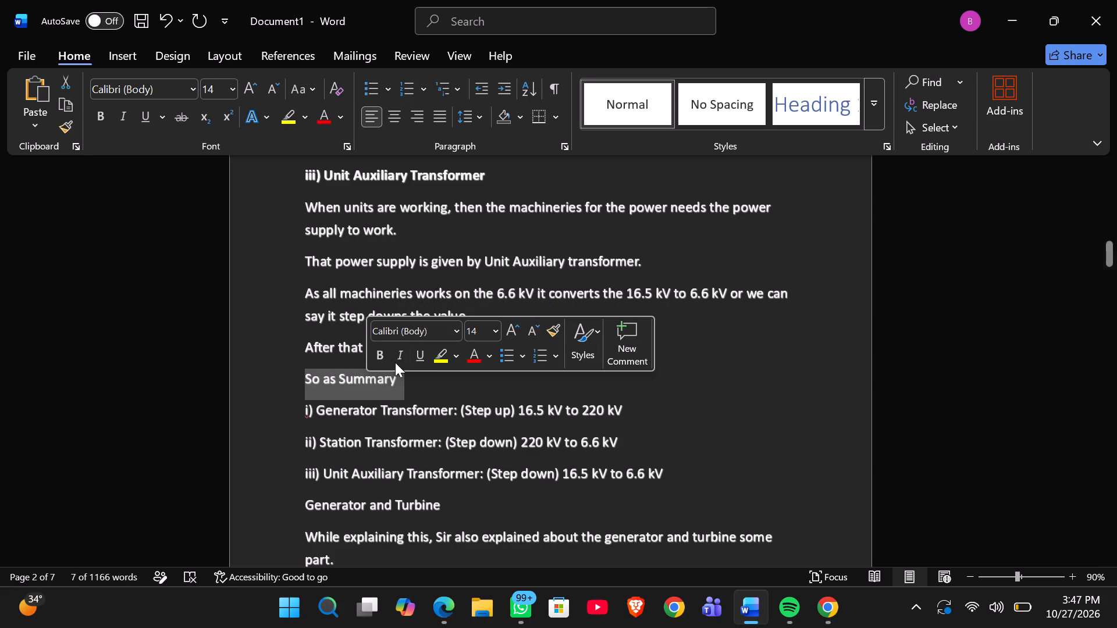
left_click(491, 330)
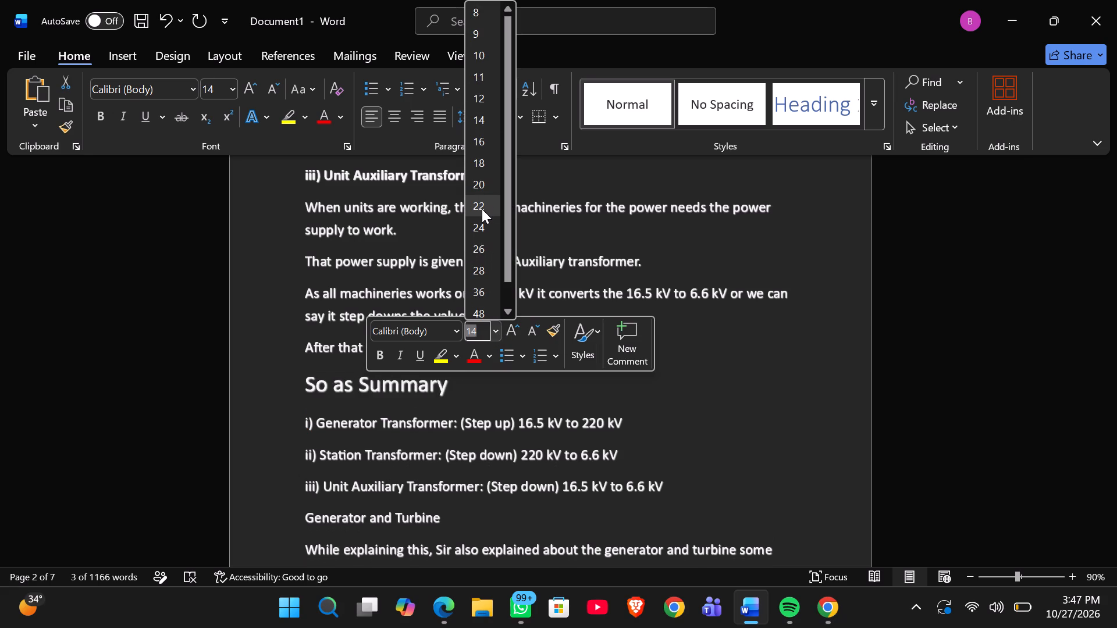
left_click(482, 209)
Review the heading formatting from the "So as Summary" list through the Cooling tower and Condenser sections on pages 2 and 3.
scroll(497, 409, "down", 1)
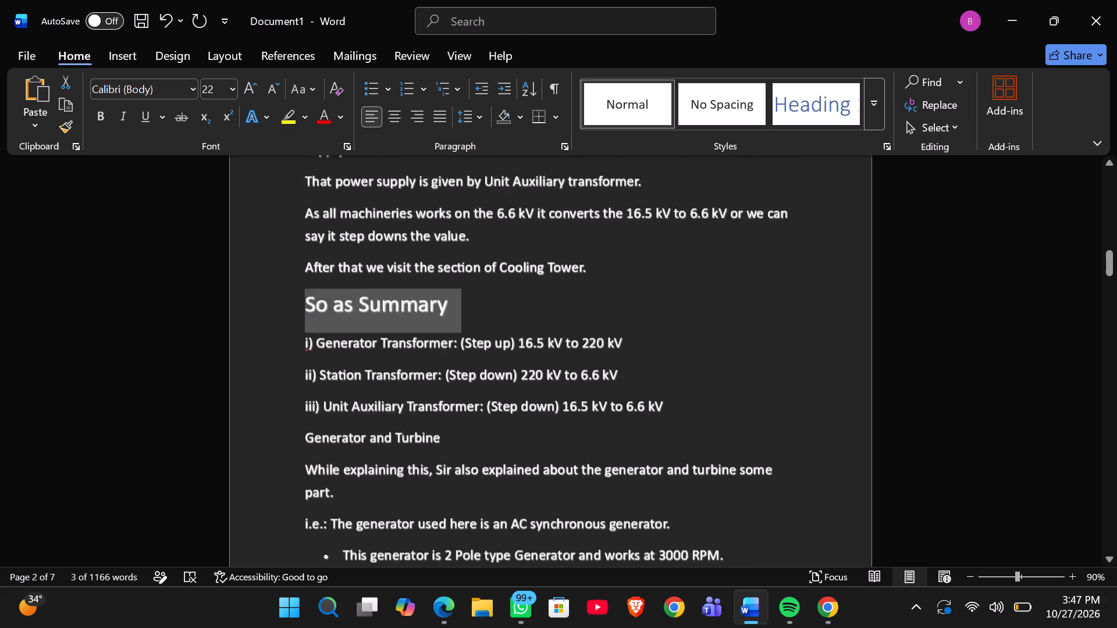
scroll(497, 409, "down", 2)
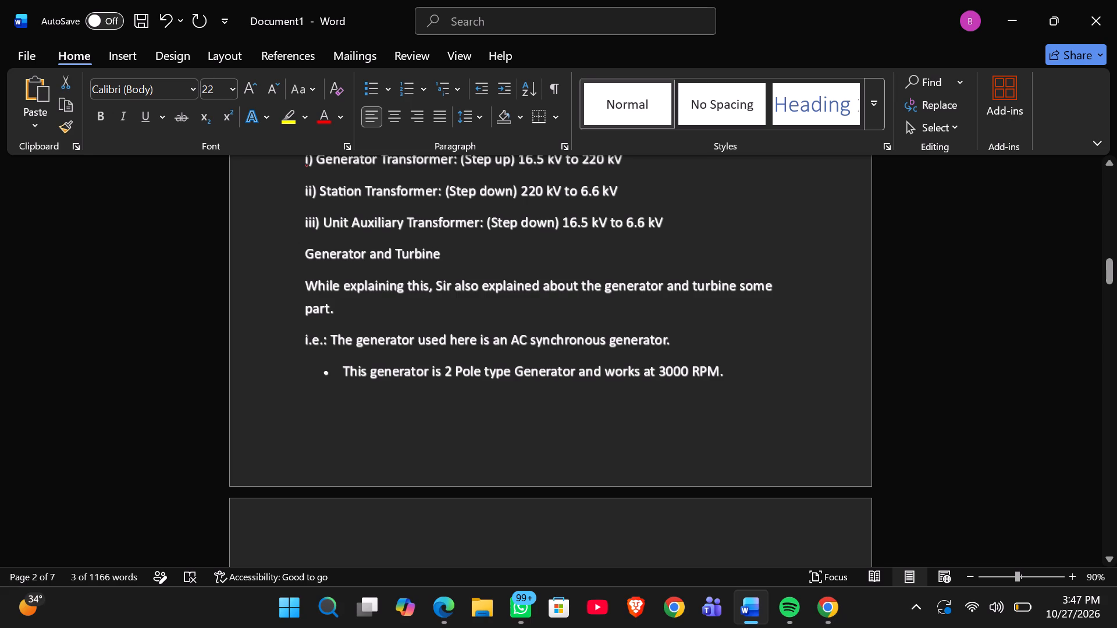
scroll(497, 409, "down", 3)
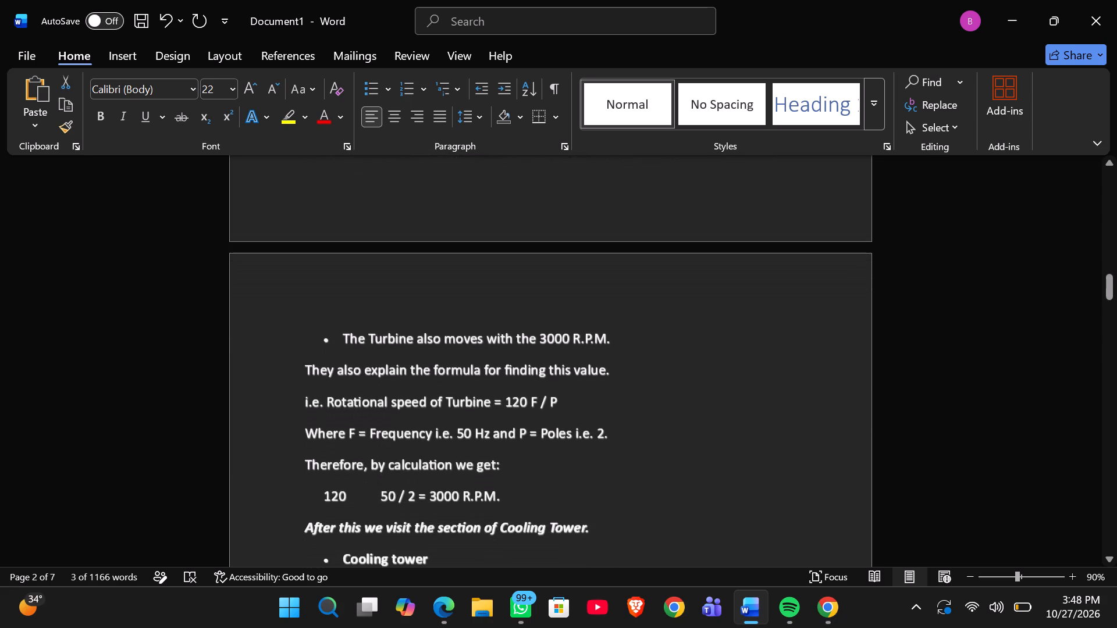
scroll(497, 409, "down", 1)
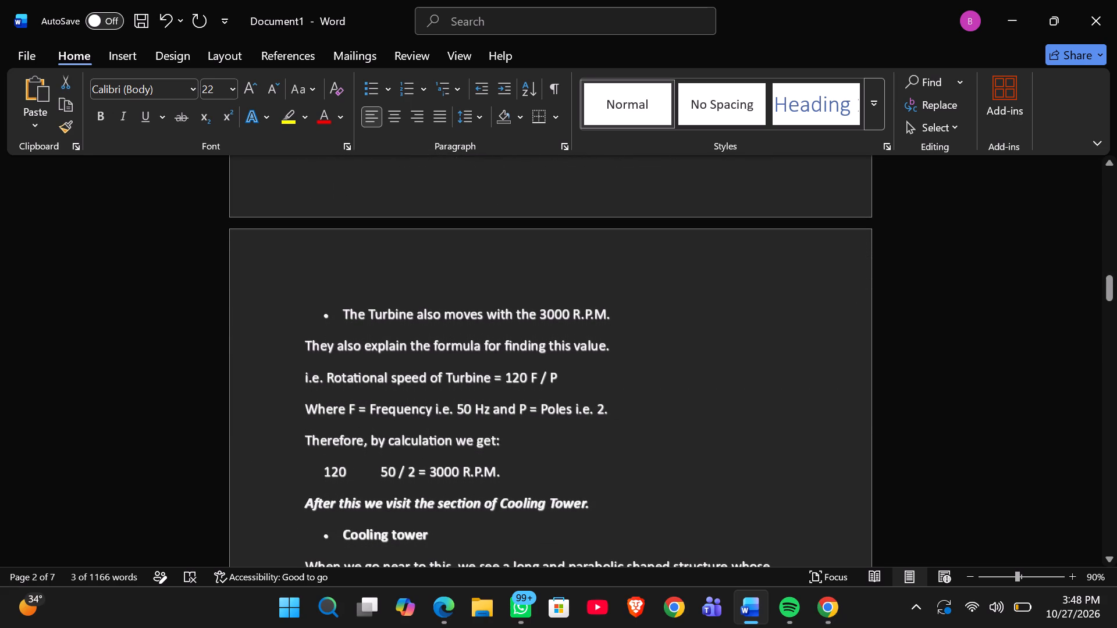
scroll(497, 409, "down", 1)
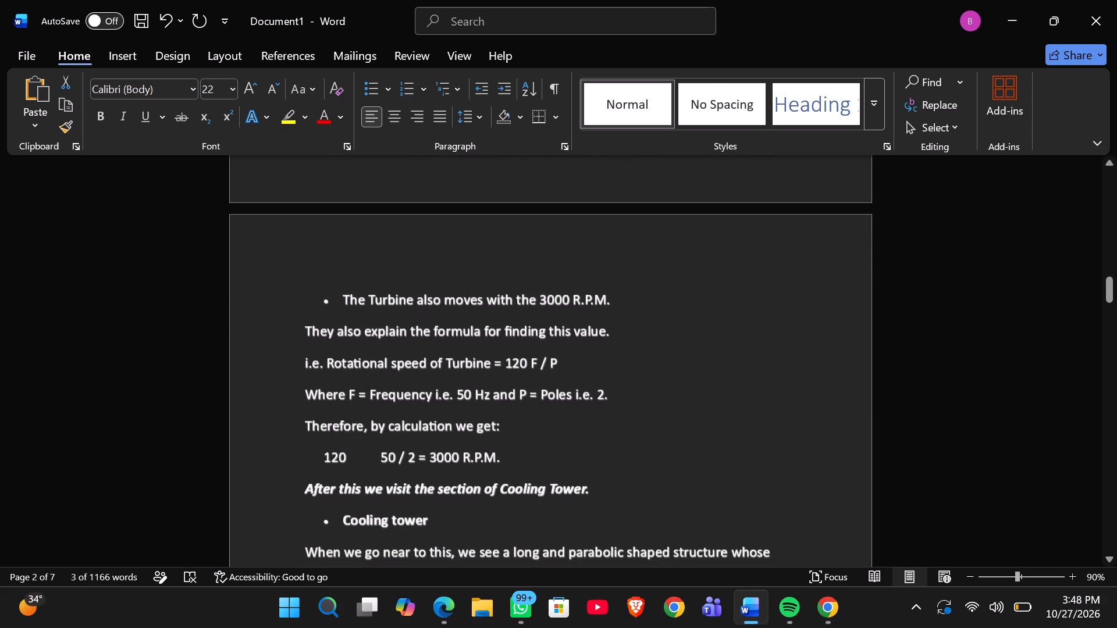
scroll(497, 409, "down", 1)
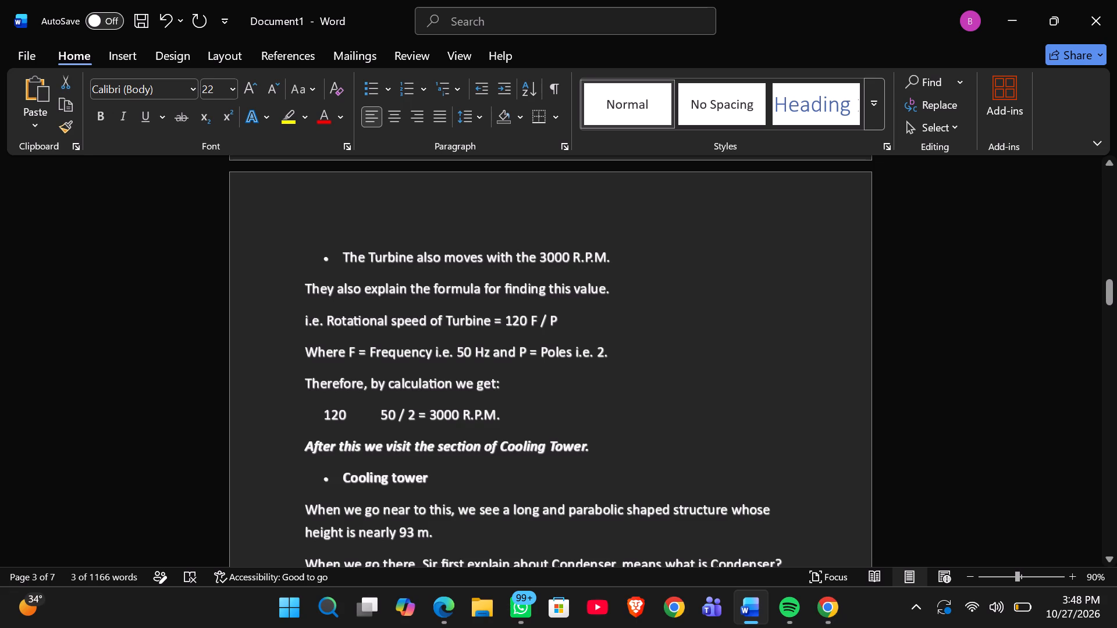
scroll(494, 361, "down", 2)
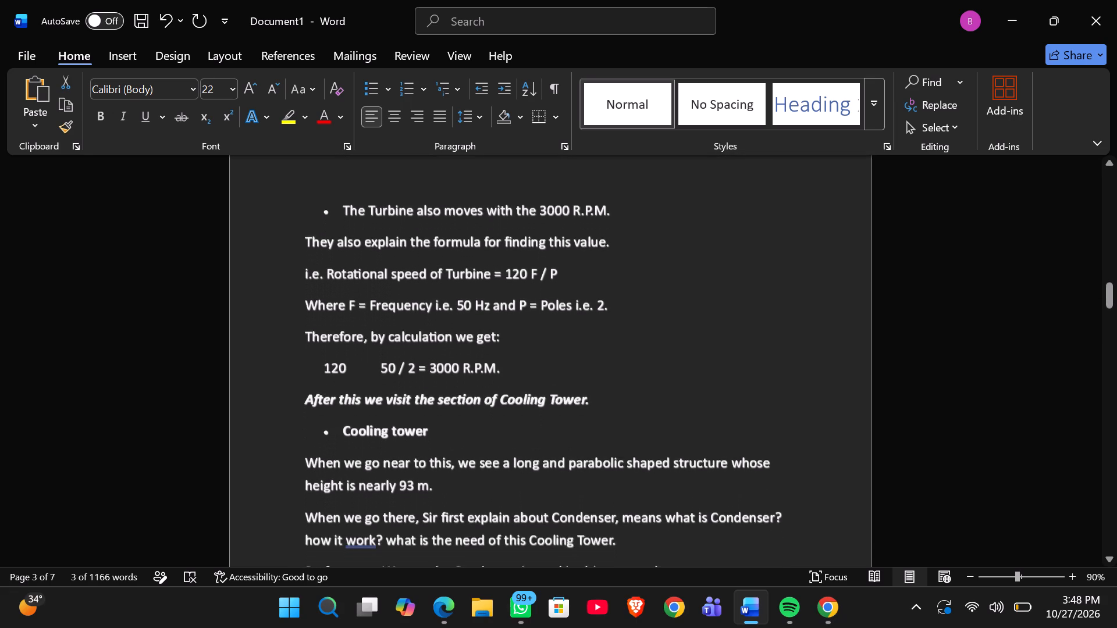
scroll(494, 346, "down", 4)
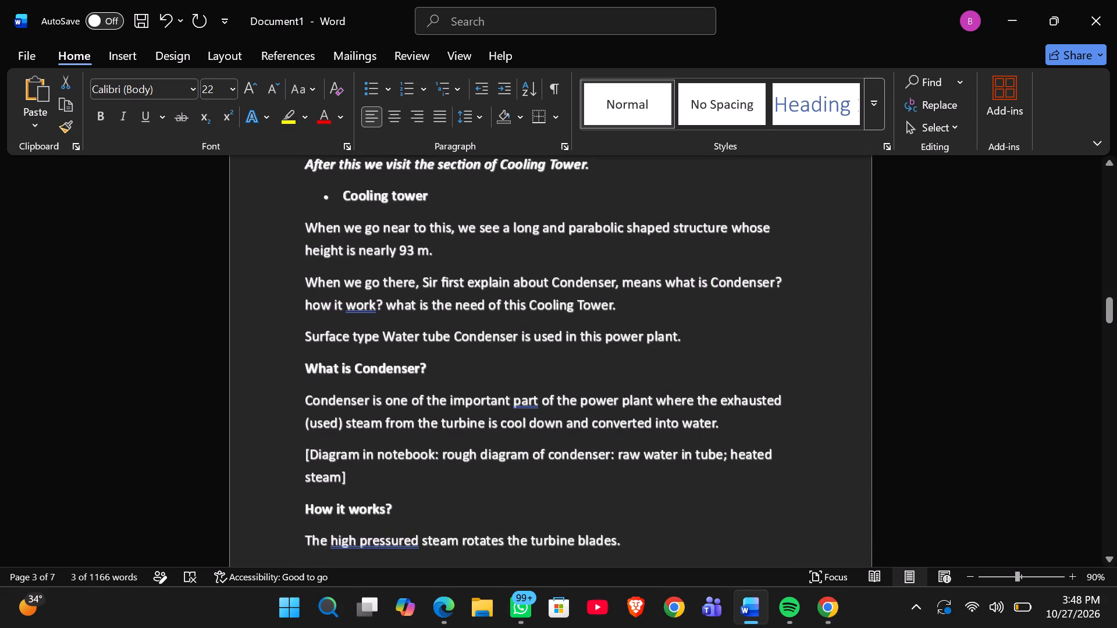
scroll(494, 346, "down", 3)
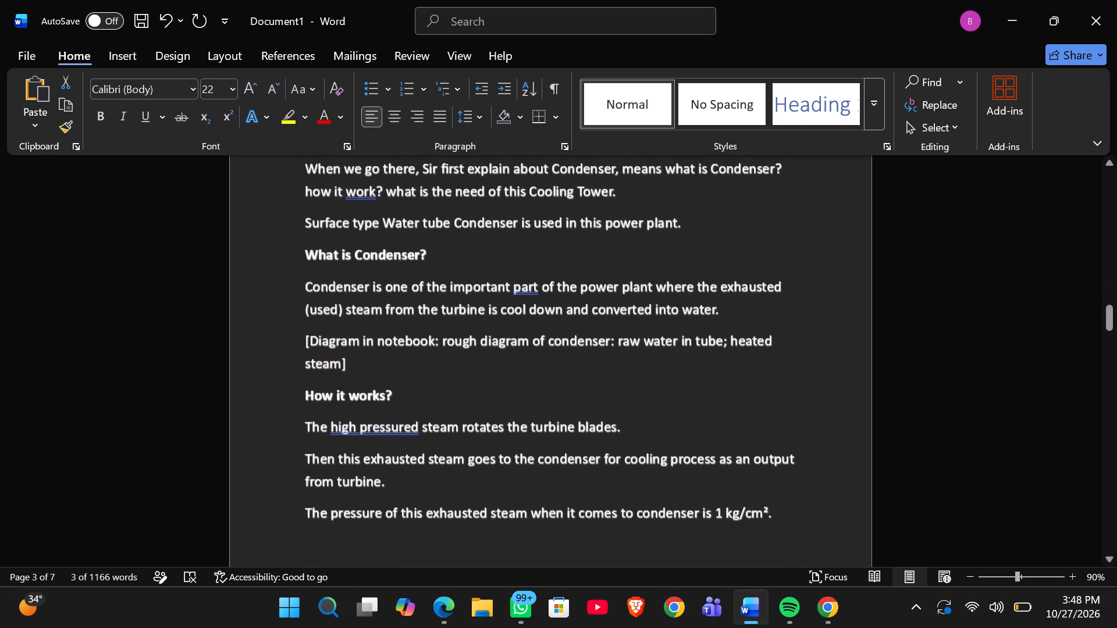
scroll(494, 346, "down", 1)
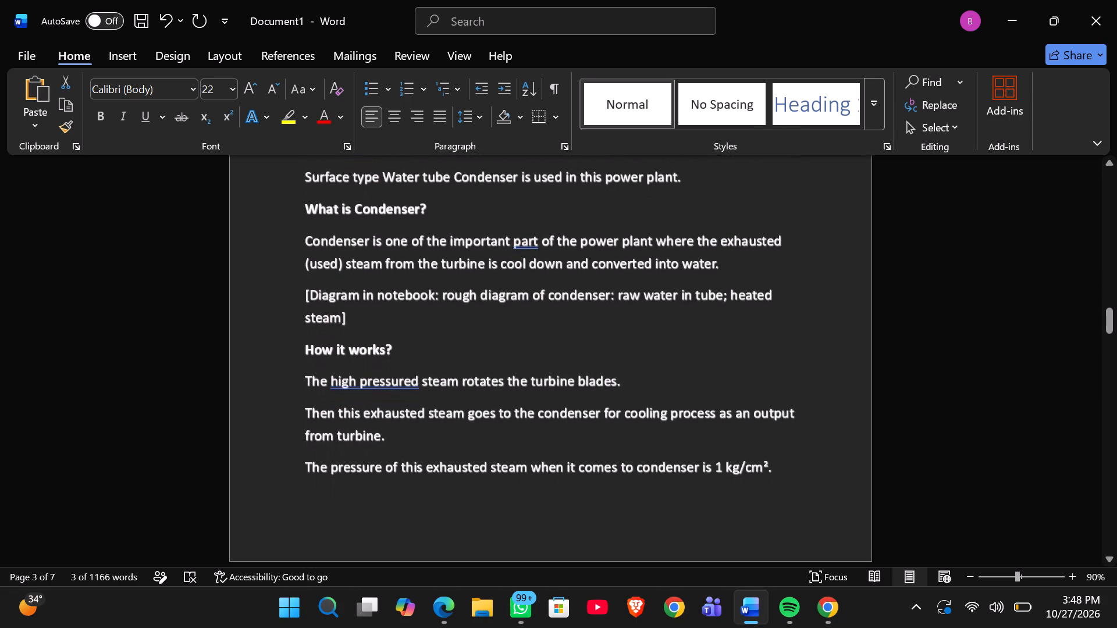
scroll(494, 346, "down", 3)
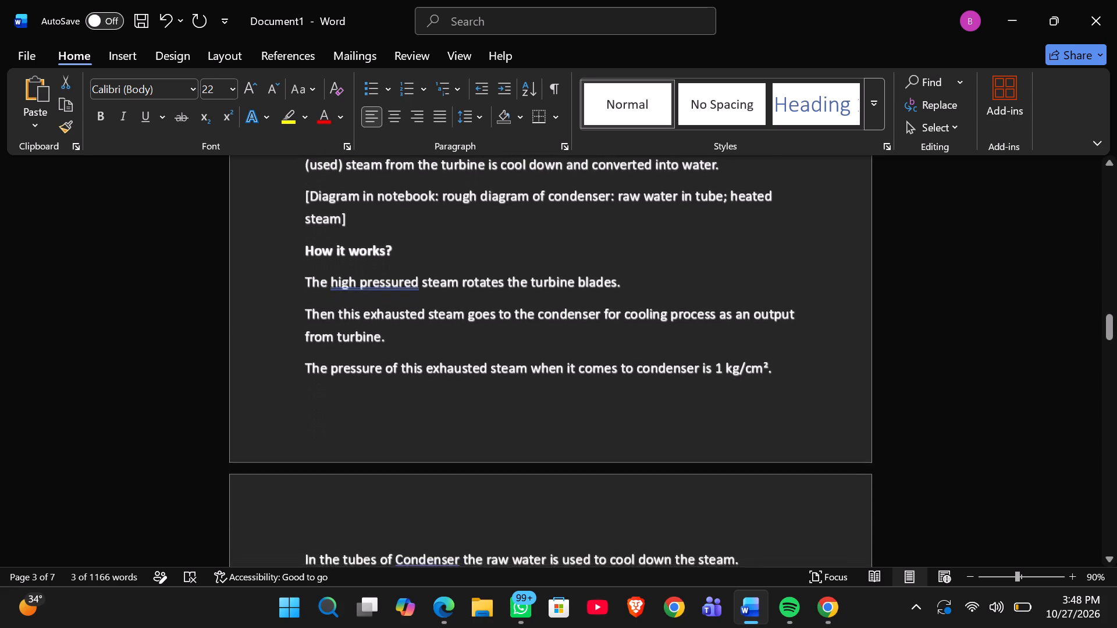
Review the heading formatting of the Cooling Tower, Line Room, Circuit Breaker and Generator House sections on pages 4 and 5.
scroll(494, 346, "down", 3)
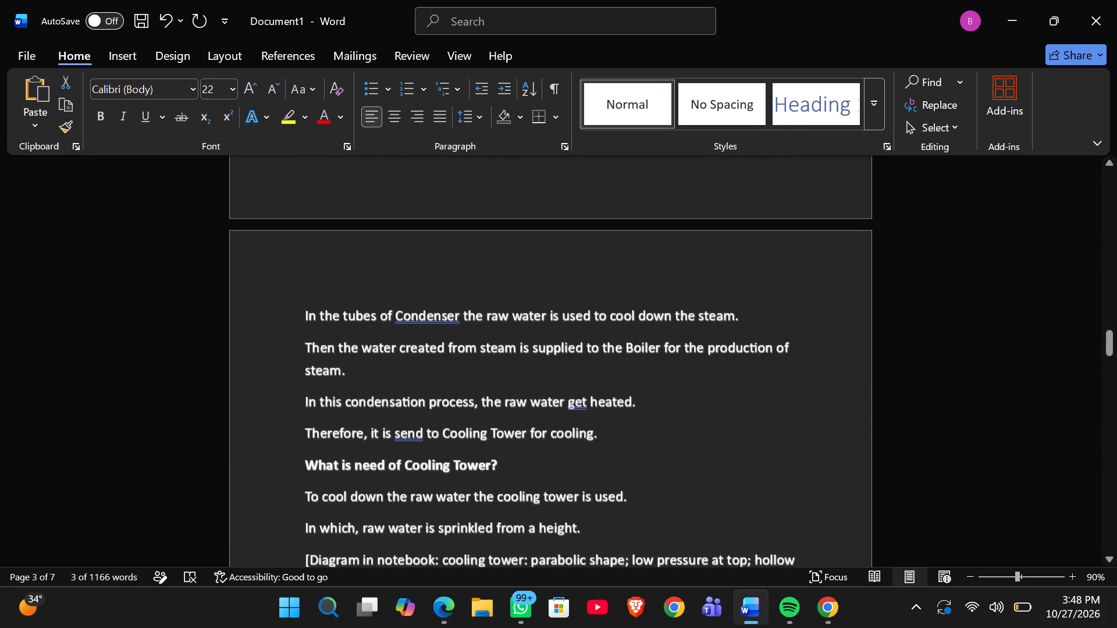
scroll(494, 346, "down", 2)
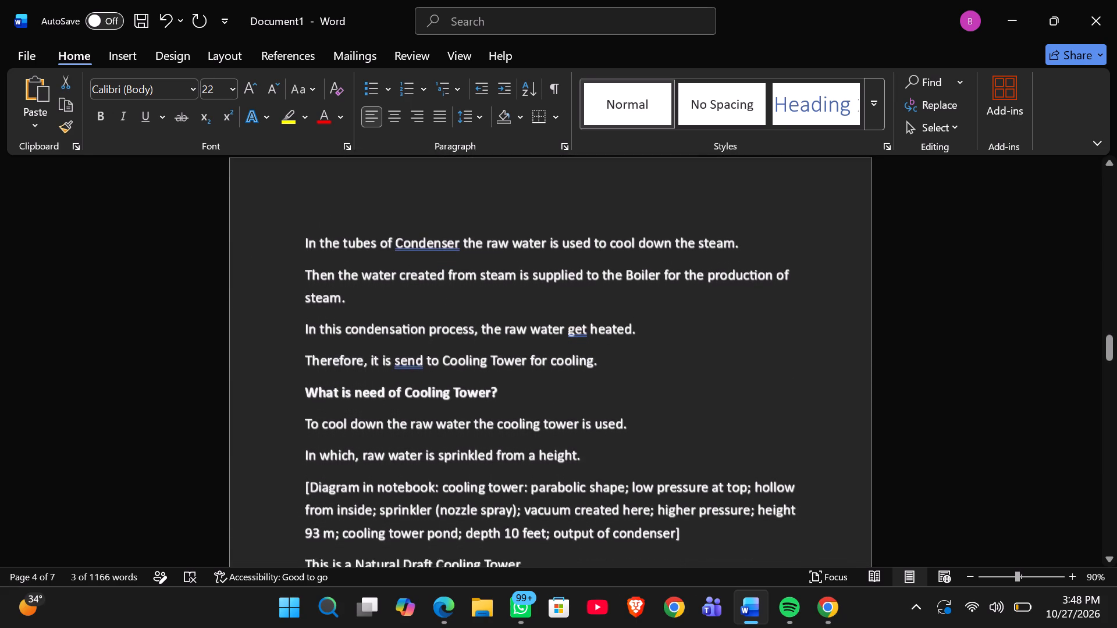
scroll(494, 346, "down", 2)
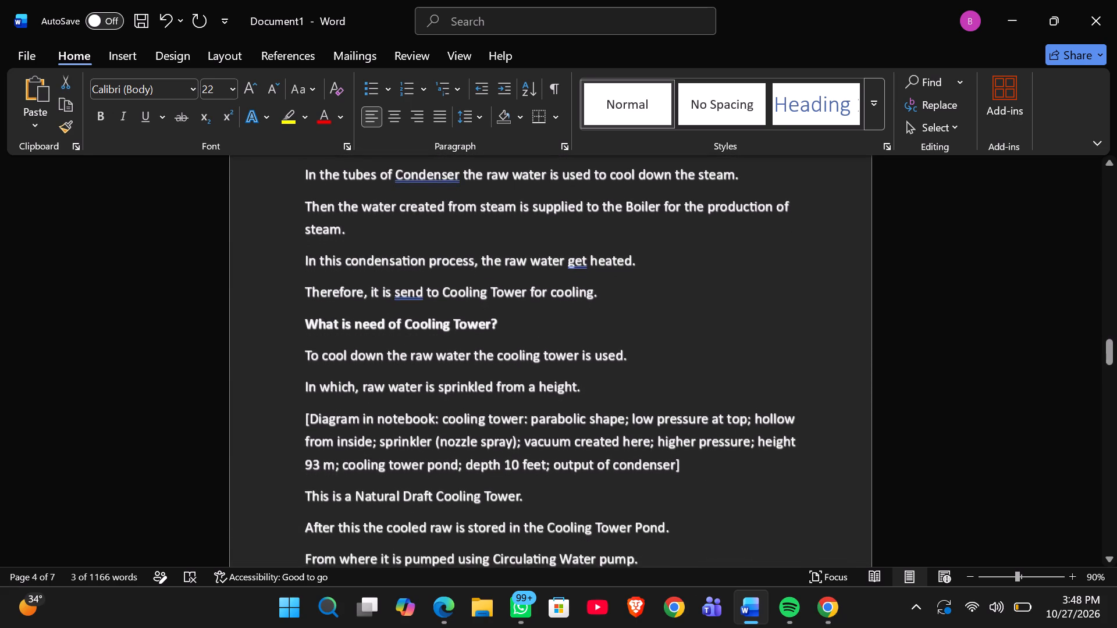
scroll(494, 346, "down", 1)
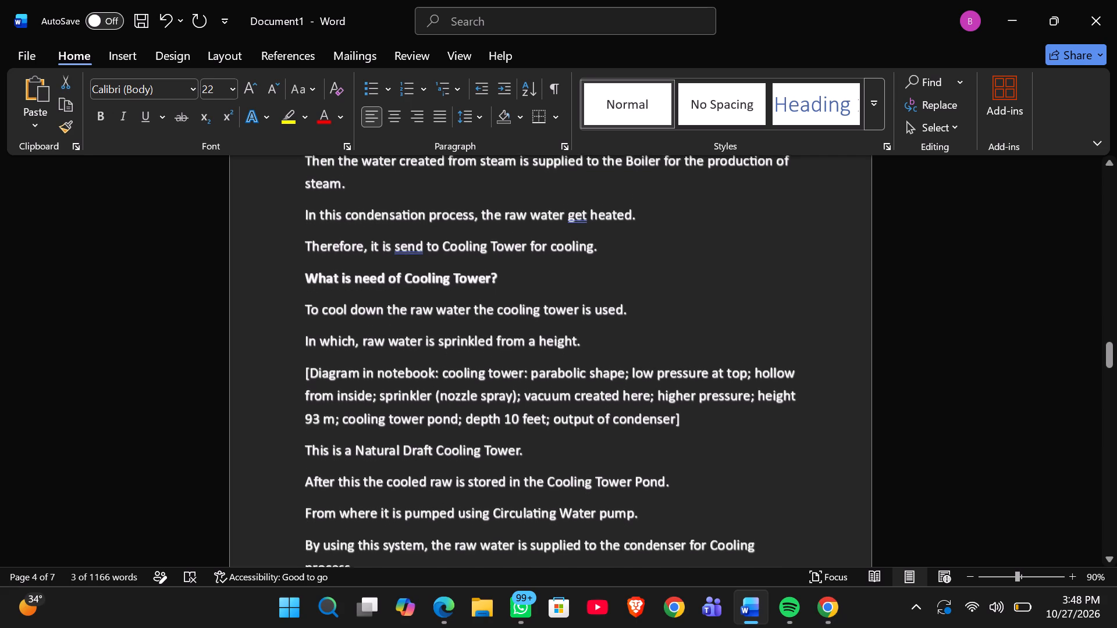
scroll(494, 346, "down", 2)
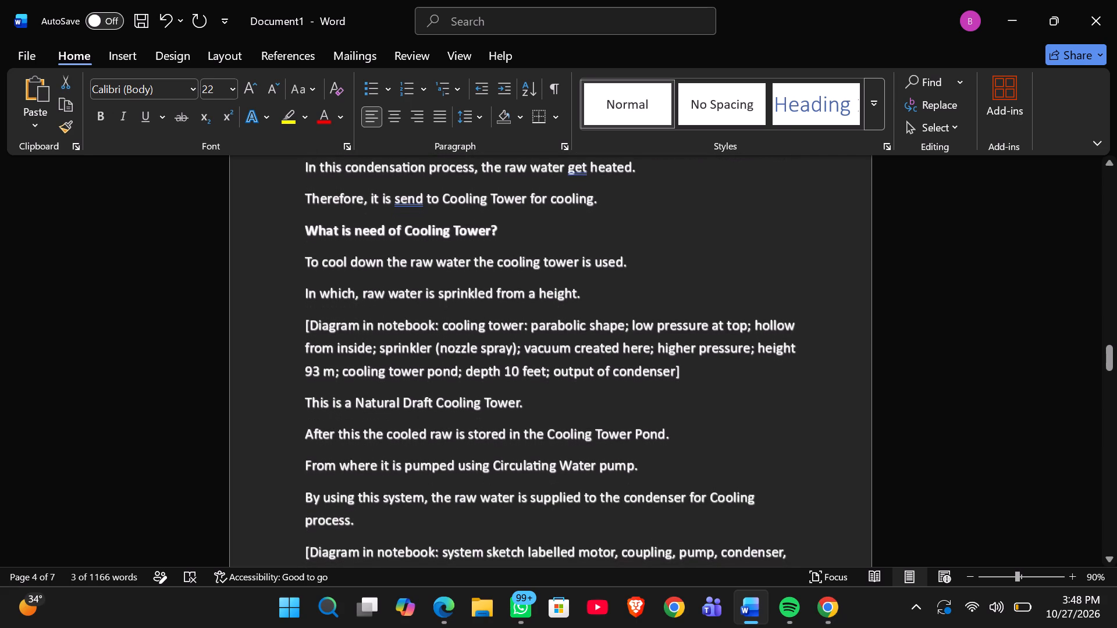
scroll(493, 309, "down", 1)
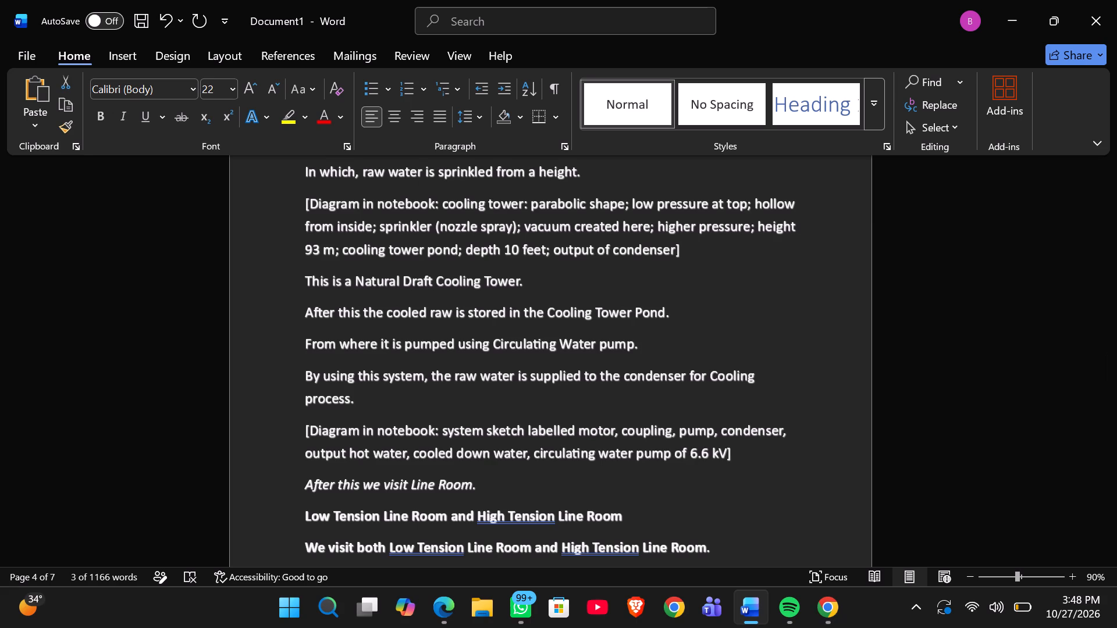
scroll(490, 262, "down", 2)
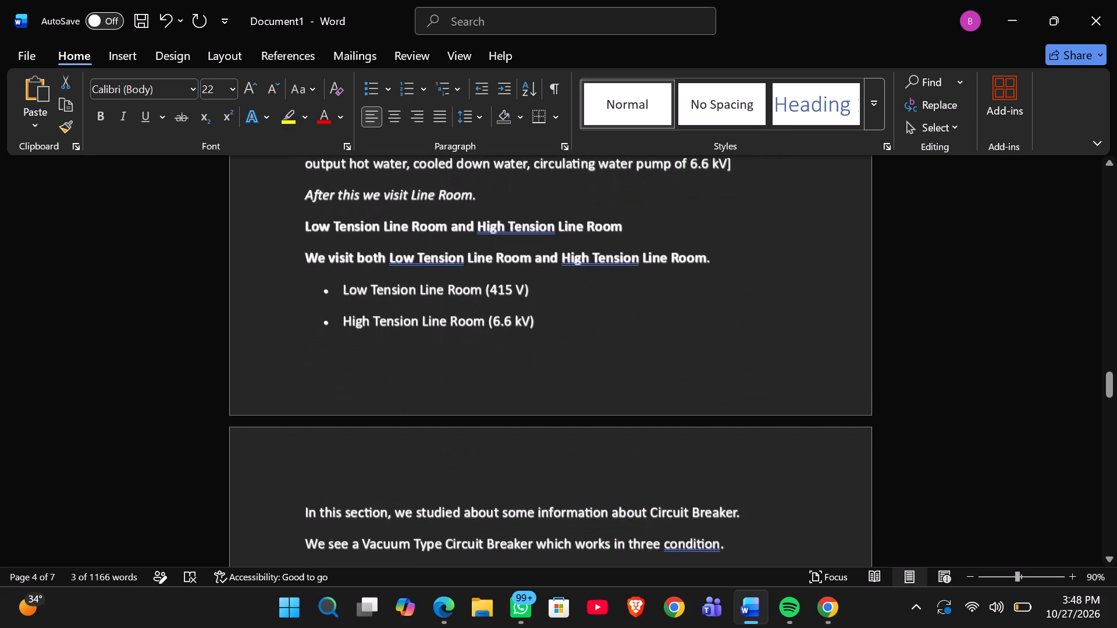
scroll(490, 262, "down", 1)
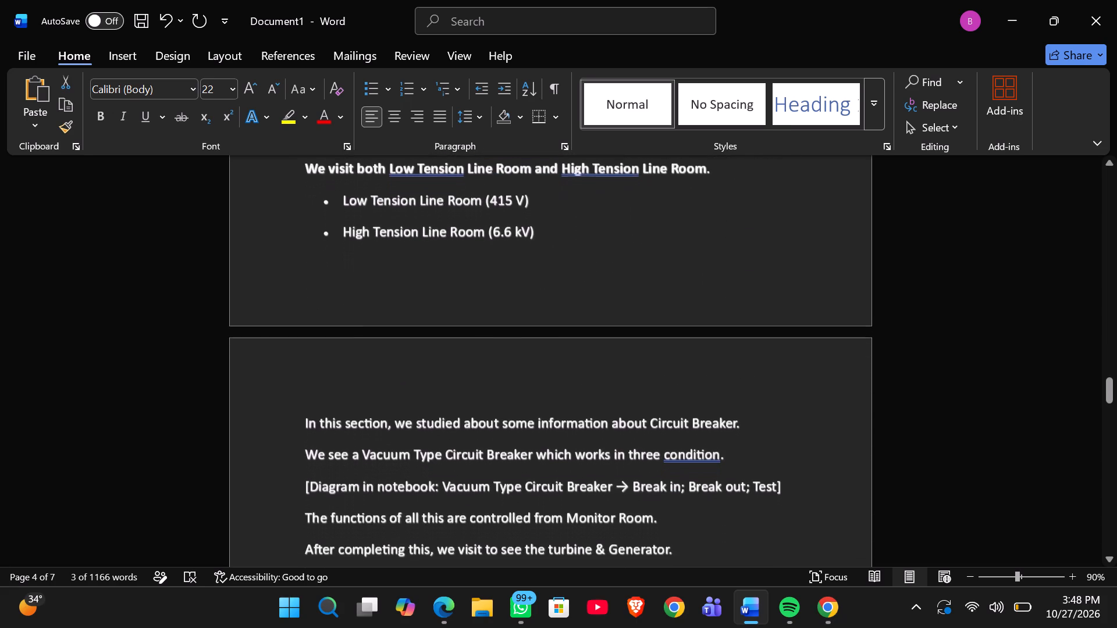
scroll(490, 262, "down", 3)
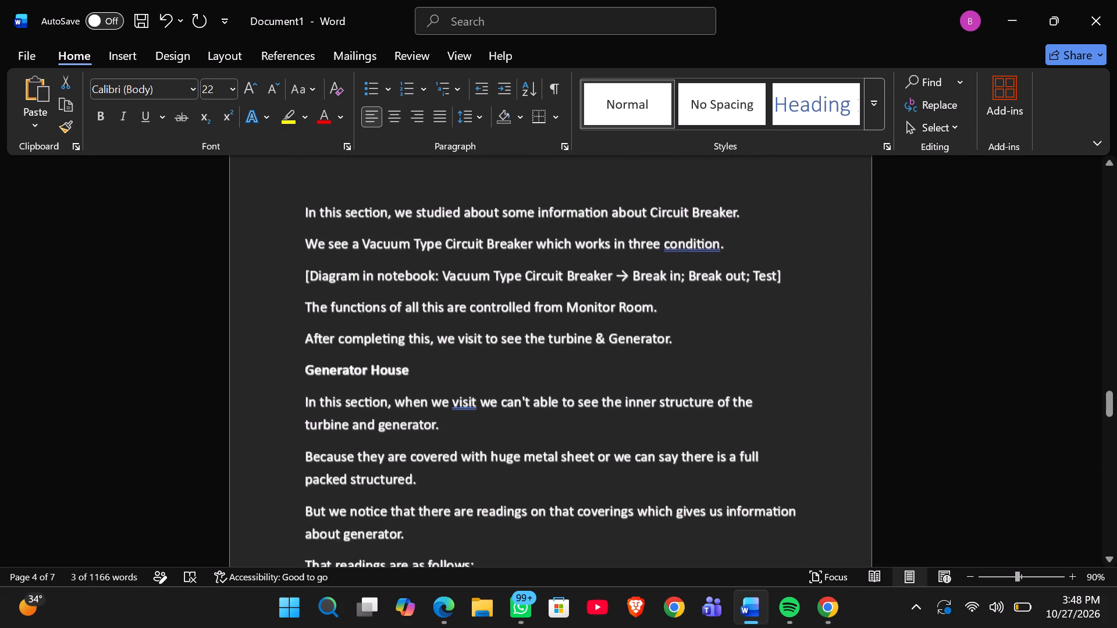
scroll(490, 262, "down", 1)
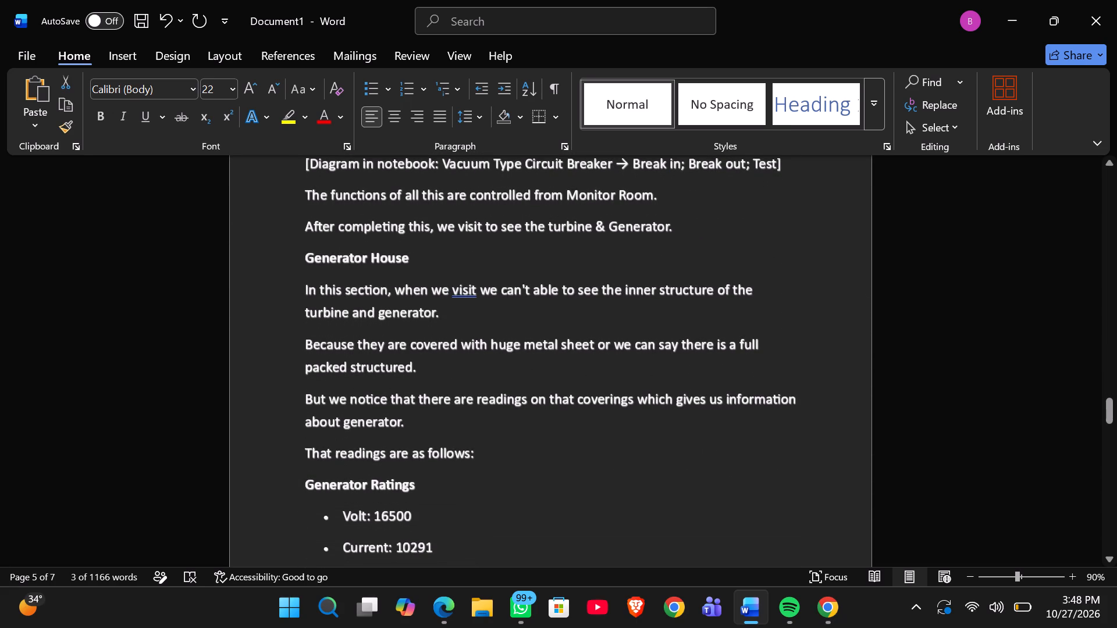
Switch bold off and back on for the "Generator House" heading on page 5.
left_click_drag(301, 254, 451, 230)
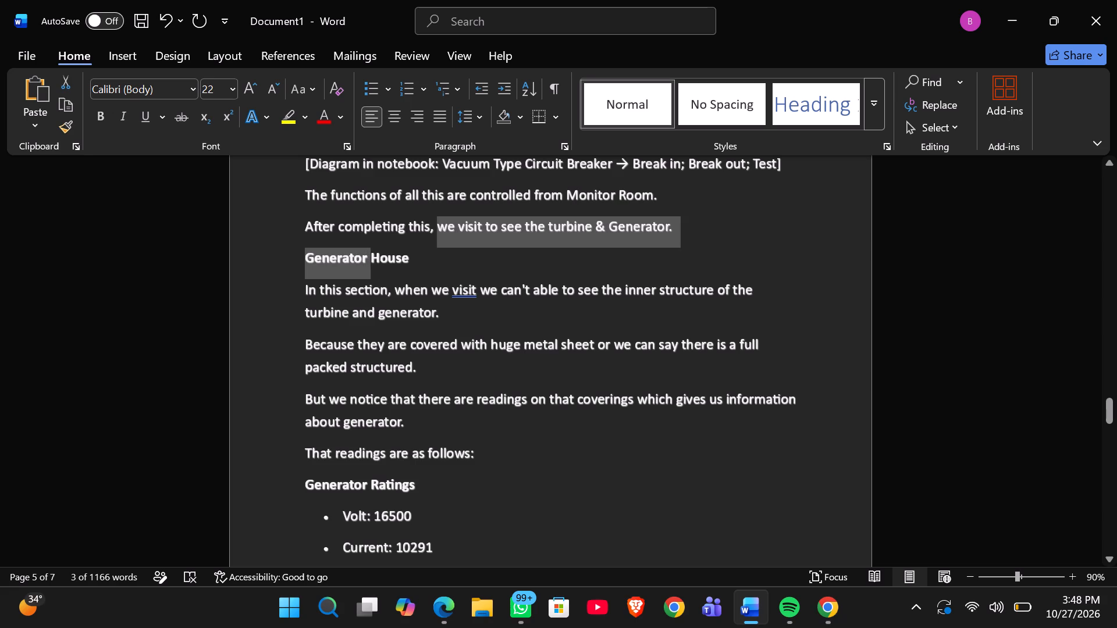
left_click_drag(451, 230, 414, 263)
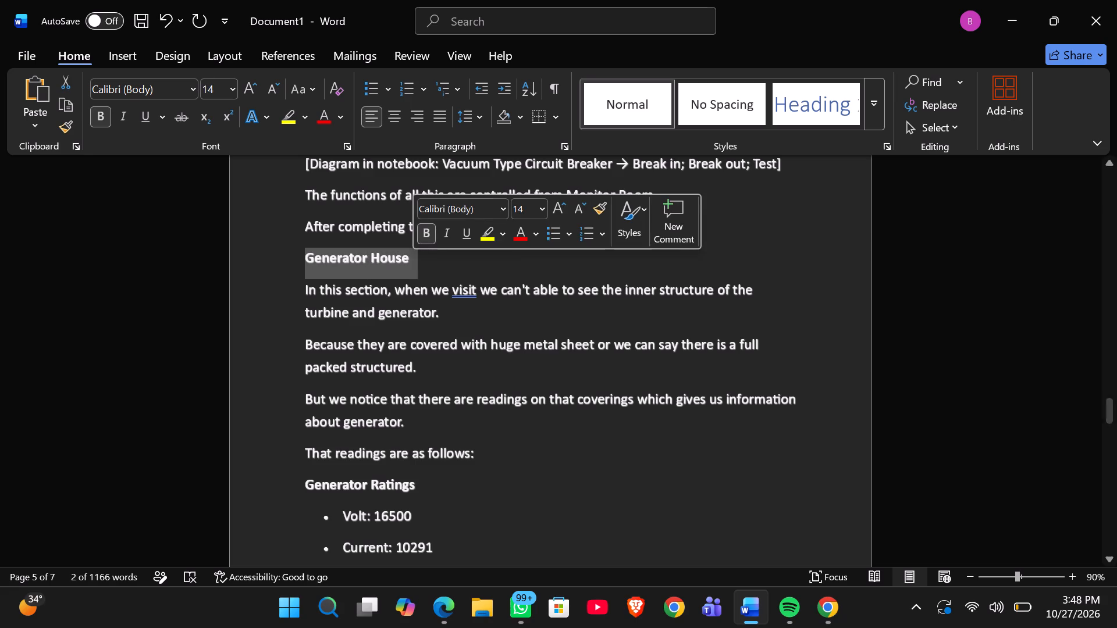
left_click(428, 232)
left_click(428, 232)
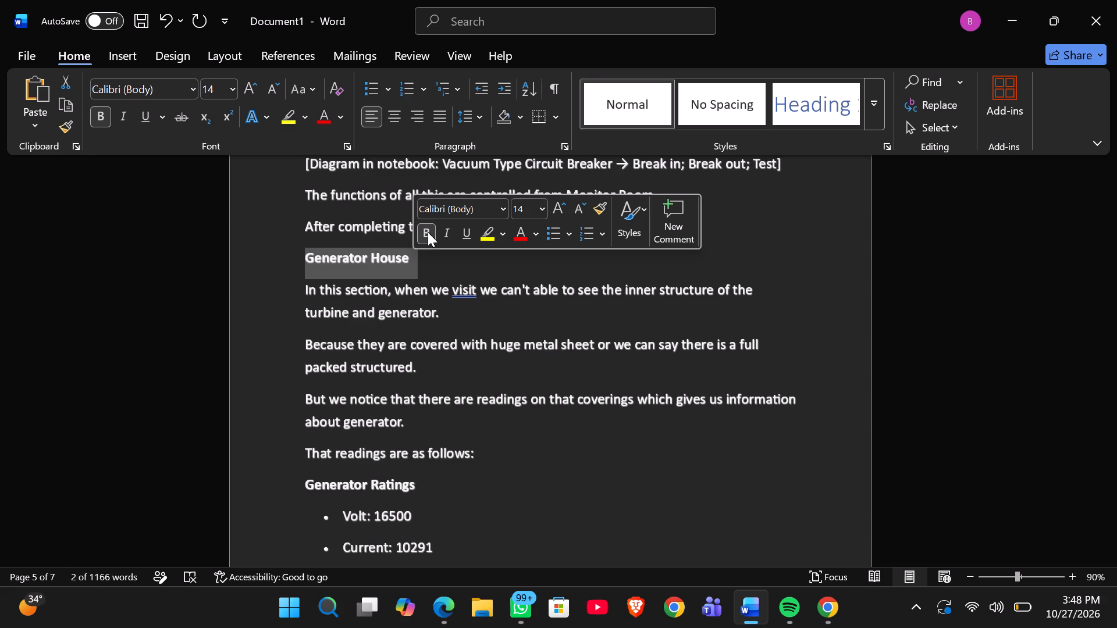
Review the formatting from the Generator House section and Generator Ratings list through the Control Room section on page 6.
scroll(428, 232, "left", 1)
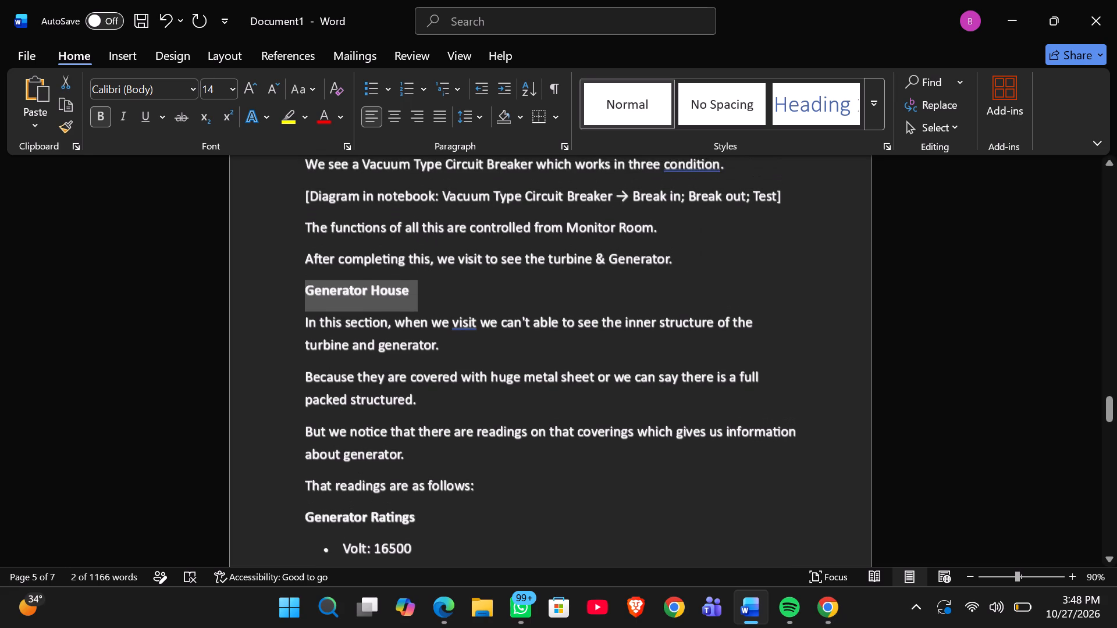
scroll(428, 232, "left", 1)
scroll(428, 232, "down", 2)
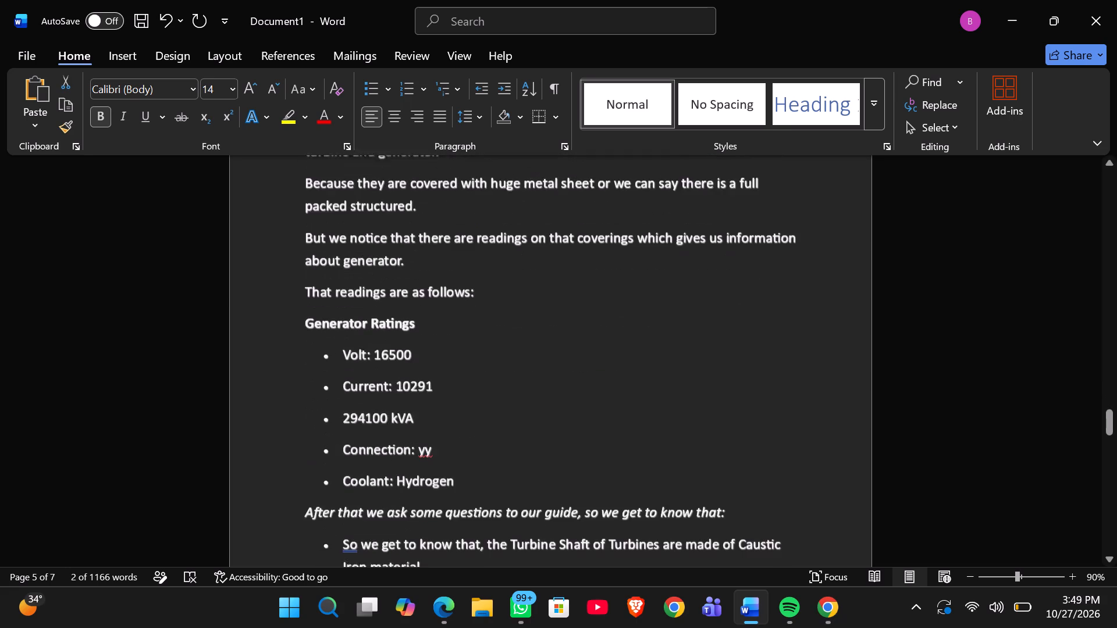
scroll(428, 232, "down", 2)
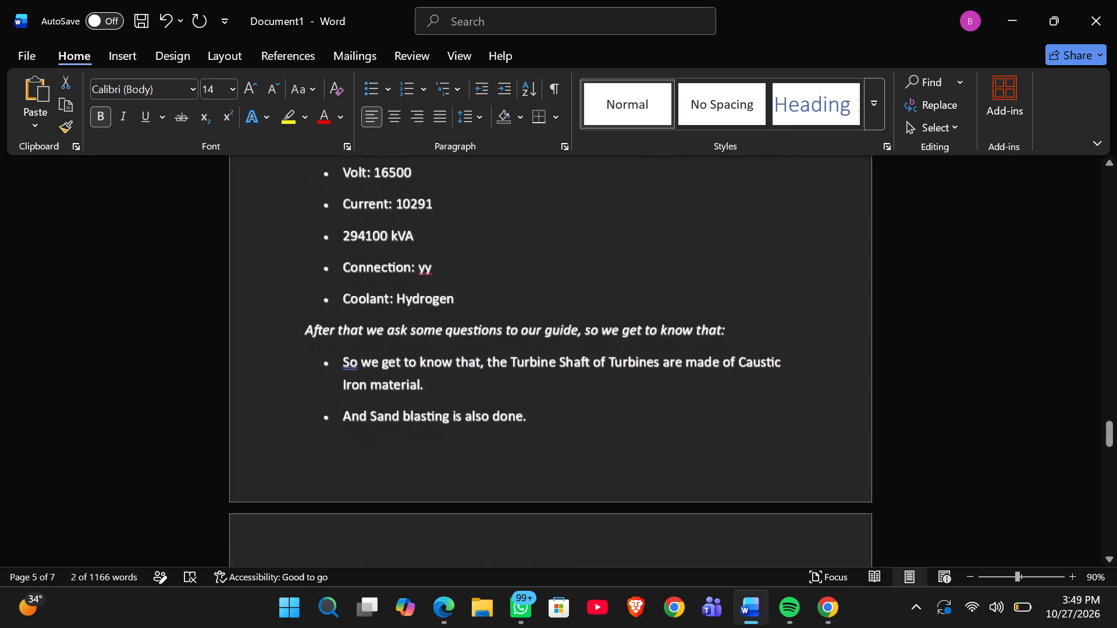
scroll(428, 232, "down", 5)
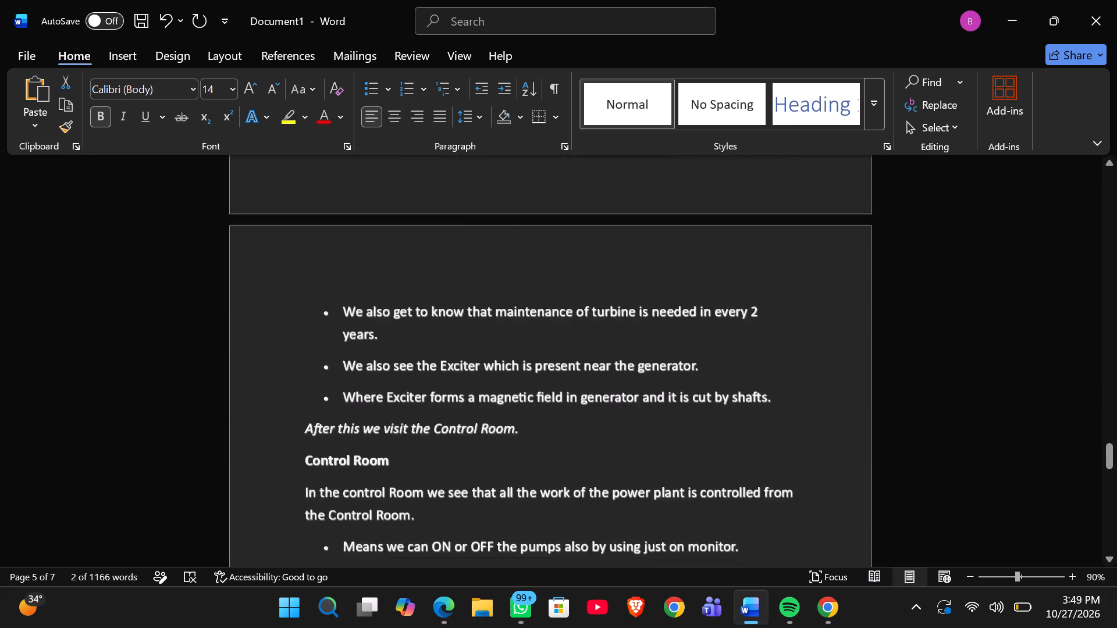
scroll(428, 232, "down", 3)
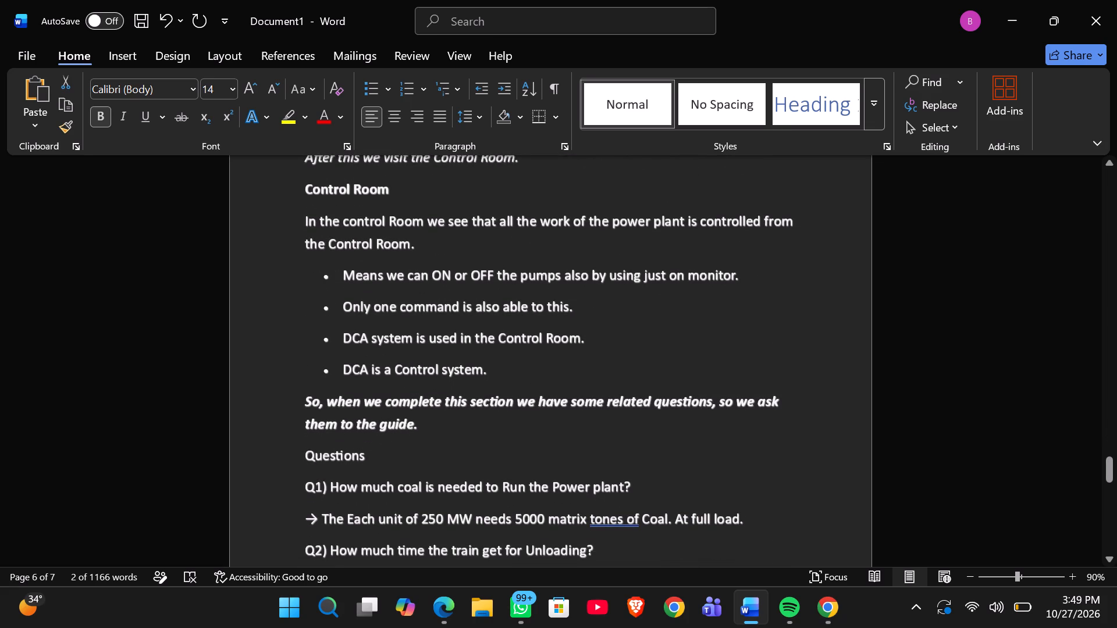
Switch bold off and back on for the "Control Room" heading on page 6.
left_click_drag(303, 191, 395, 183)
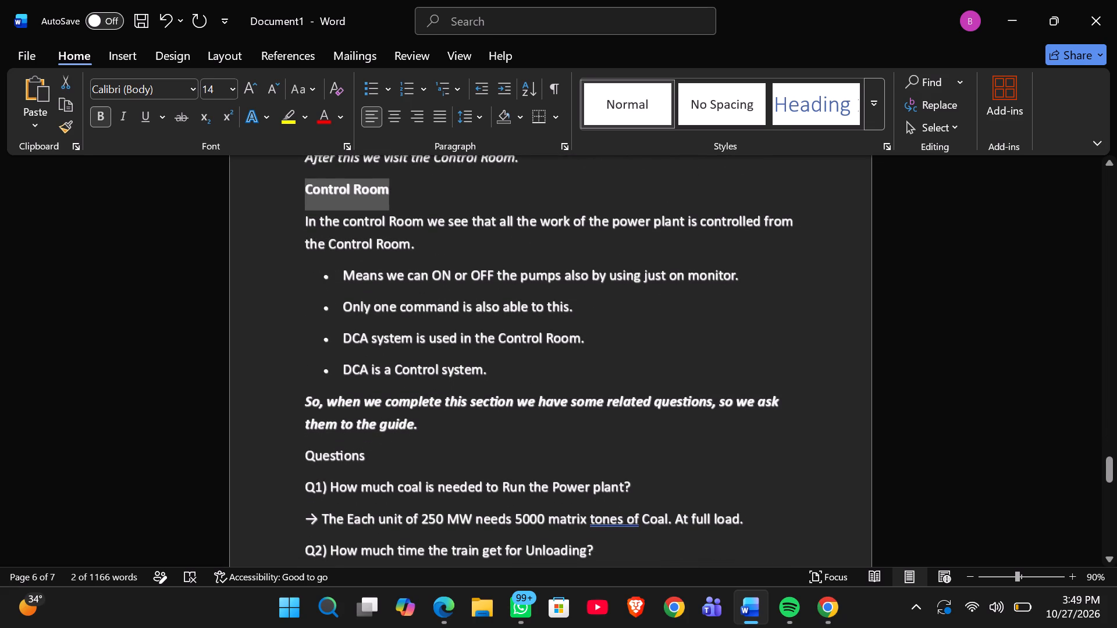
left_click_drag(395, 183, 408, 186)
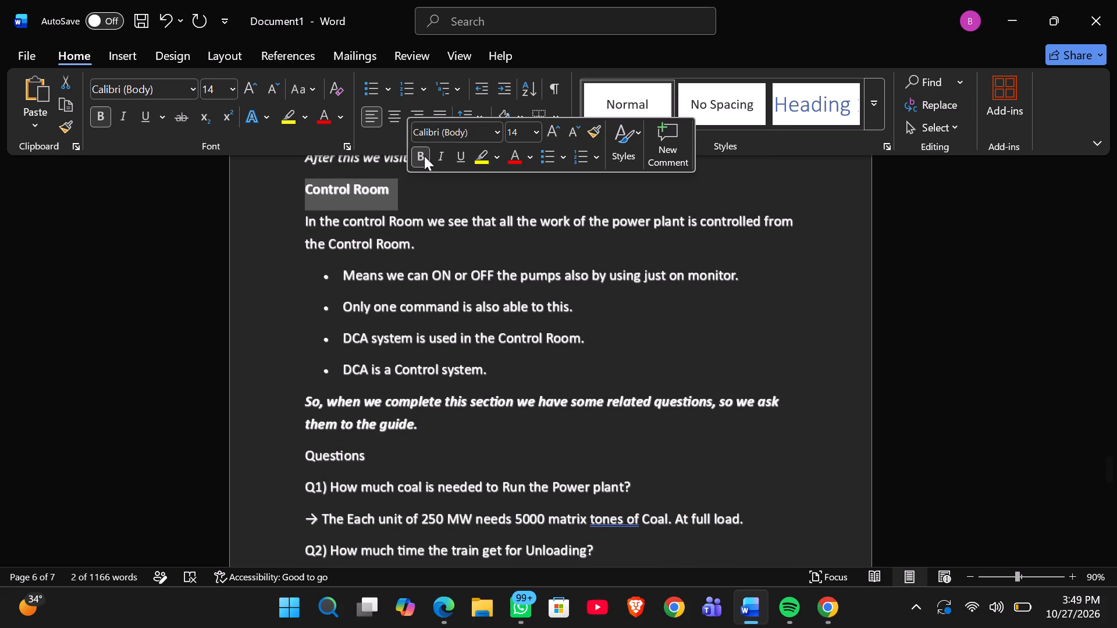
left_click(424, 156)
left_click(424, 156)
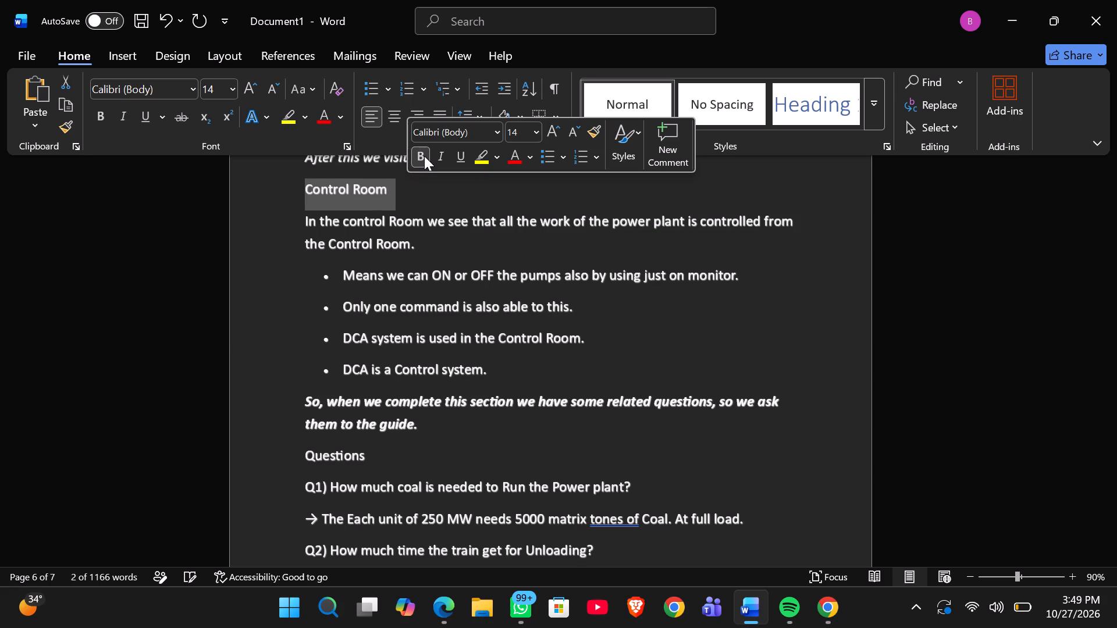
Check the Questions section on page 6 and the closing lines down to the END line on page 7.
scroll(402, 217, "down", 1)
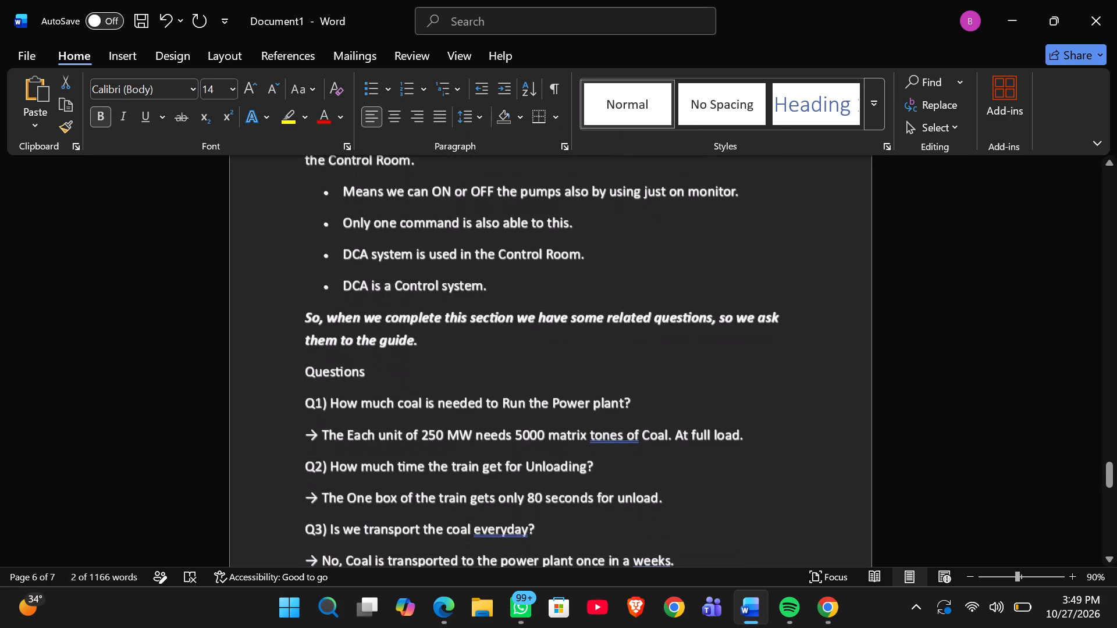
scroll(402, 217, "down", 3)
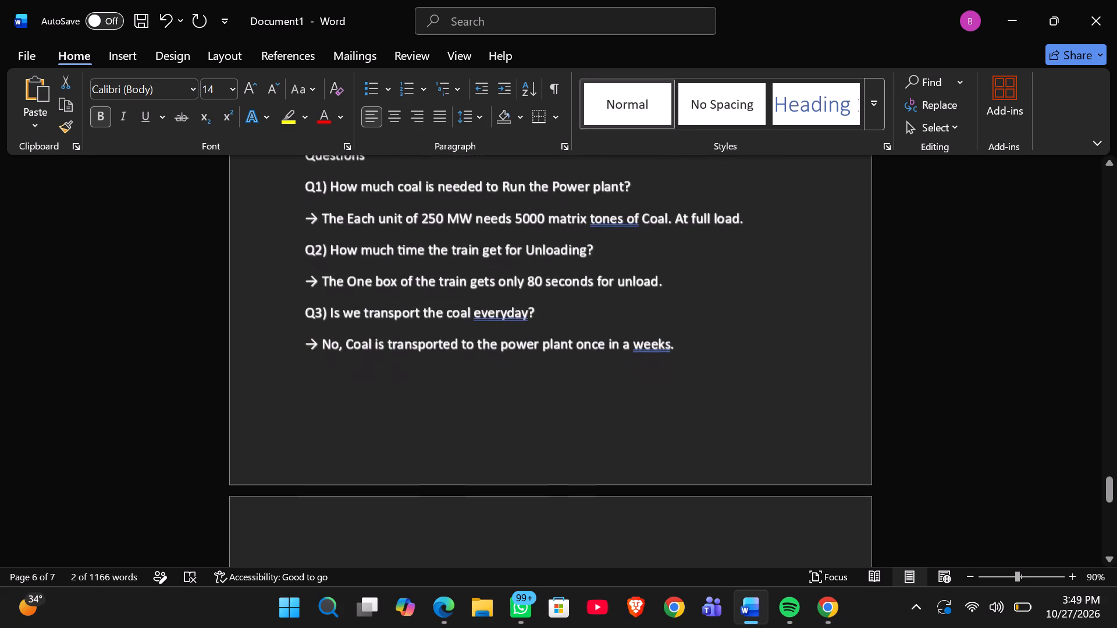
scroll(402, 217, "down", 4)
scroll(402, 217, "up", 3)
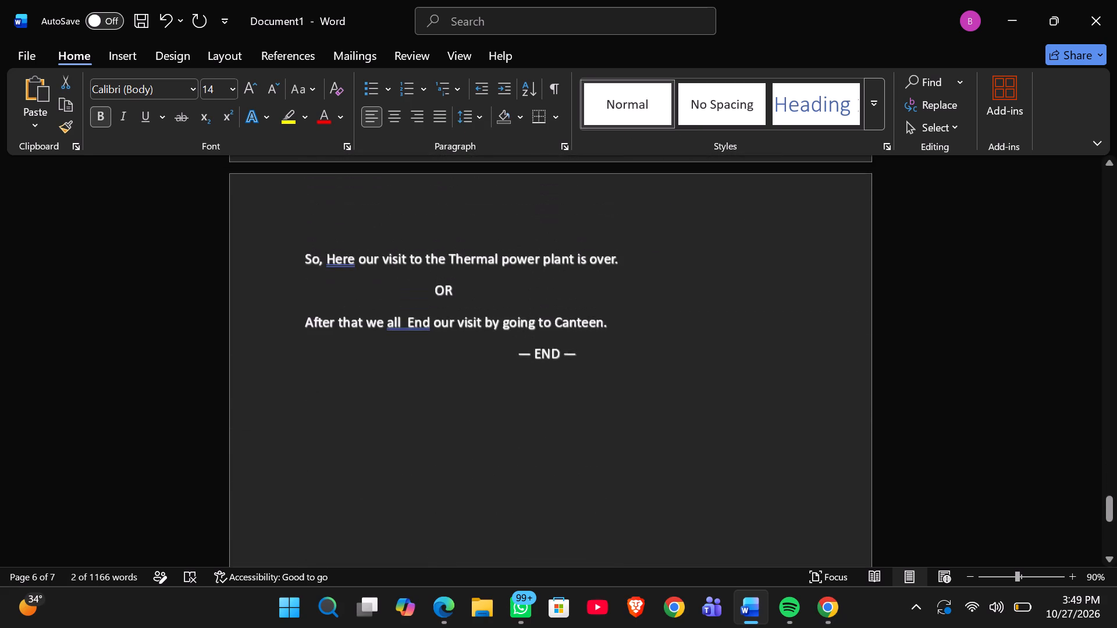
Indent the "So, Here our visit to the Thermal power plant is over." line on page 7 with leading spaces to centre it.
scroll(365, 349, "up", 1)
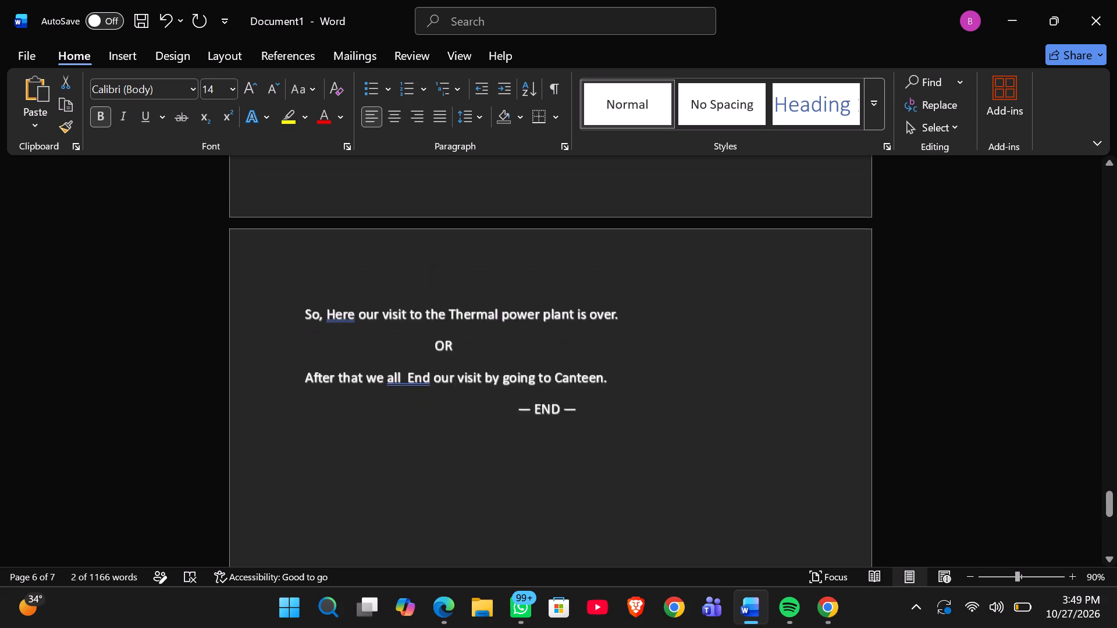
scroll(365, 349, "up", 1)
scroll(365, 349, "down", 1)
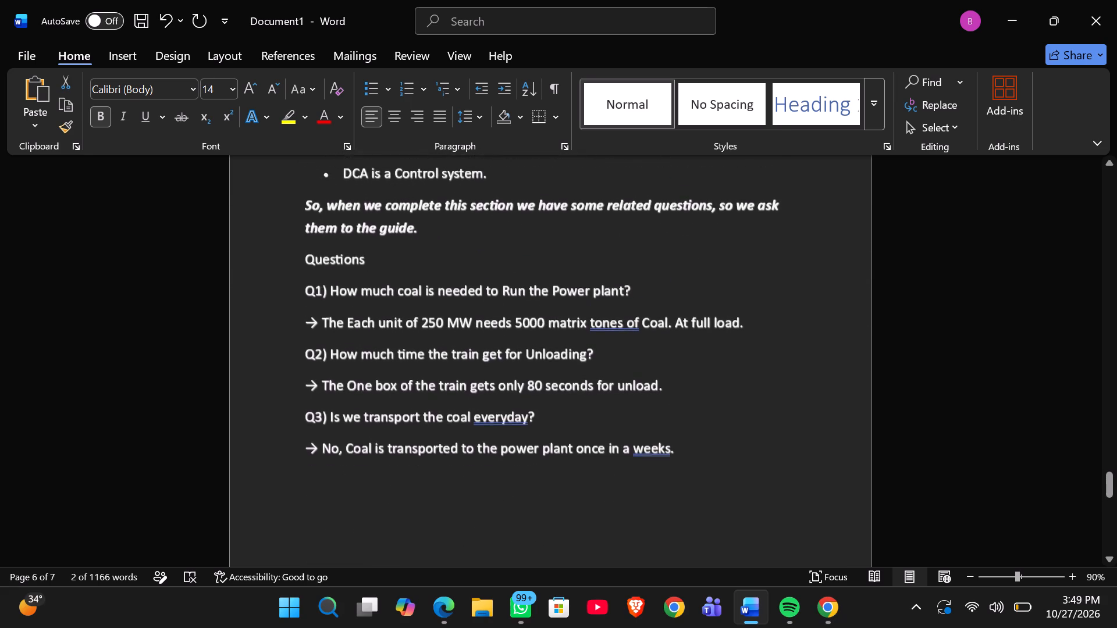
scroll(365, 349, "down", 1)
scroll(364, 349, "left", 1)
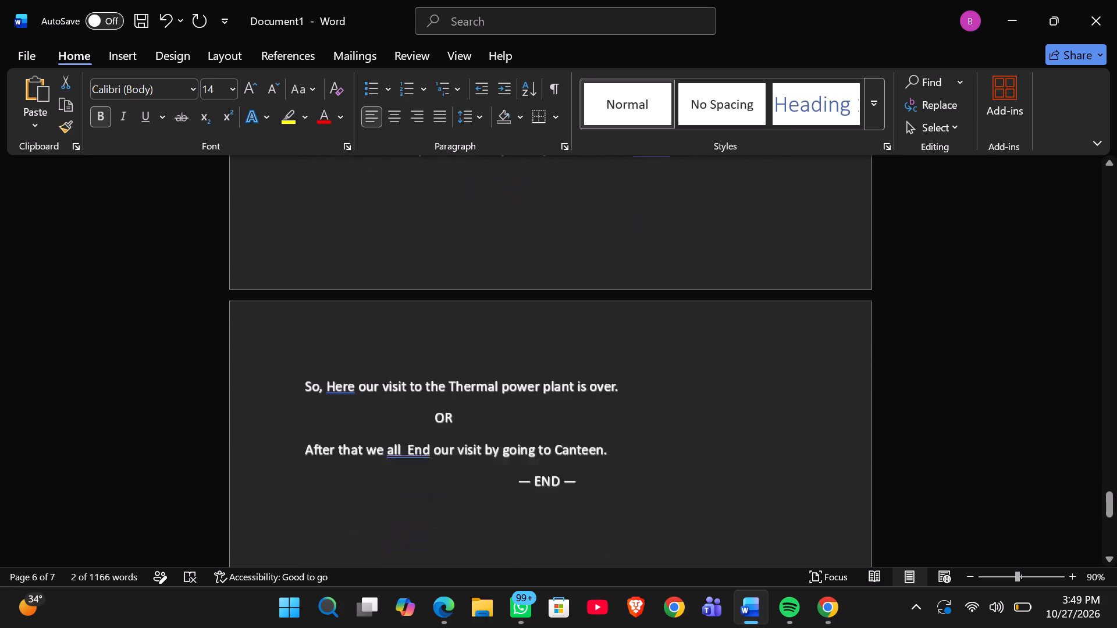
left_click(297, 330)
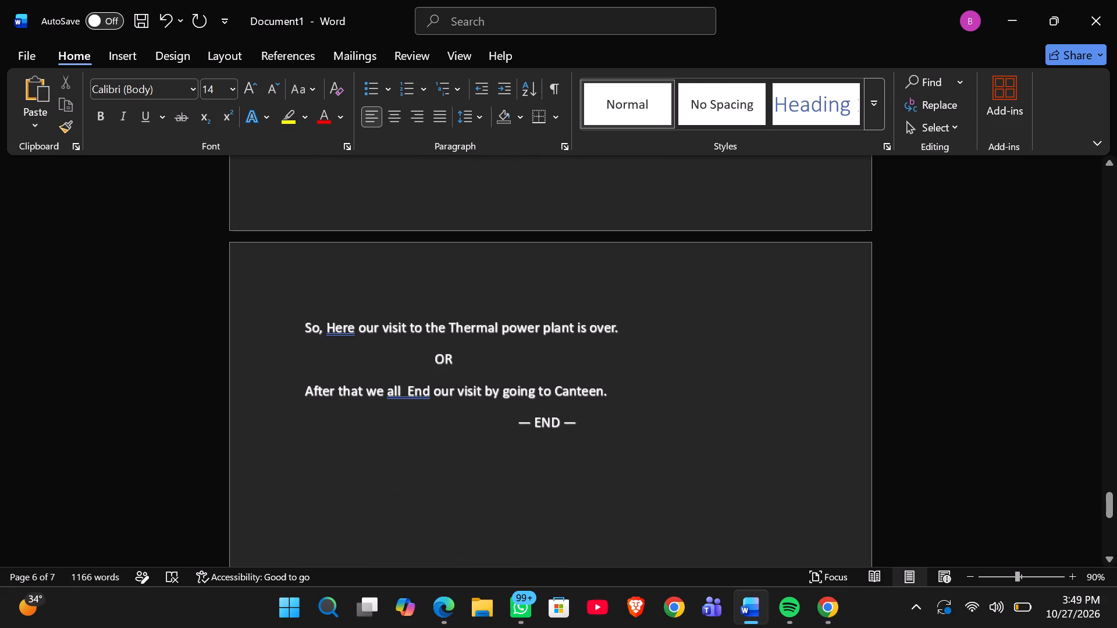
key("space")
key("space")
key("space")
key("space")
key("space")
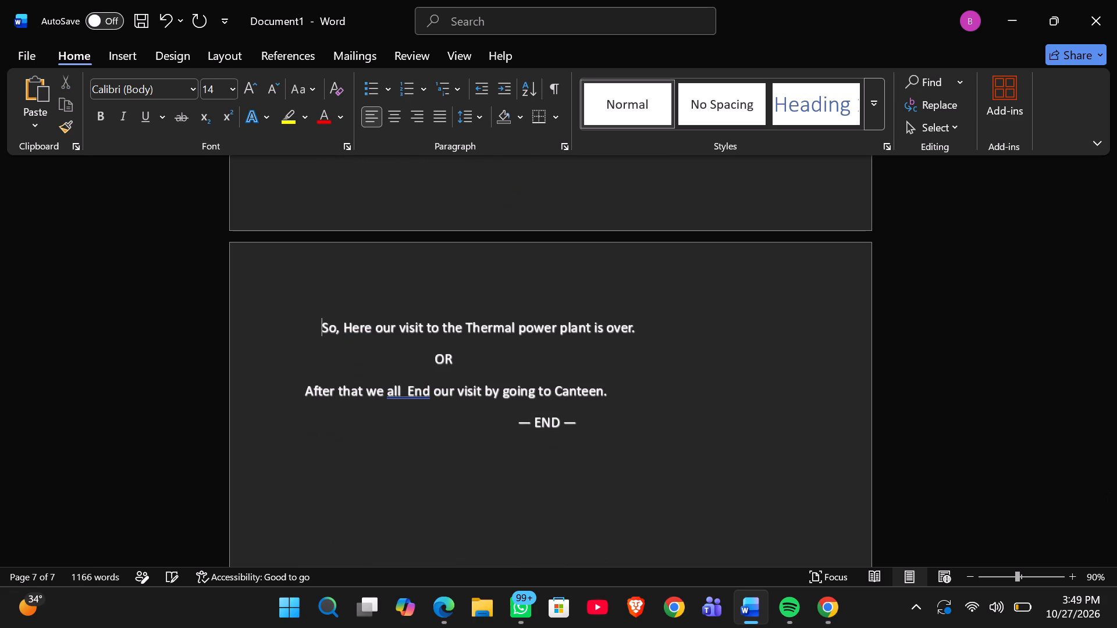
key("space")
key("space")
key("space")
key("space")
key("space")
key("space")
key("space")
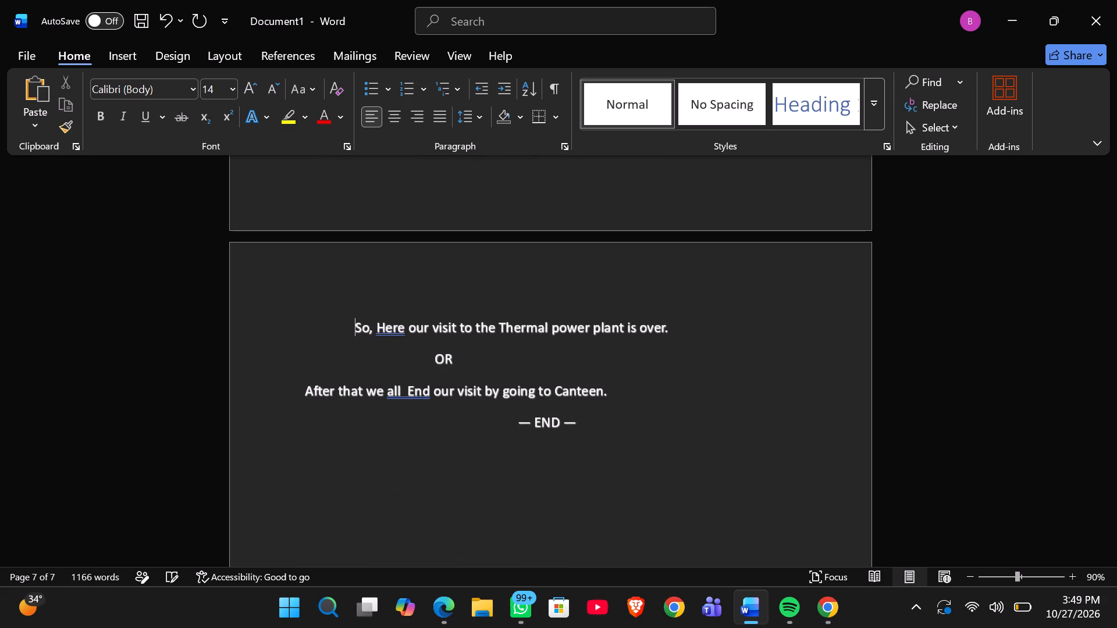
key("space")
key("space")
key("space")
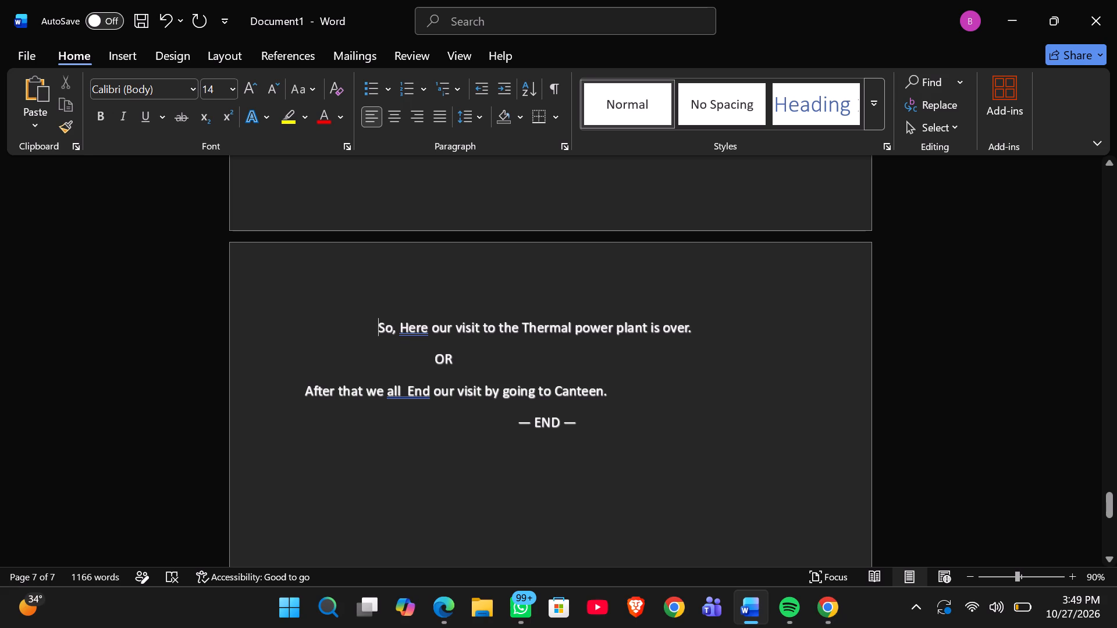
key("space")
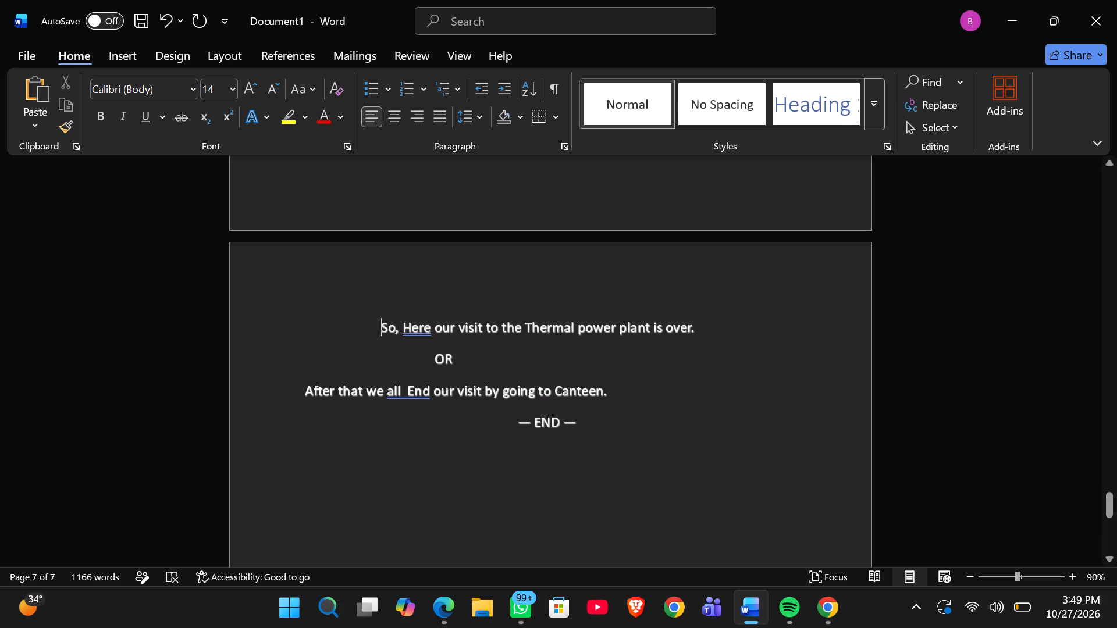
Indent the "After that we all End our visit" line with leading spaces to align it with the first closing line.
left_click(304, 389)
key("space")
key("space")
key("space")
key("space")
key("space")
key("space")
key("space")
key("space")
key("space")
key("space")
key("space")
key("space")
key("space")
key("space")
key("space")
key("space")
key("space")
key("space")
key("space")
key("space")
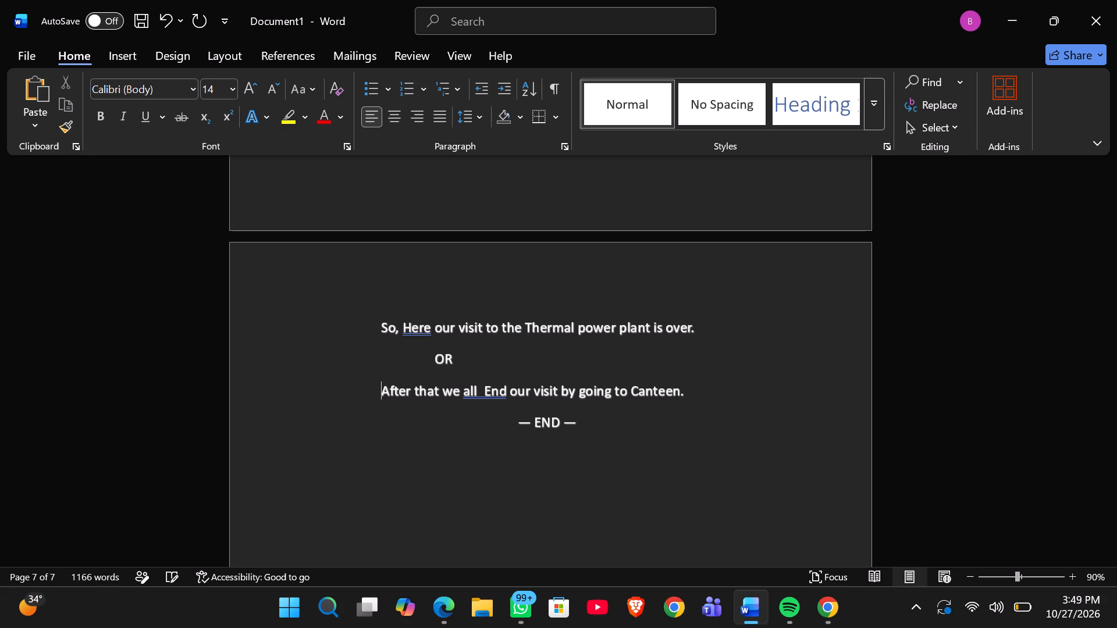
Replace the blank space before "OR" with new leading spaces to centre it between the two closing lines.
double_click(431, 356)
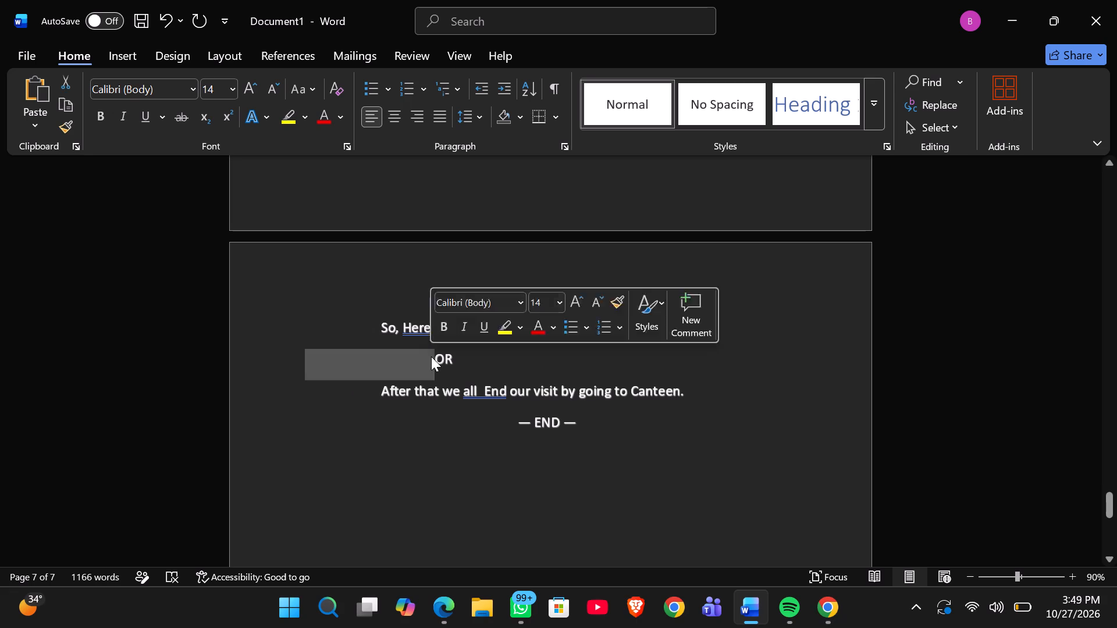
key("space")
key("space")
key("space")
key("space")
key("space")
key("space")
key("space")
key("space")
key("space")
key("space")
key("space")
key("space")
key("space")
key("space")
key("space")
key("space")
key("space")
key("space")
key("space")
key("space")
key("space")
key("space")
key("space")
key("space")
key("space")
key("space")
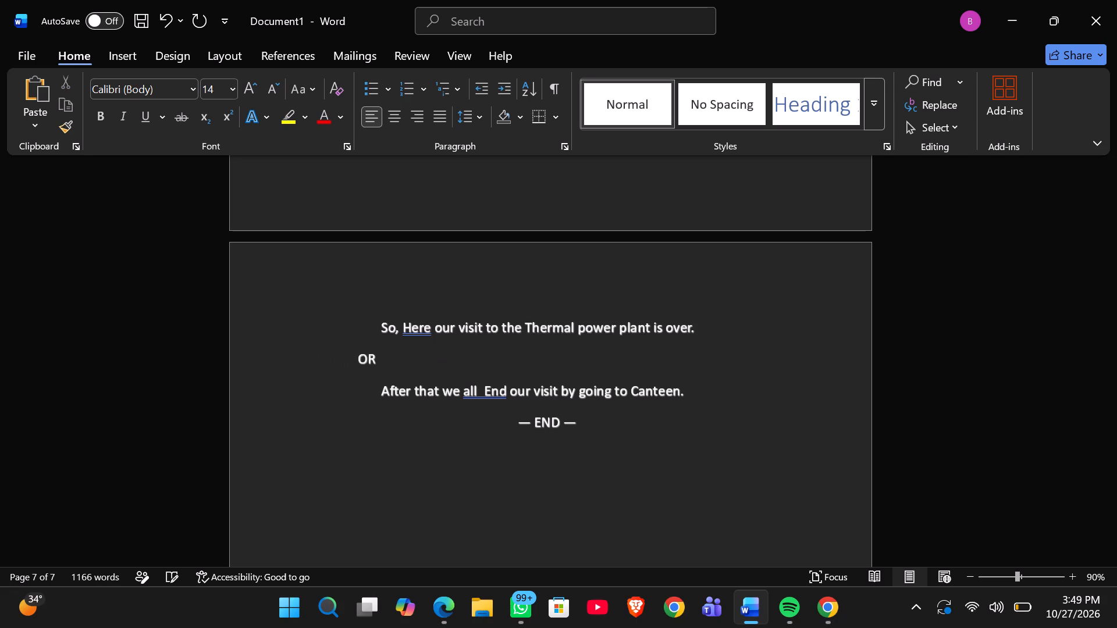
key("space")
Remove six leading spaces before "— END —" to shift it left beneath the closing lines.
left_click(574, 423)
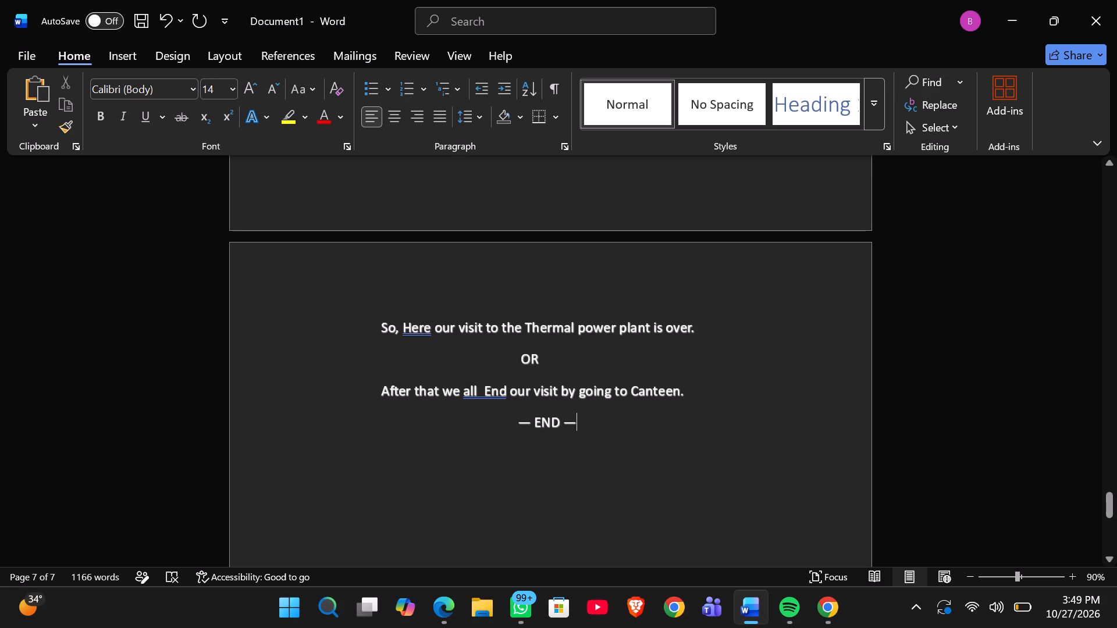
left_click(513, 420)
key("BackSpace")
key("BackSpace")
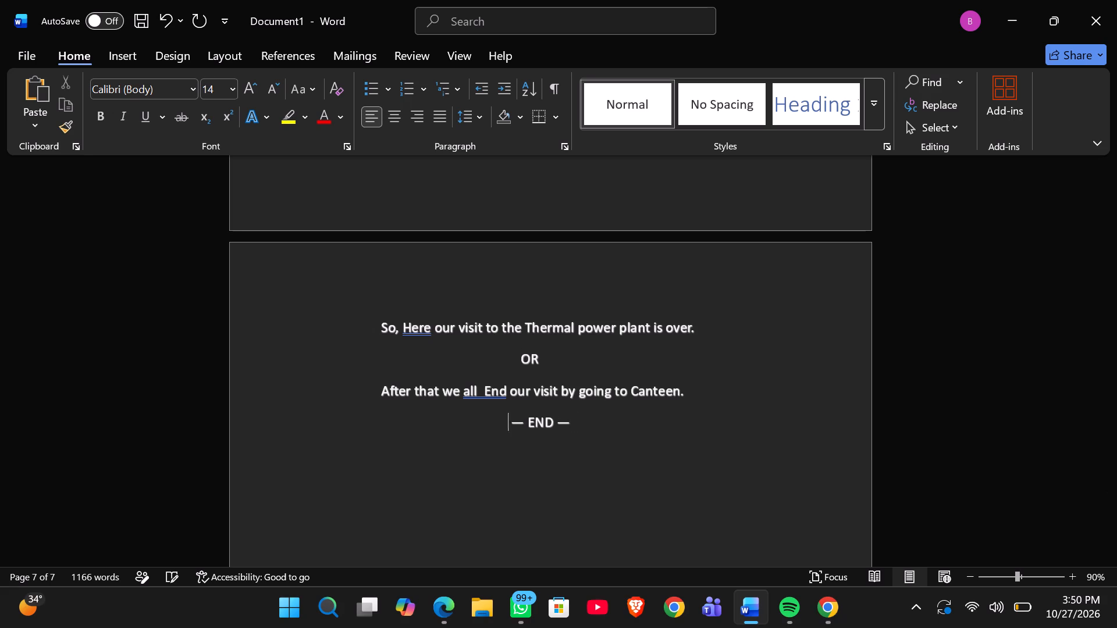
key("BackSpace")
key("BackSpace")
key("BackSpace")
key("BackSpace")
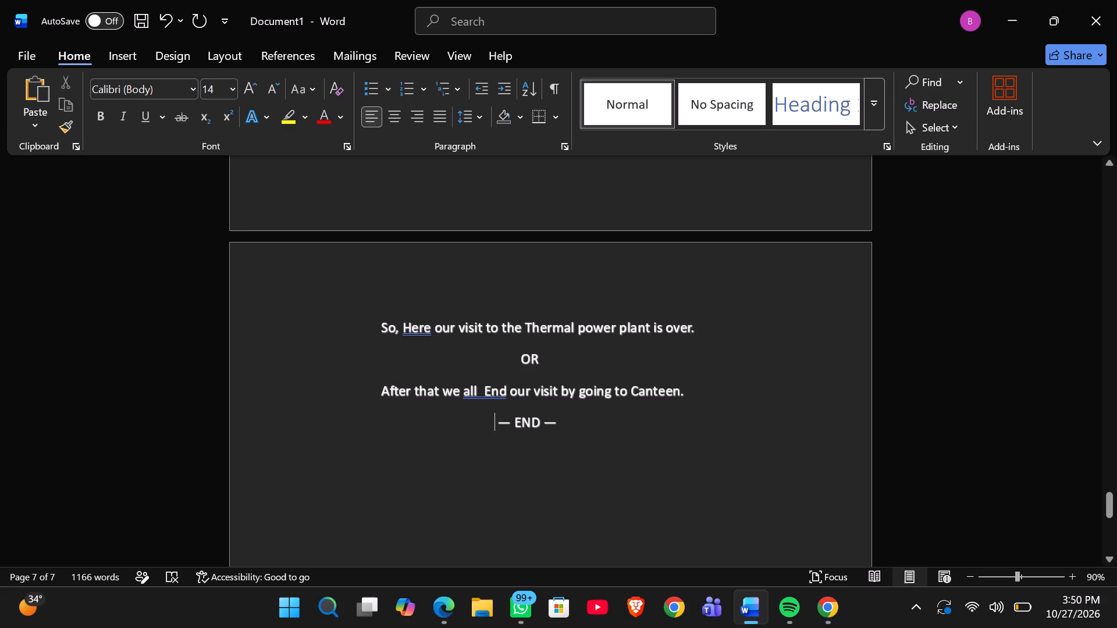
Set the font size of the "— END —" line to 28.
left_click_drag(492, 424, 642, 424)
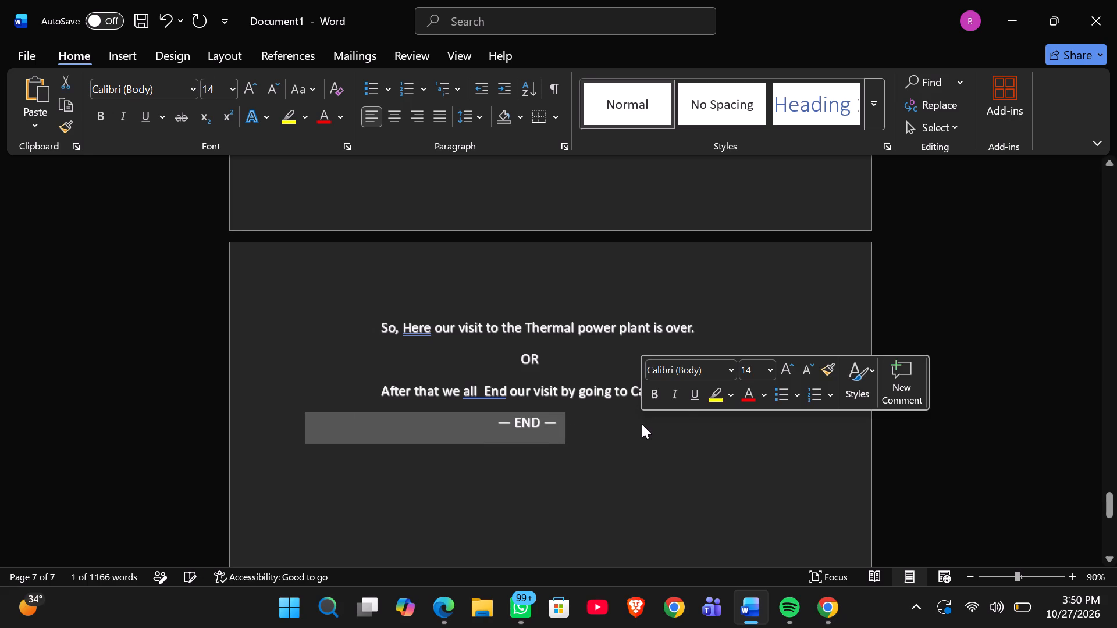
left_click(770, 361)
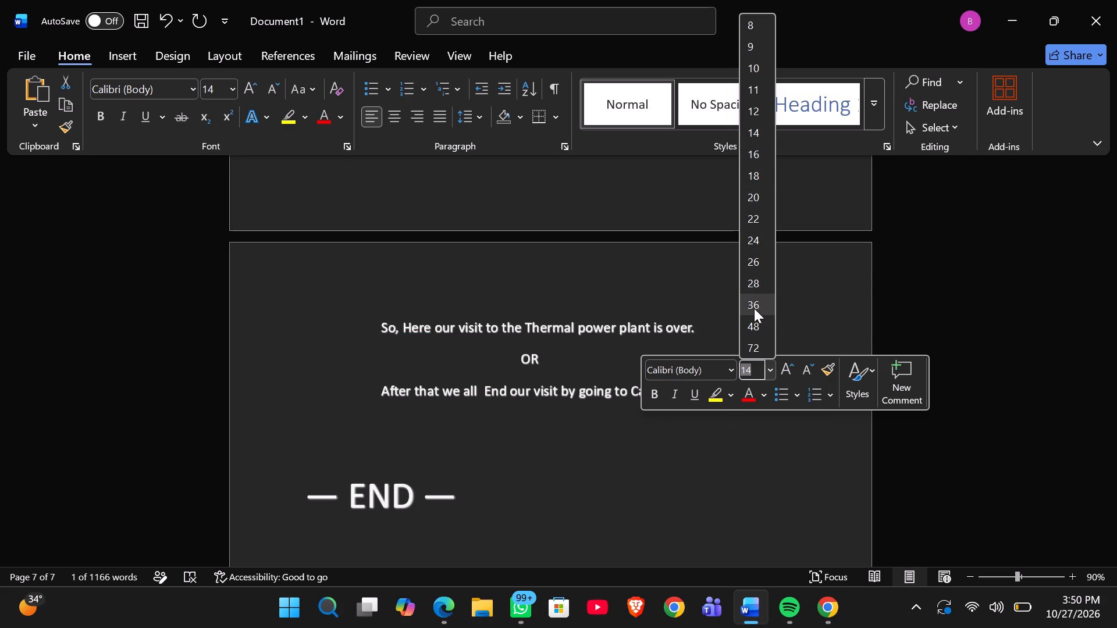
left_click(754, 286)
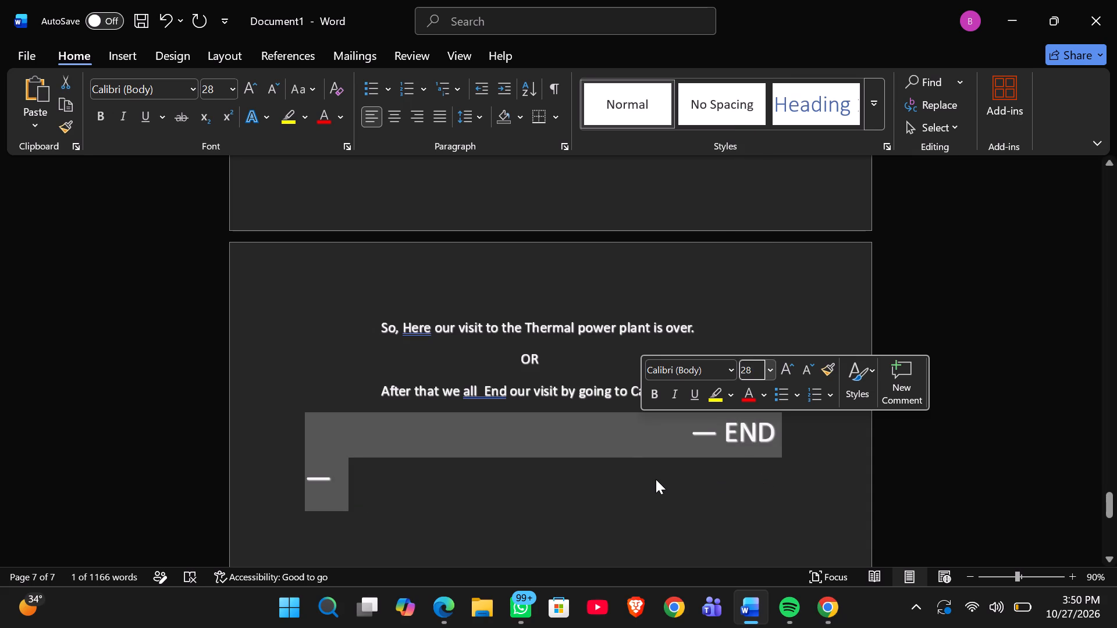
Adjust the leading spaces of the enlarged "— END —" line so it fits on one line, centred below the closing lines.
left_click(582, 424)
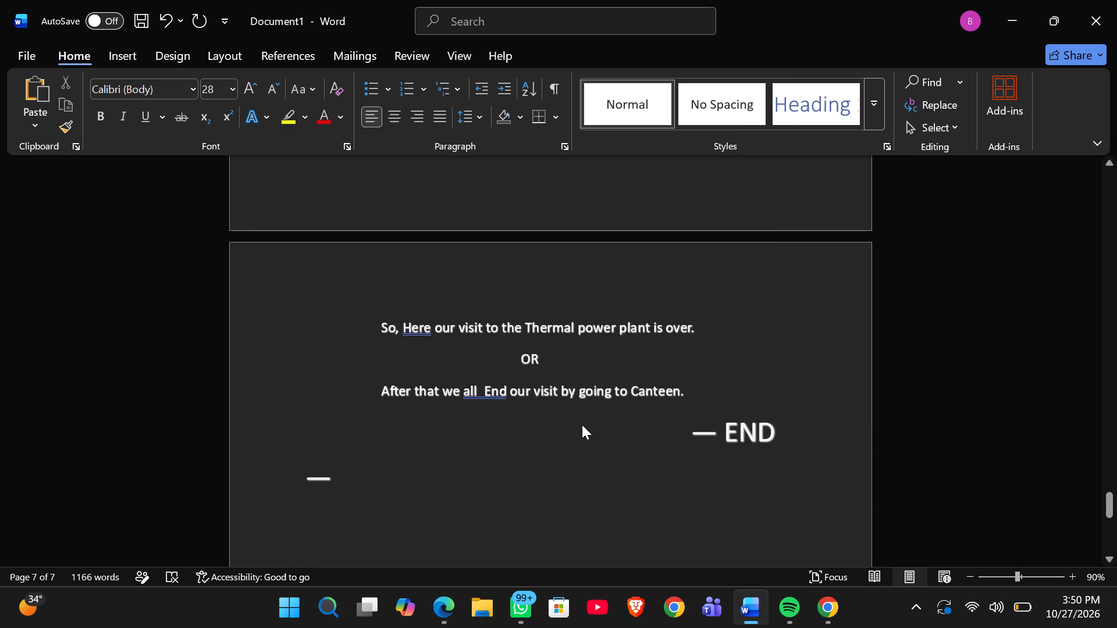
key("BackSpace")
key("BackSpace")
key("BackSpace")
key("BackSpace")
key("BackSpace")
key("BackSpace")
key("BackSpace")
key("BackSpace")
key("BackSpace")
key("BackSpace")
key("BackSpace")
key("BackSpace")
key("BackSpace")
key("BackSpace")
key("BackSpace")
key("BackSpace")
key("BackSpace")
key("BackSpace")
key("BackSpace")
key("BackSpace")
key("BackSpace")
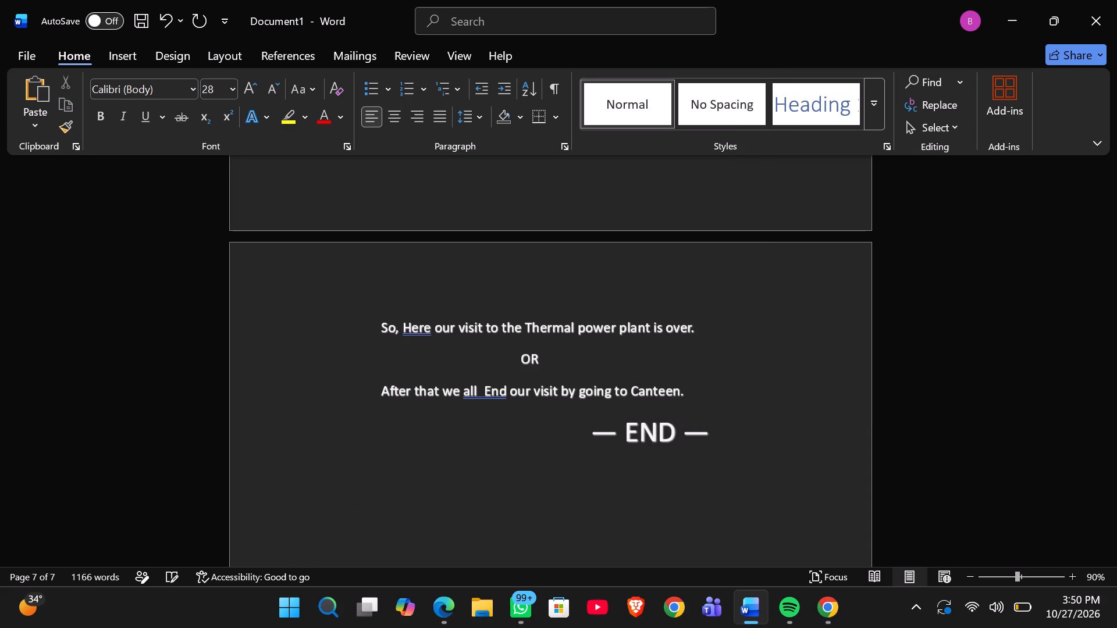
key("BackSpace")
key("BackSpace")
key("BackSpace")
key("BackSpace")
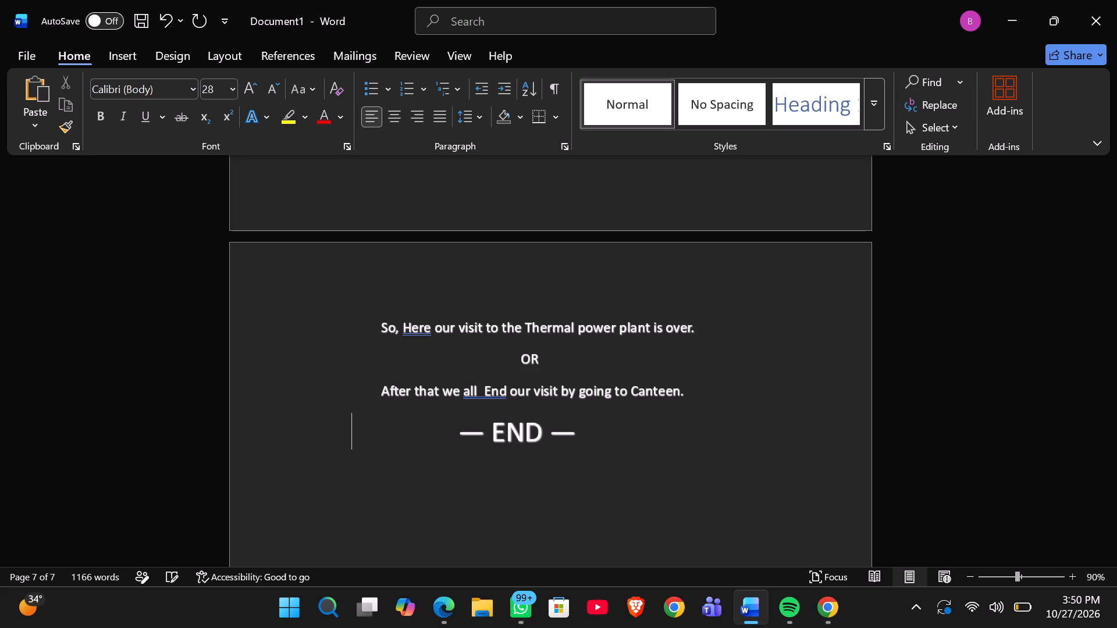
key("space")
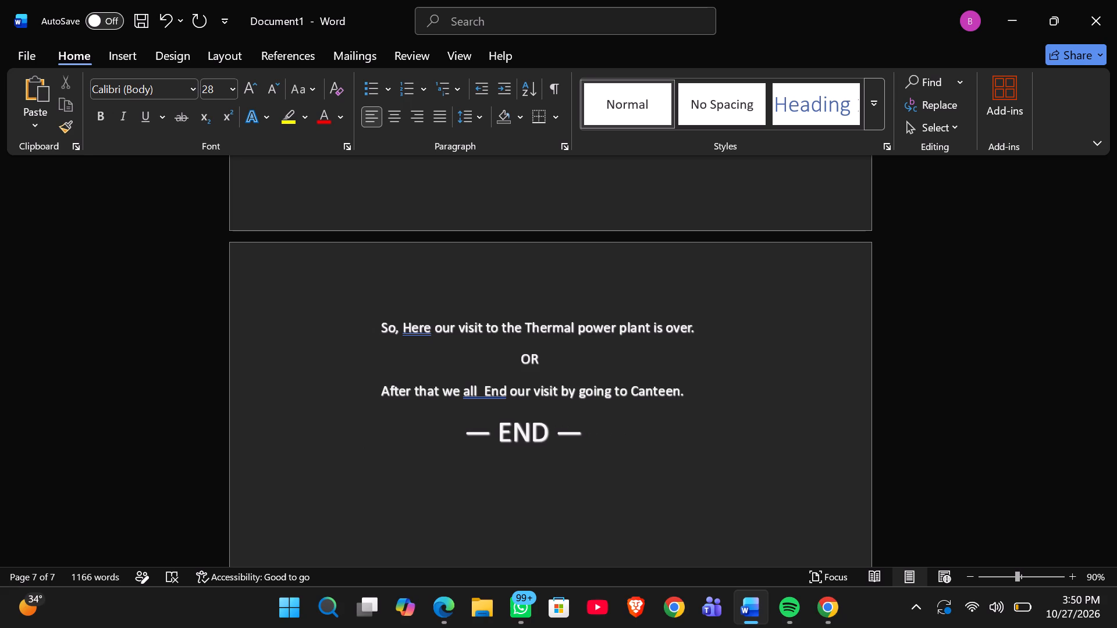
left_click(457, 434)
key("space")
key("space")
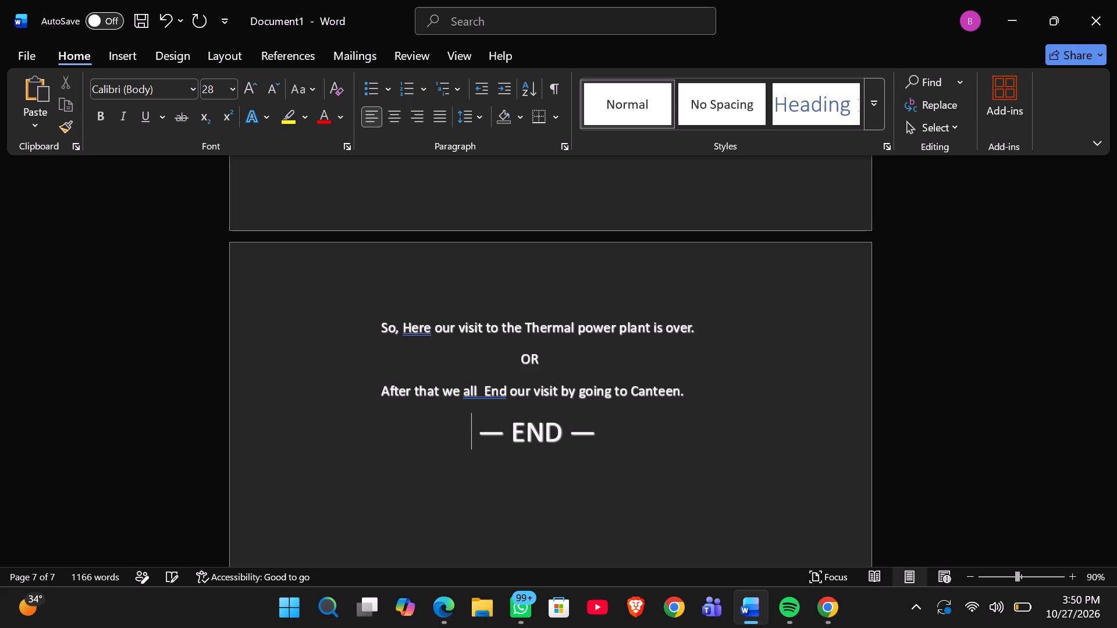
Delete the long dash after "END".
left_click(610, 429)
key("BackSpace")
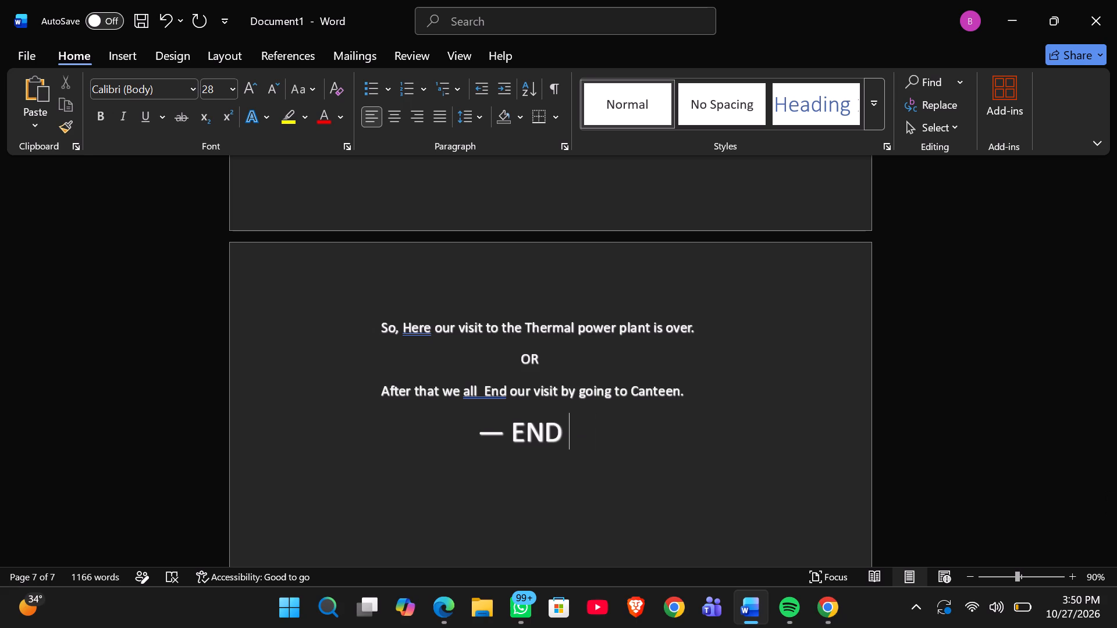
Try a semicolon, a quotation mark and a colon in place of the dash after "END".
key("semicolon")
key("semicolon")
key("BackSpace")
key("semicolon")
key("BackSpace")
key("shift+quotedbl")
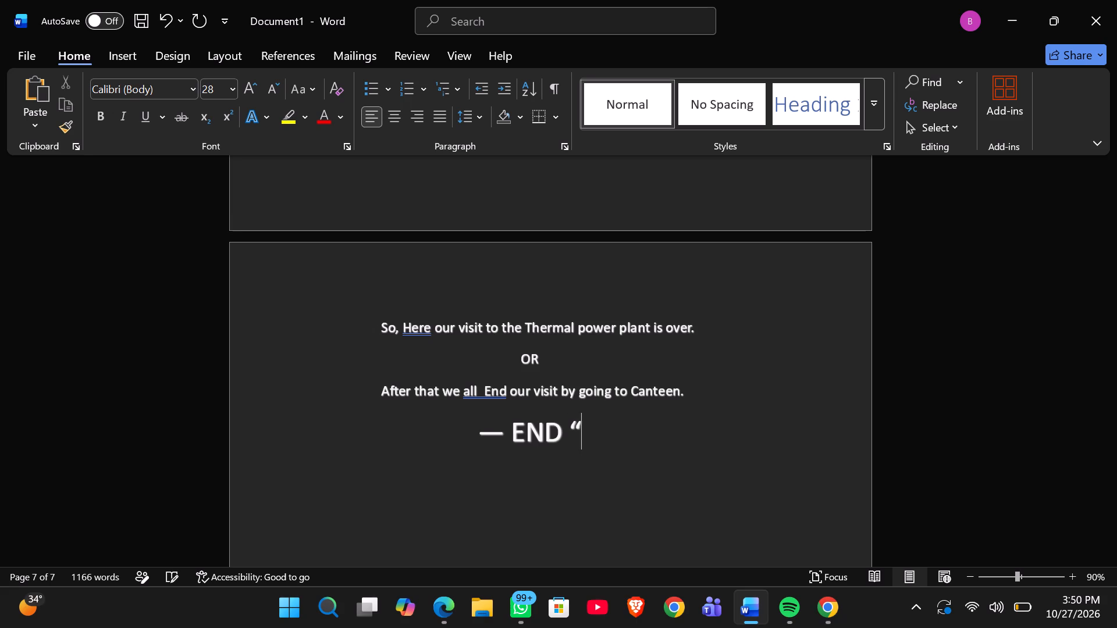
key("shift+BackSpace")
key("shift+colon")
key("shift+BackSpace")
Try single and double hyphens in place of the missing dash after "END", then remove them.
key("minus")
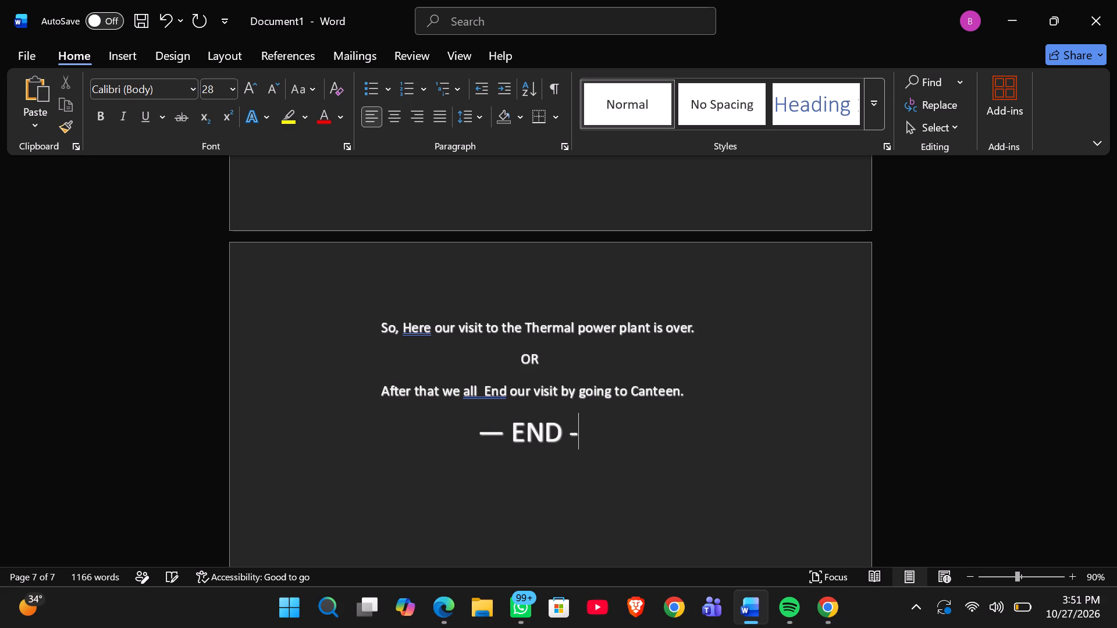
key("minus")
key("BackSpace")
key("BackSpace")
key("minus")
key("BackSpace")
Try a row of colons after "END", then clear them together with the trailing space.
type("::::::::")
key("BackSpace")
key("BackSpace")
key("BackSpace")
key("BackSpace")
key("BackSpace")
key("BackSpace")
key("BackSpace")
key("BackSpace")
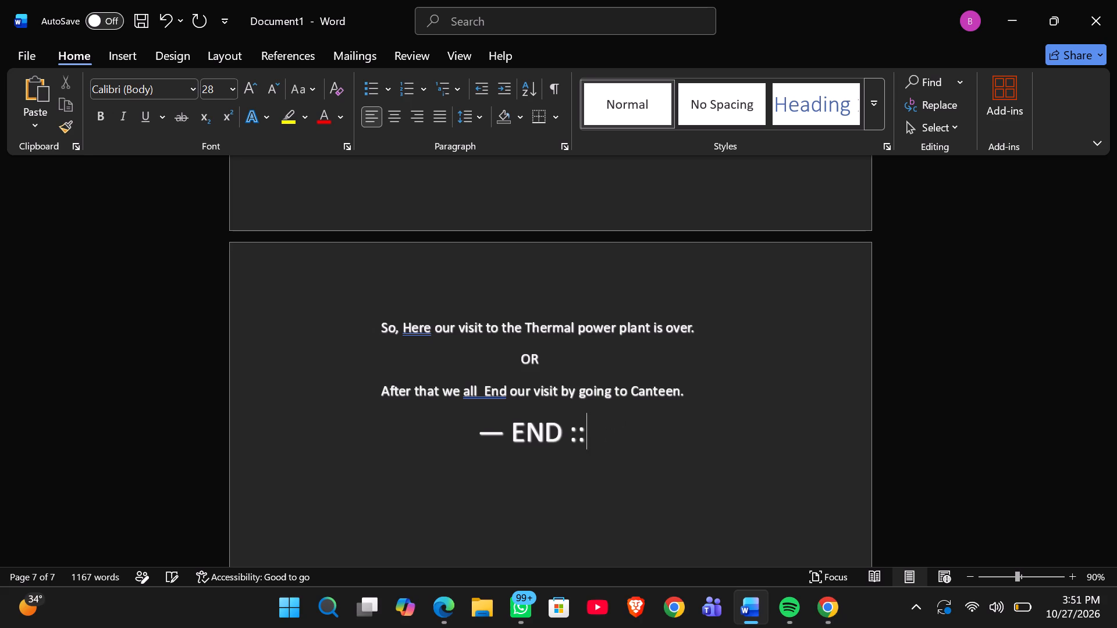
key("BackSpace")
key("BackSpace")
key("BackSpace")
Copy the long dash that precedes "END" and try to paste it directly after the word.
left_click_drag(476, 432, 496, 434)
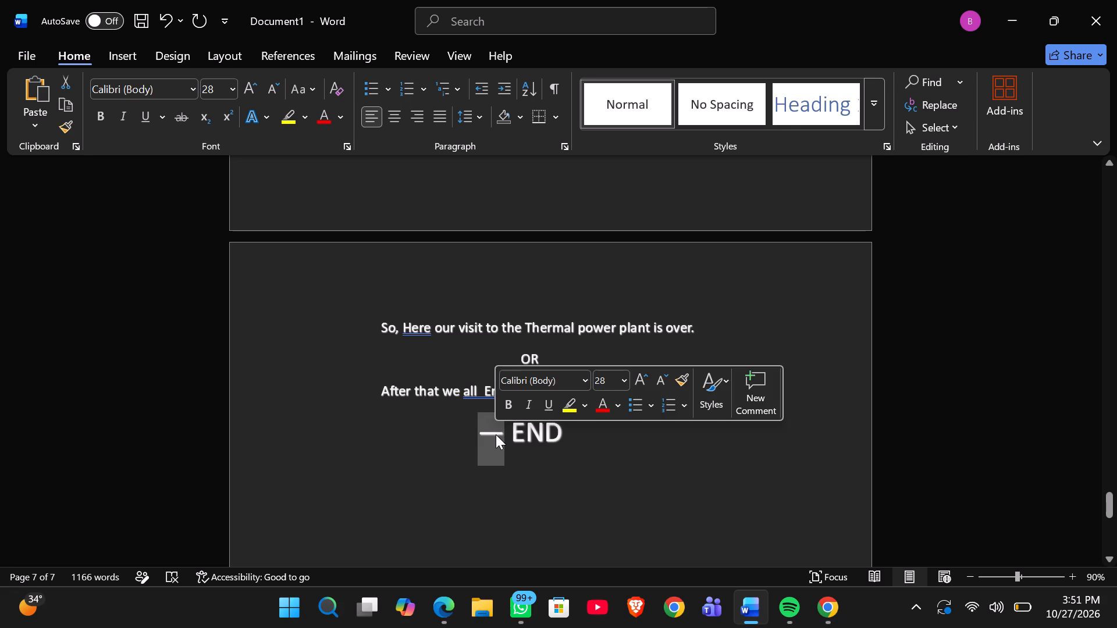
right_click(496, 434)
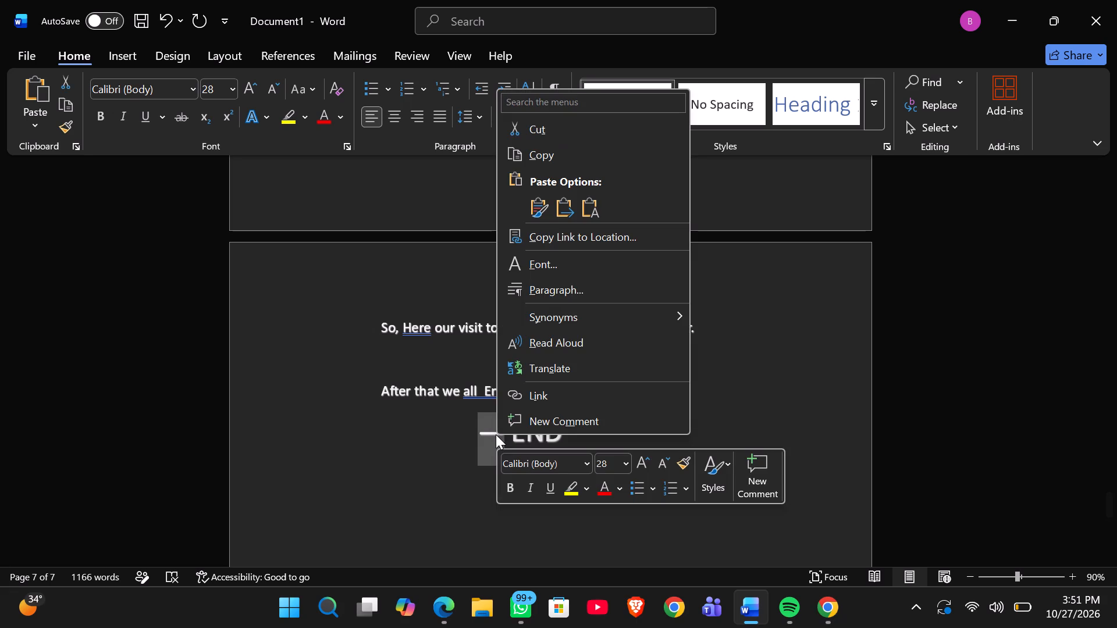
left_click(604, 148)
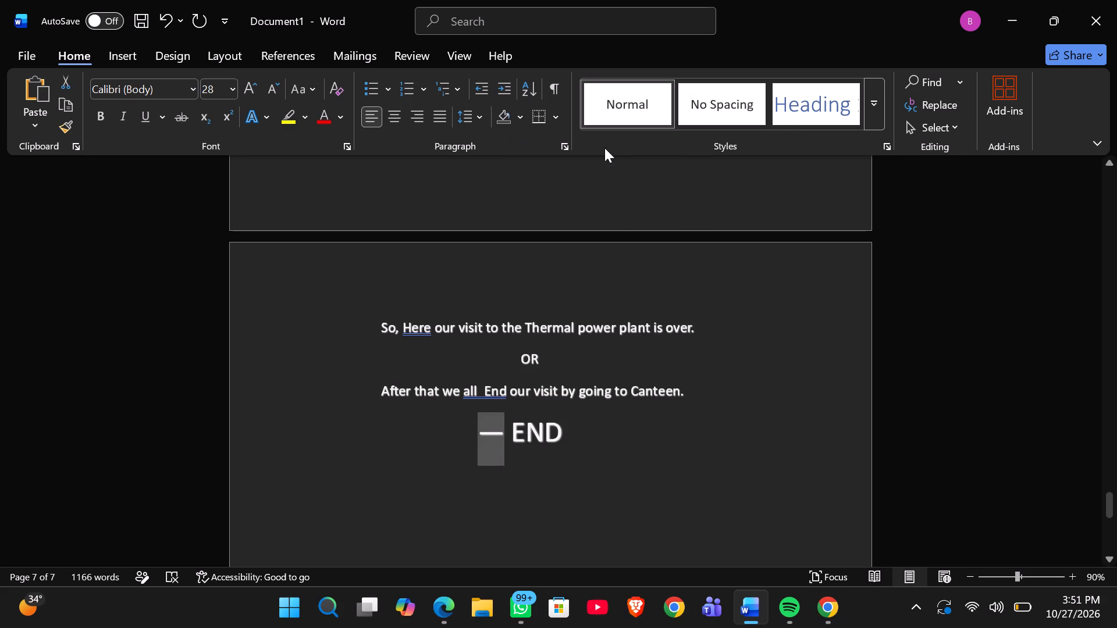
left_click(572, 438)
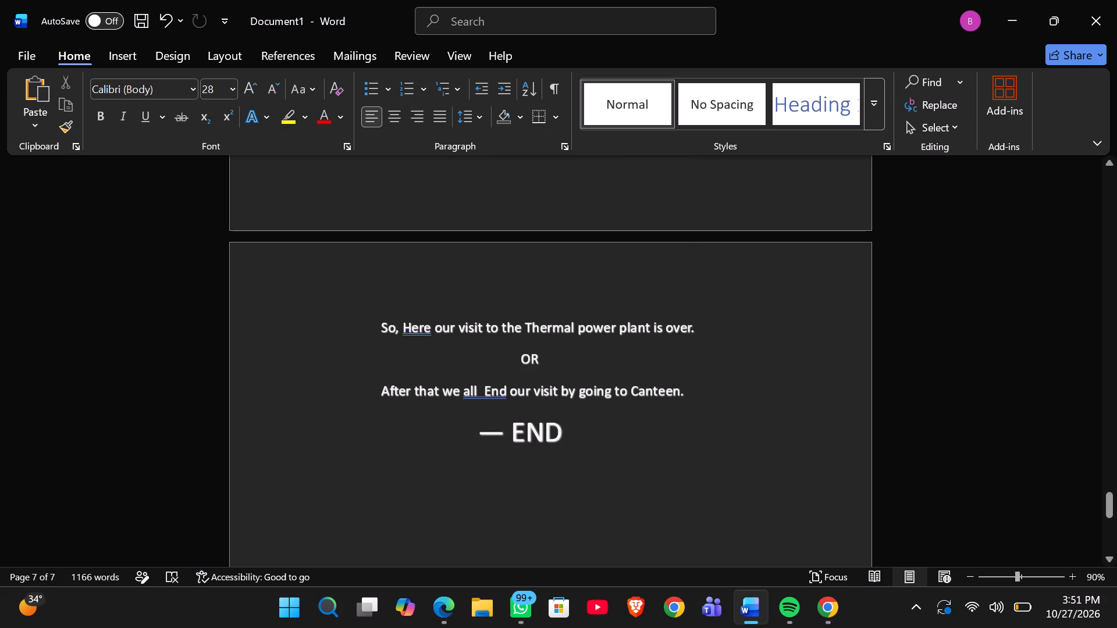
right_click(572, 438)
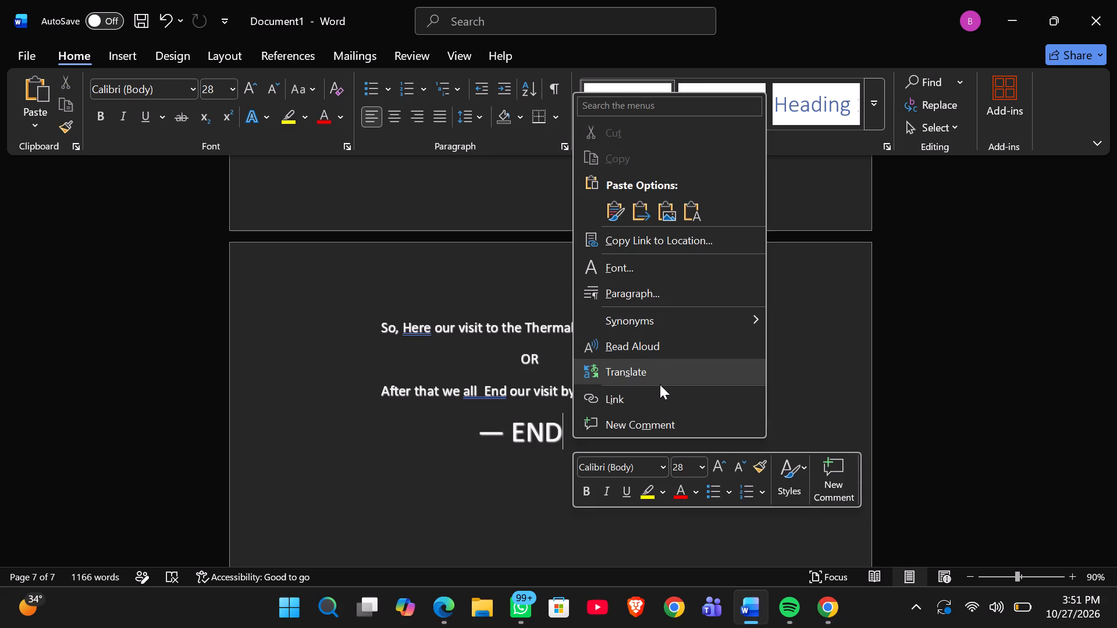
left_click(659, 191)
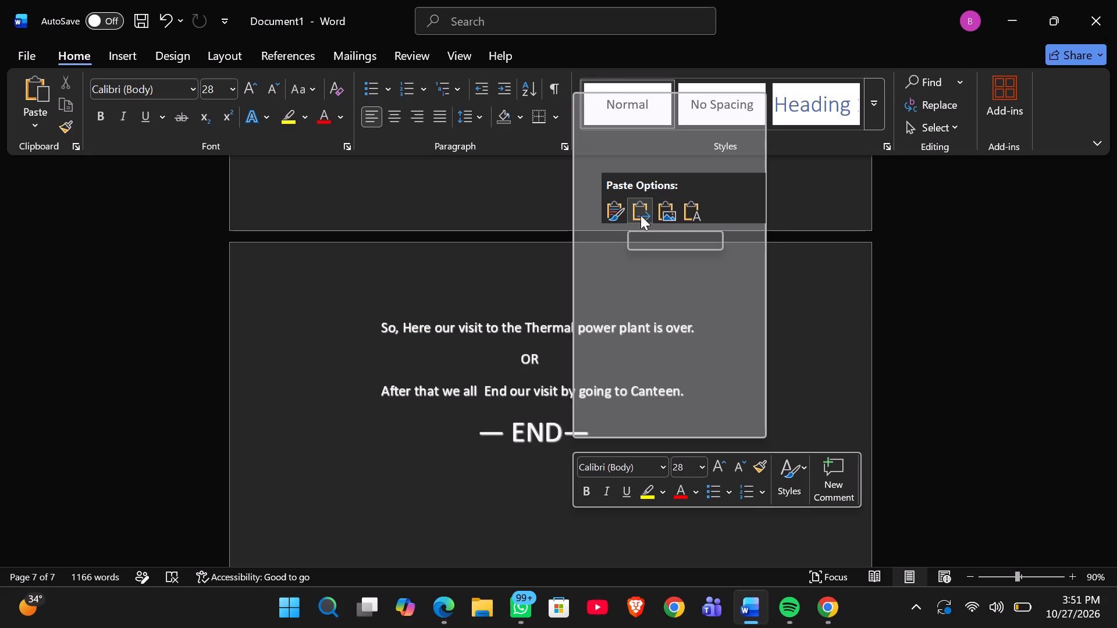
left_click(641, 183)
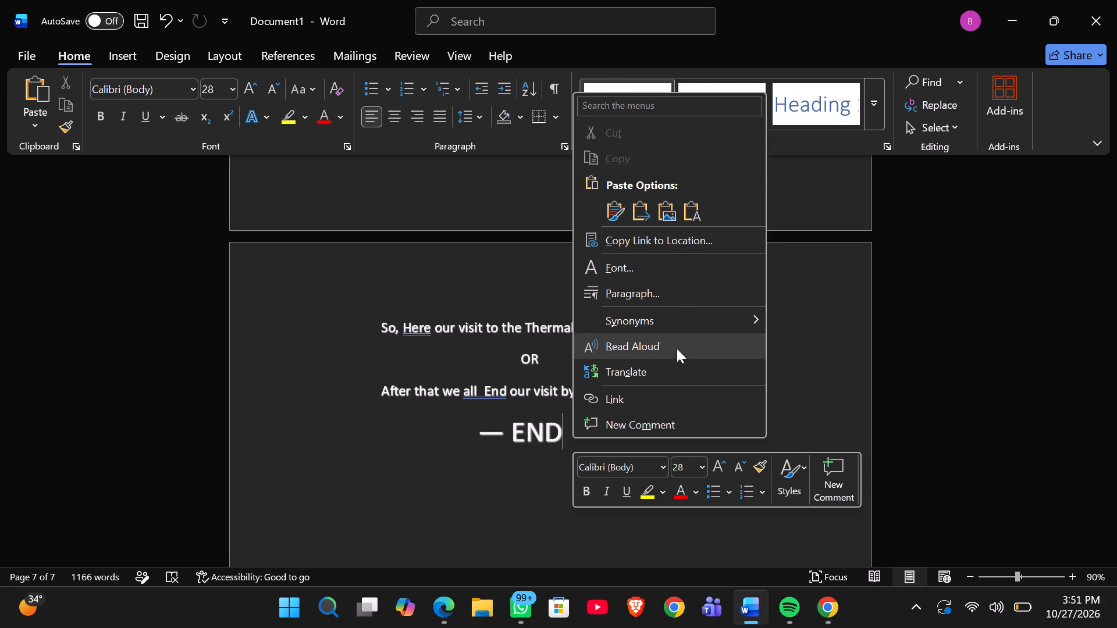
scroll(677, 348, "down", 2)
left_click(826, 302)
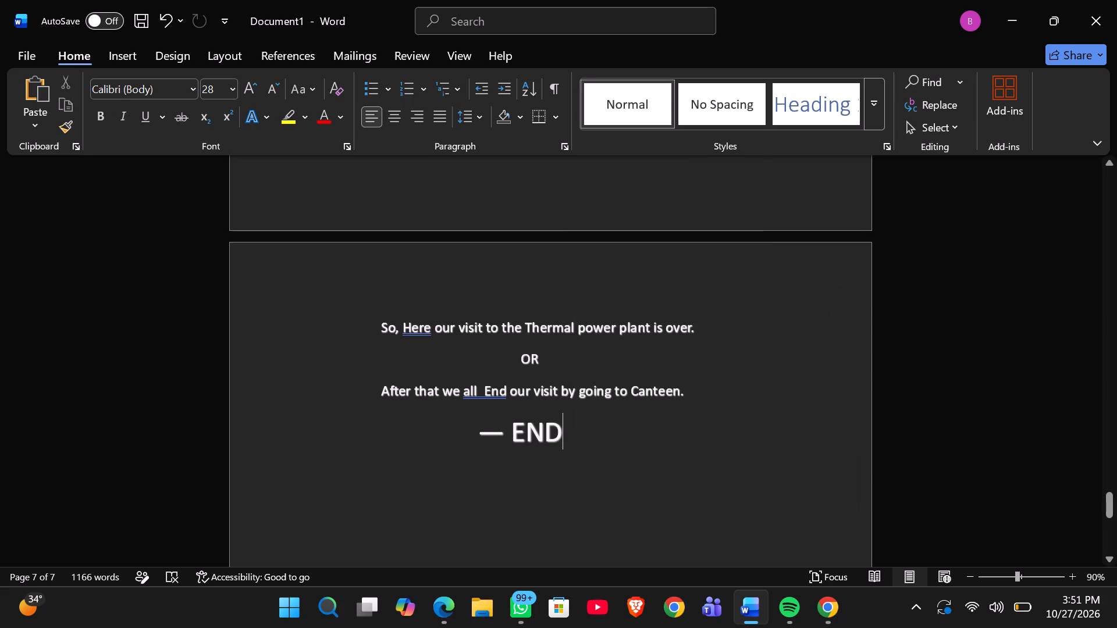